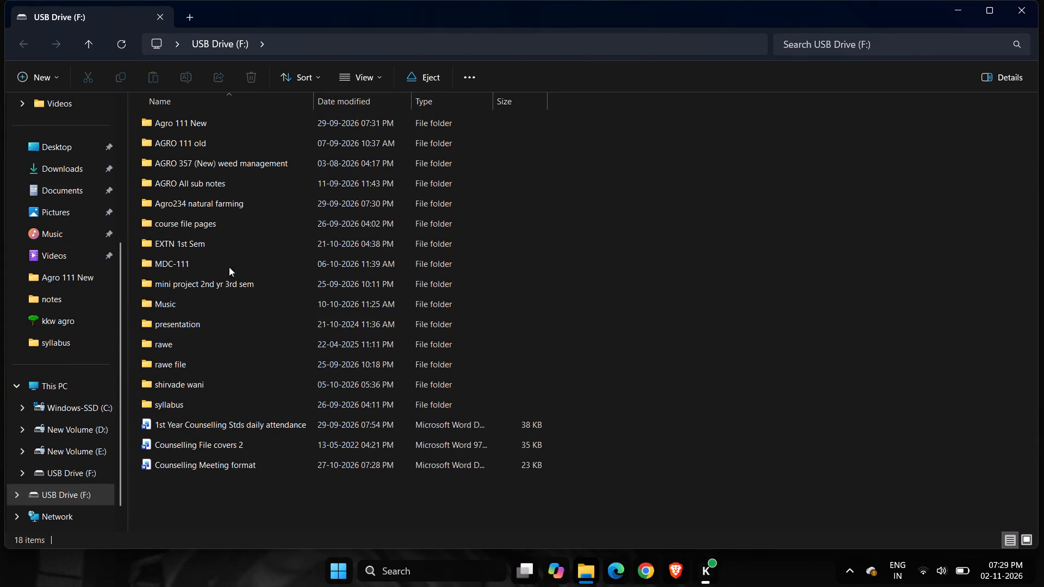
# Open the notes folder inside the Agro 111 New folder on the USB drive (F:).
pyautogui.doubleClick(210, 115)
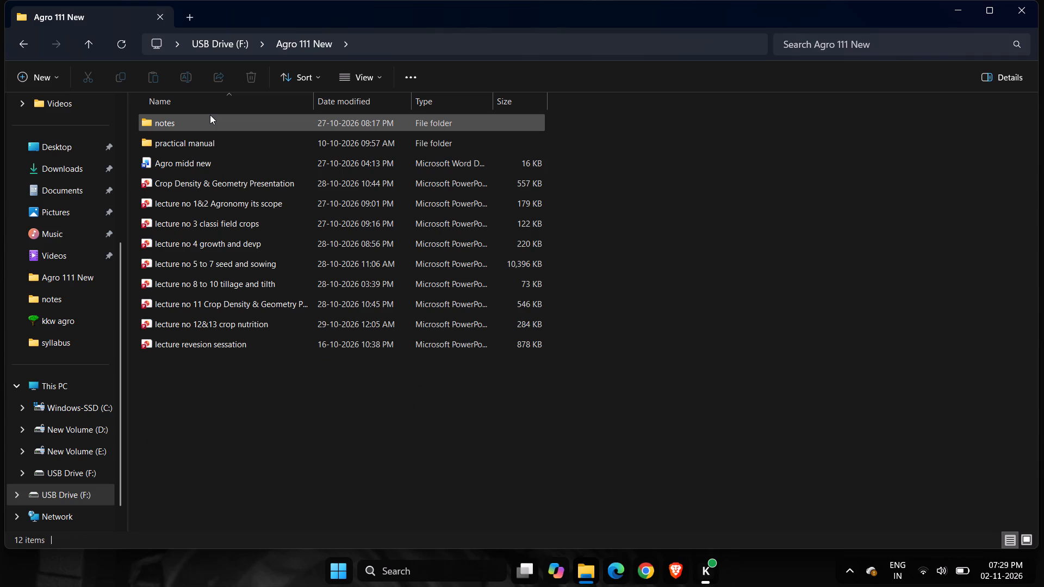
pyautogui.doubleClick(210, 115)
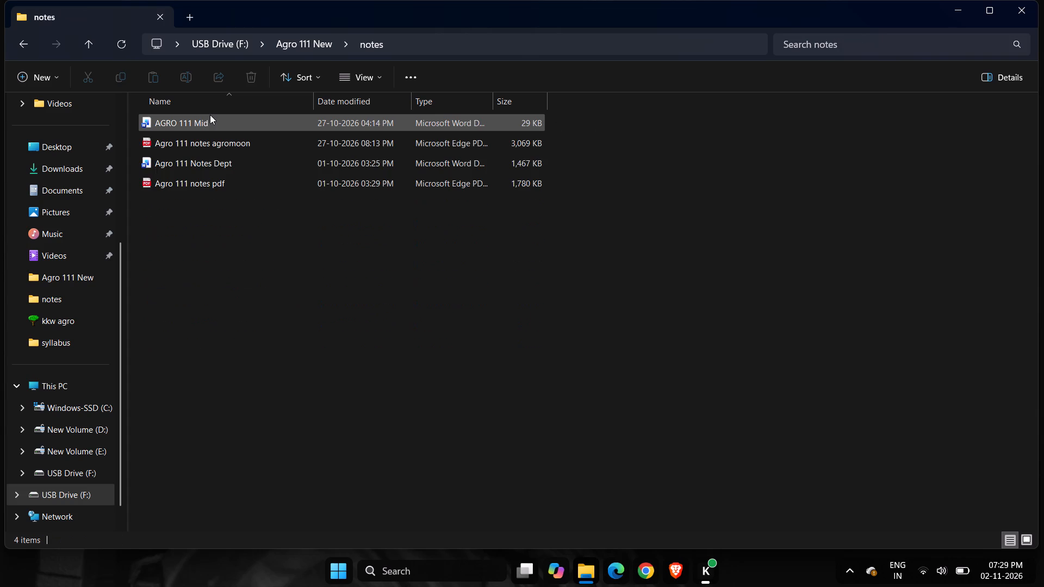
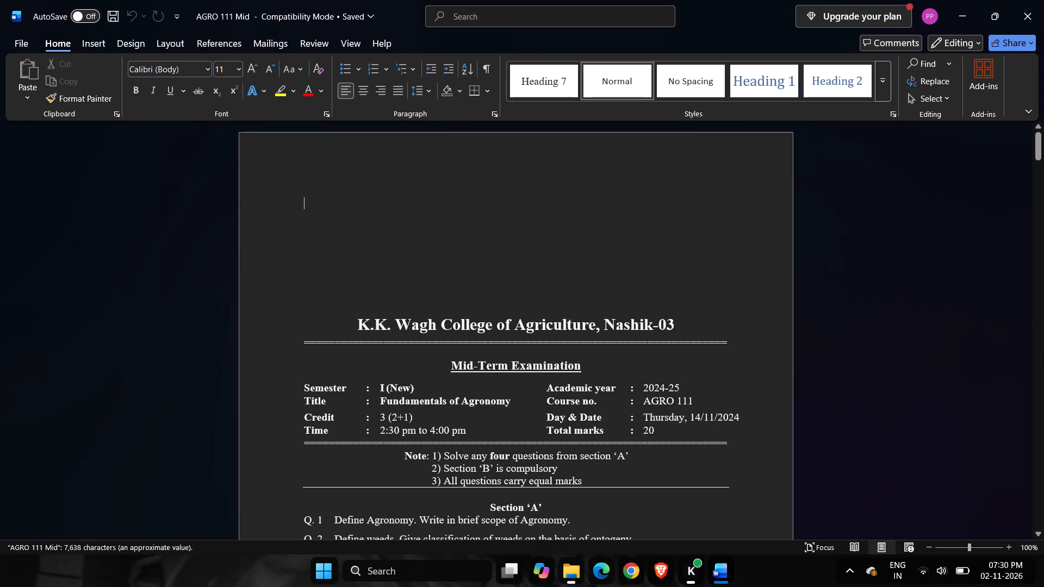
# Look through the AGRO 111 Mid exam document and close it.
pyautogui.moveTo(1037, 150); pyautogui.dragTo(1033, 252)
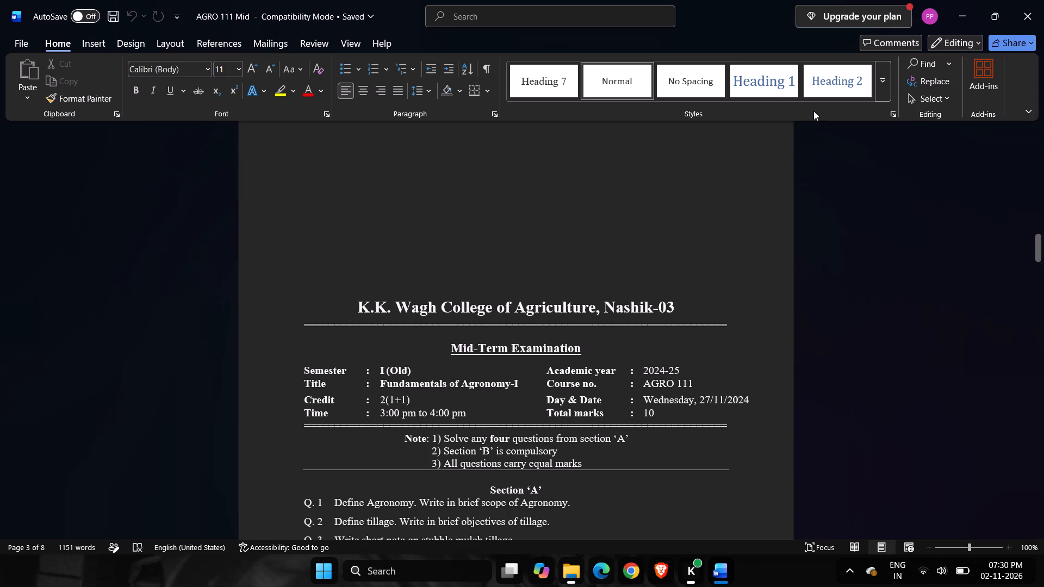
pyautogui.click(1040, 8)
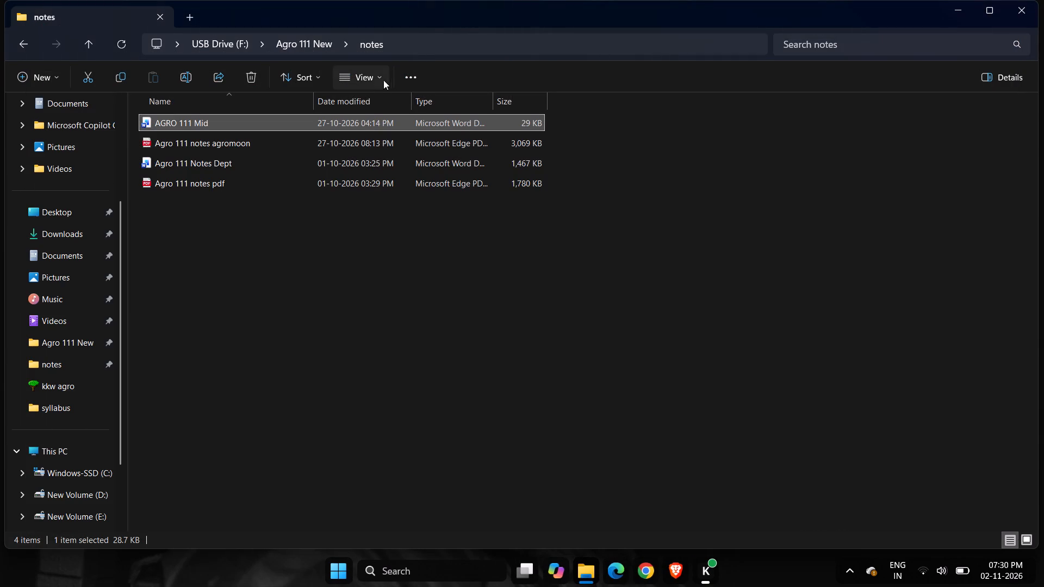
# Go back to the Agro 111 New folder in File Explorer and open the Agro midd new document.
pyautogui.click(20, 42)
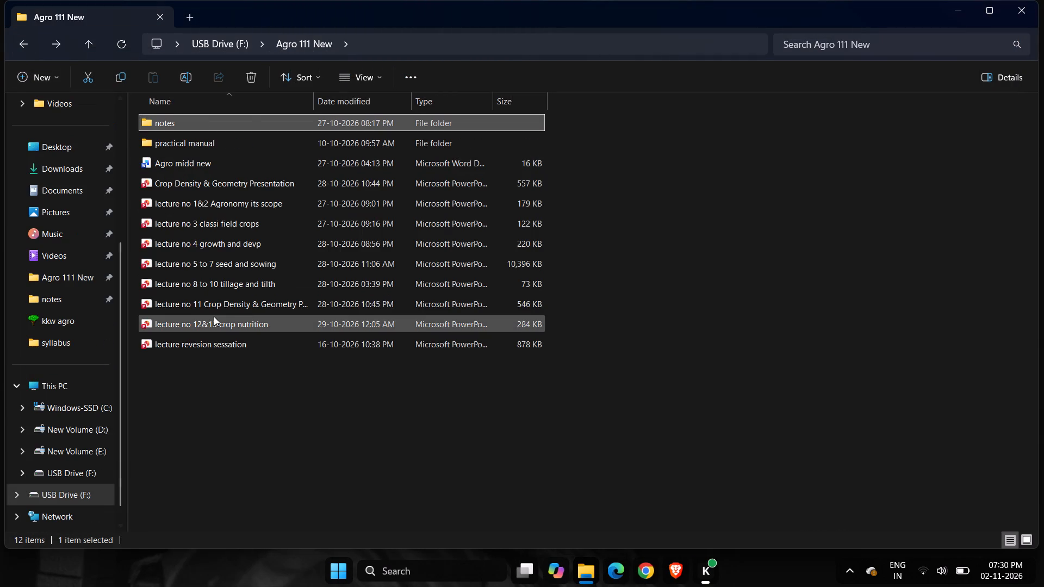
pyautogui.click(210, 166)
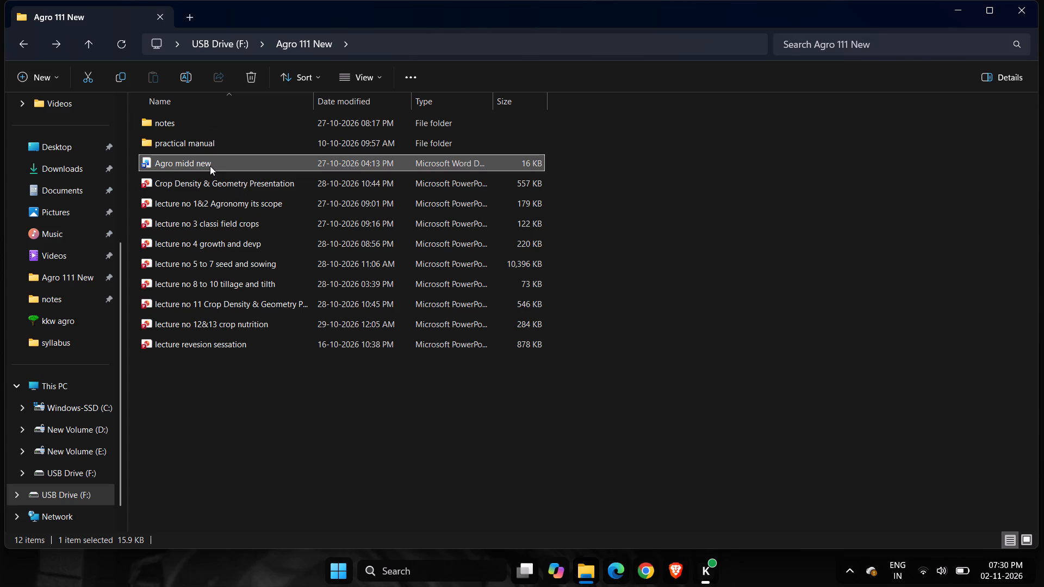
pyautogui.doubleClick(210, 166)
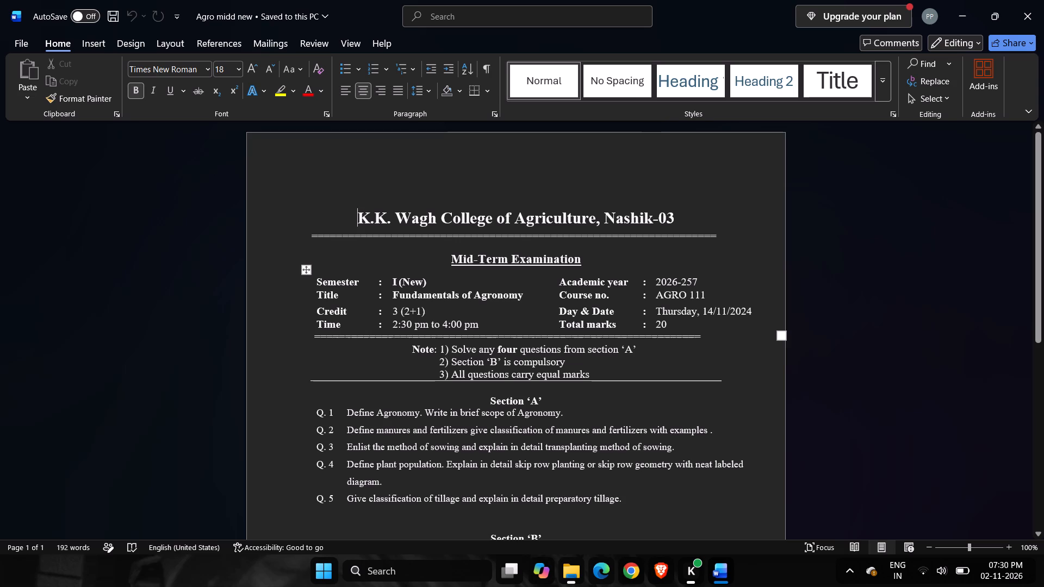
# Change the exam time in the paper's header table to 10:30 am to 12:00 pm.
pyautogui.click(398, 329)
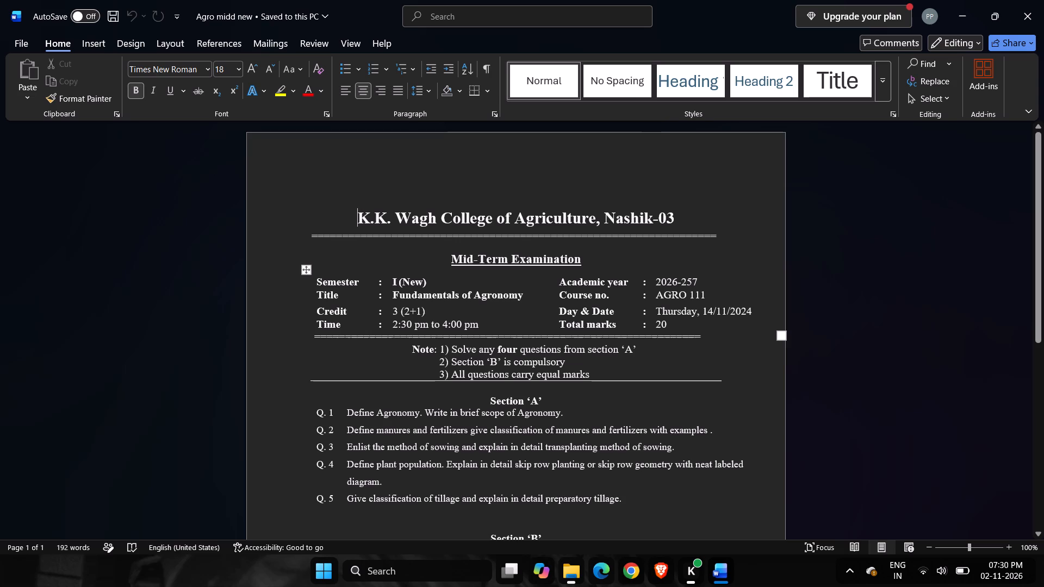
pyautogui.click(397, 326)
pyautogui.press('BackSpace')
pyautogui.press('1')
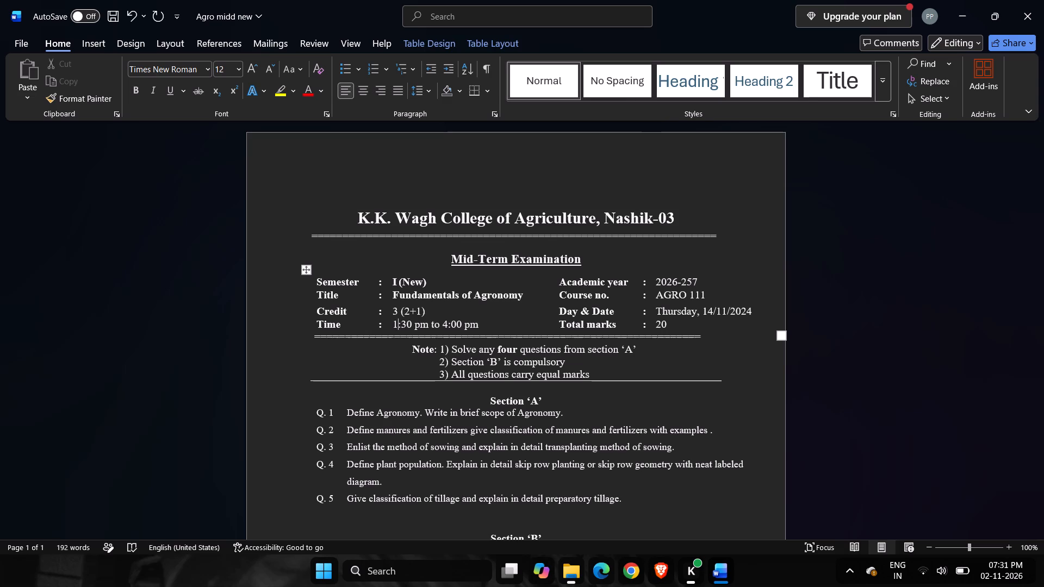
pyautogui.press('0')
pyautogui.click(427, 328)
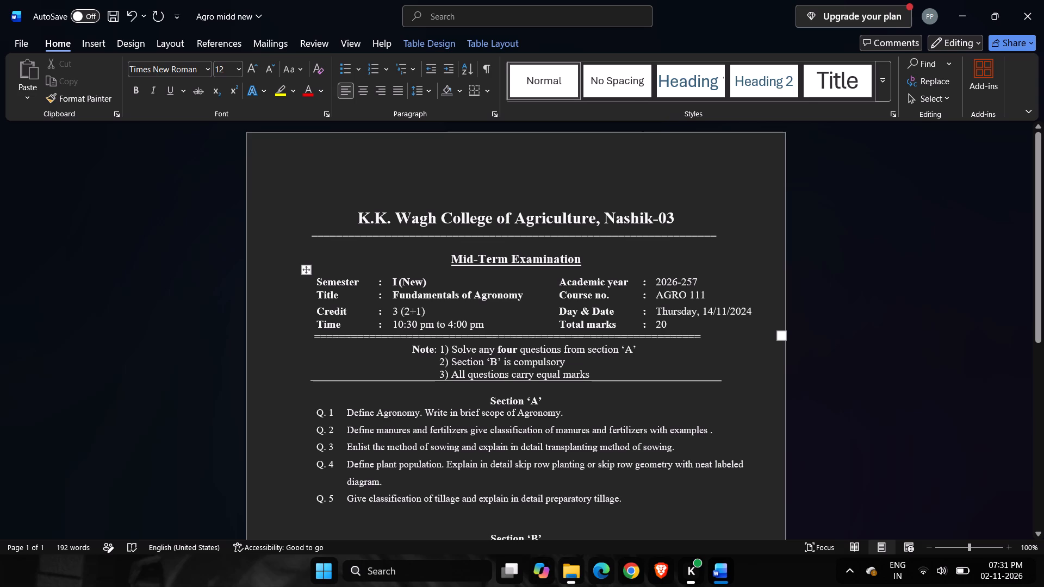
pyautogui.click(424, 326)
pyautogui.press('BackSpace')
pyautogui.press('a')
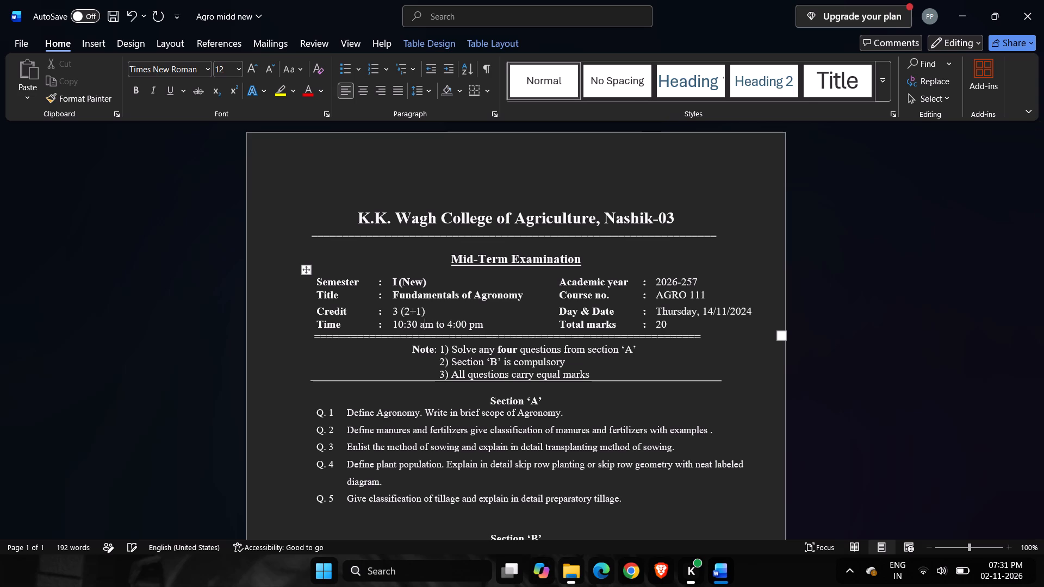
pyautogui.click(453, 325)
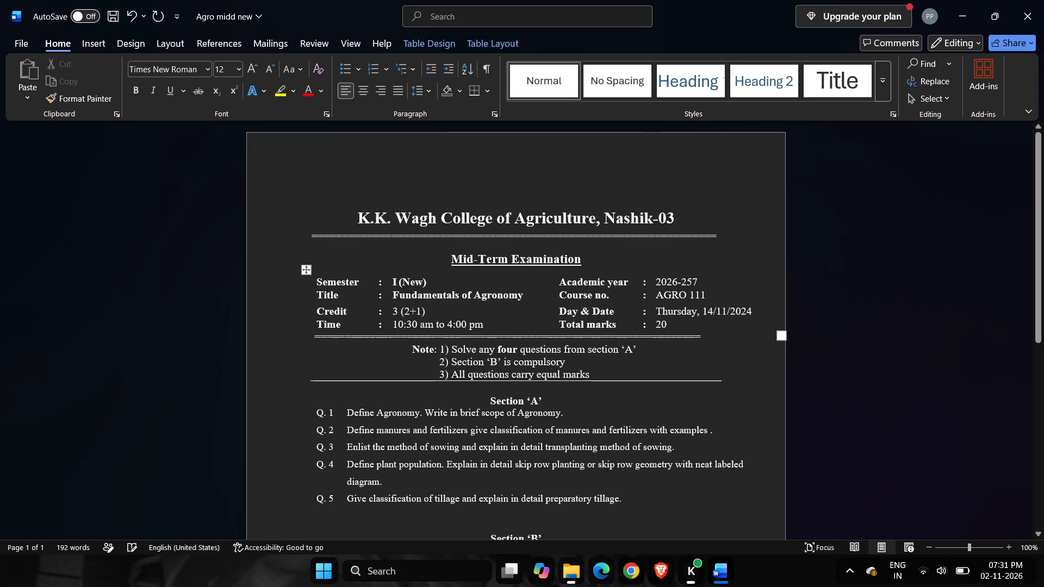
pyautogui.press('BackSpace')
pyautogui.write('12')
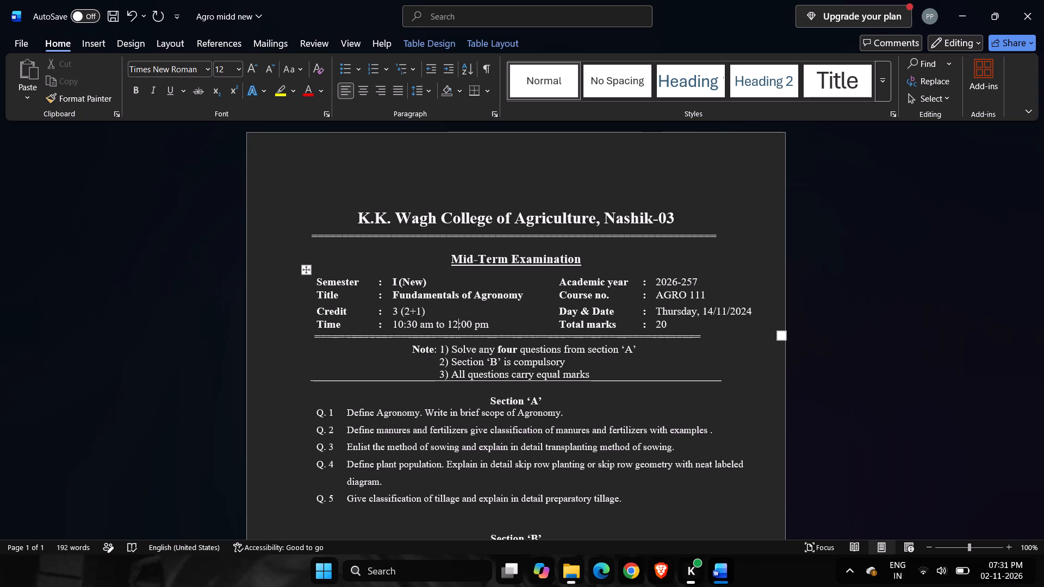
# Correct the academic year in the header table to 2026-27.
pyautogui.click(694, 281)
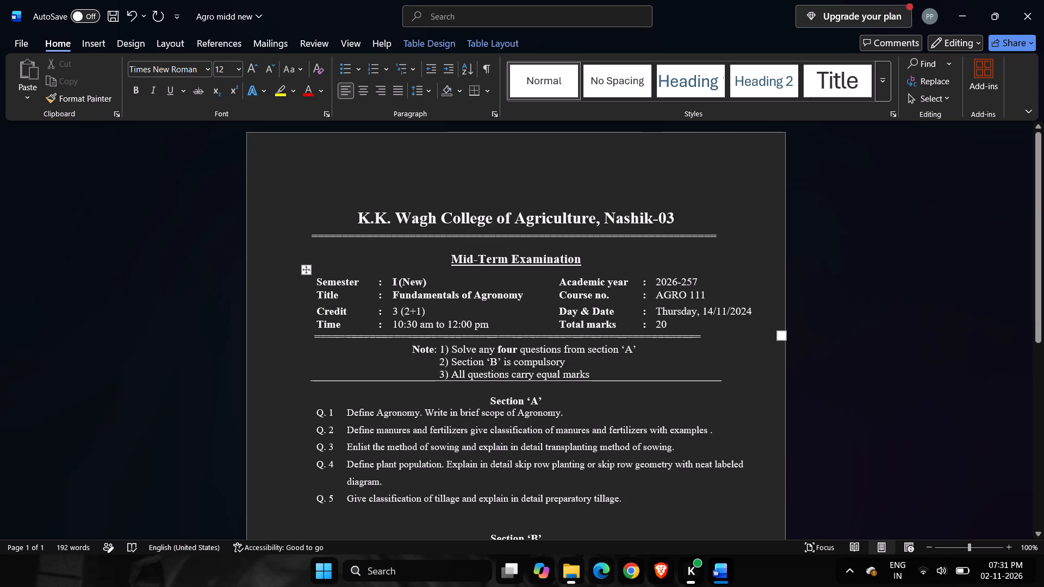
pyautogui.press('BackSpace')
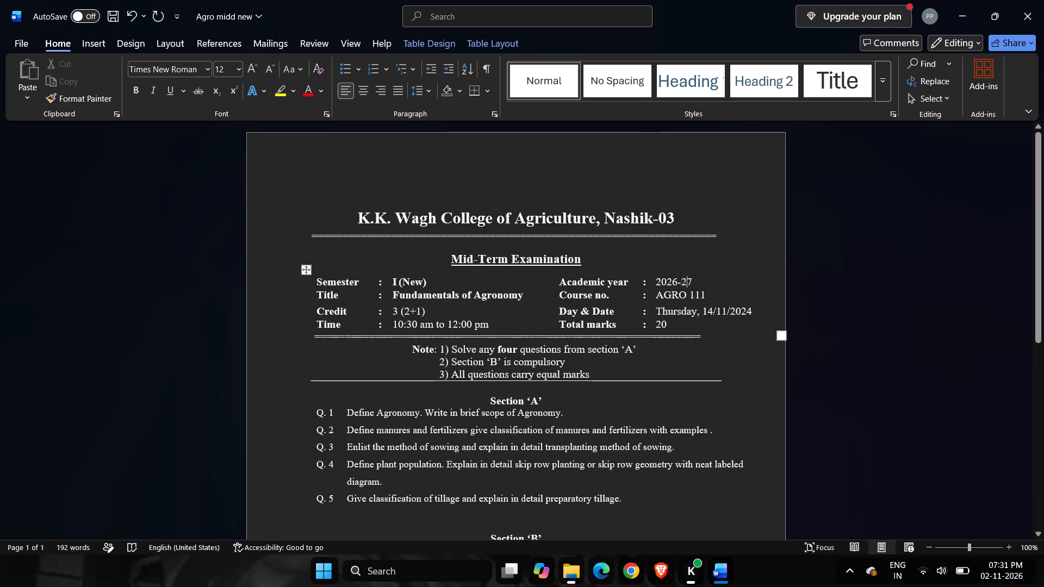
# Change the Day & Date entry to 25/11/2026, with a hyphen instead of the comma after Thursday.
pyautogui.click(713, 311)
pyautogui.press('BackSpace')
pyautogui.press('BackSpace')
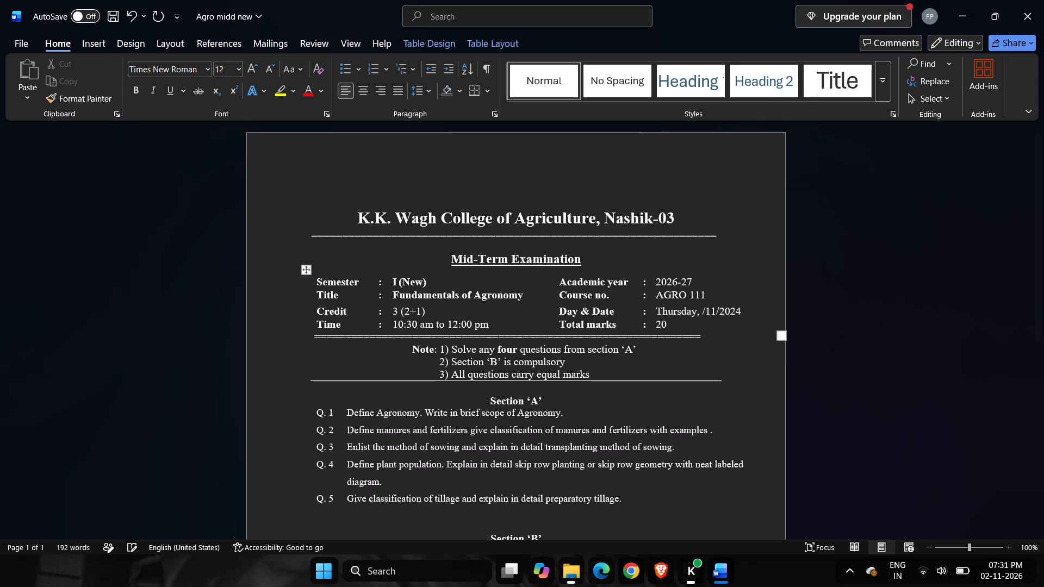
pyautogui.write('25')
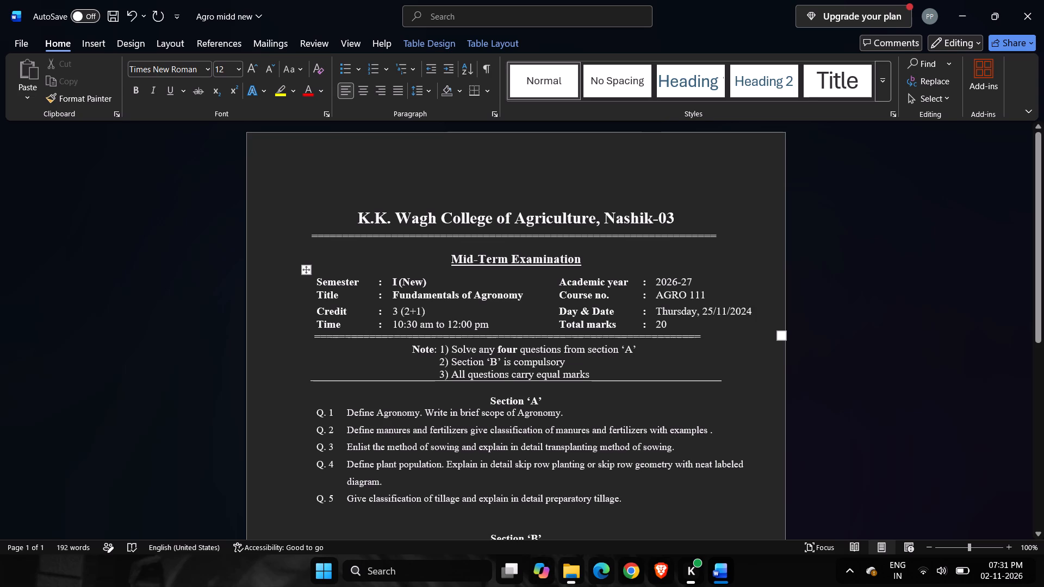
pyautogui.click(700, 313)
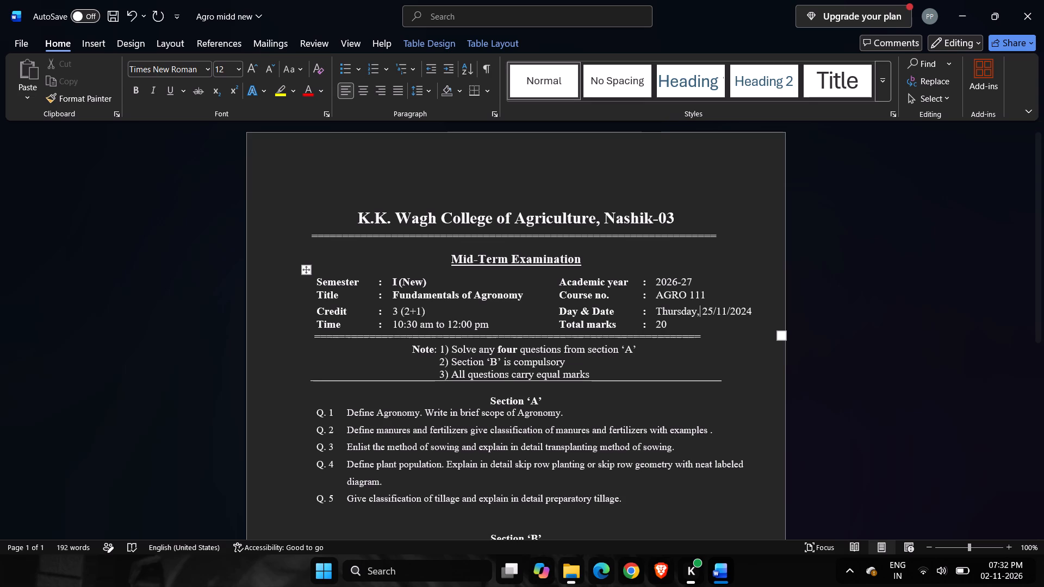
pyautogui.press('BackSpace')
pyautogui.hotkey('shift', '_')
pyautogui.press('Return')
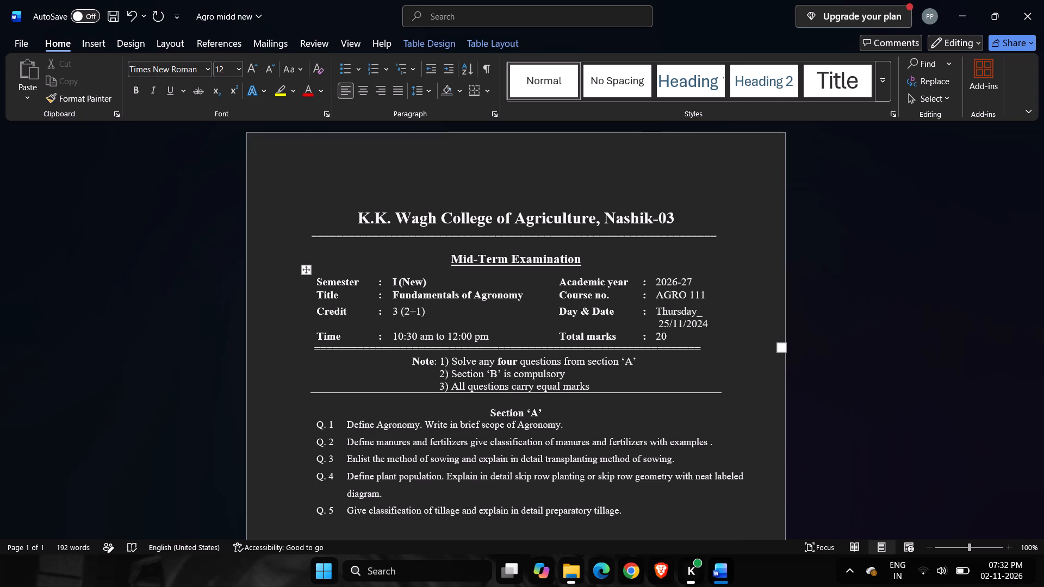
pyautogui.press('BackSpace')
pyautogui.press('BackSpace')
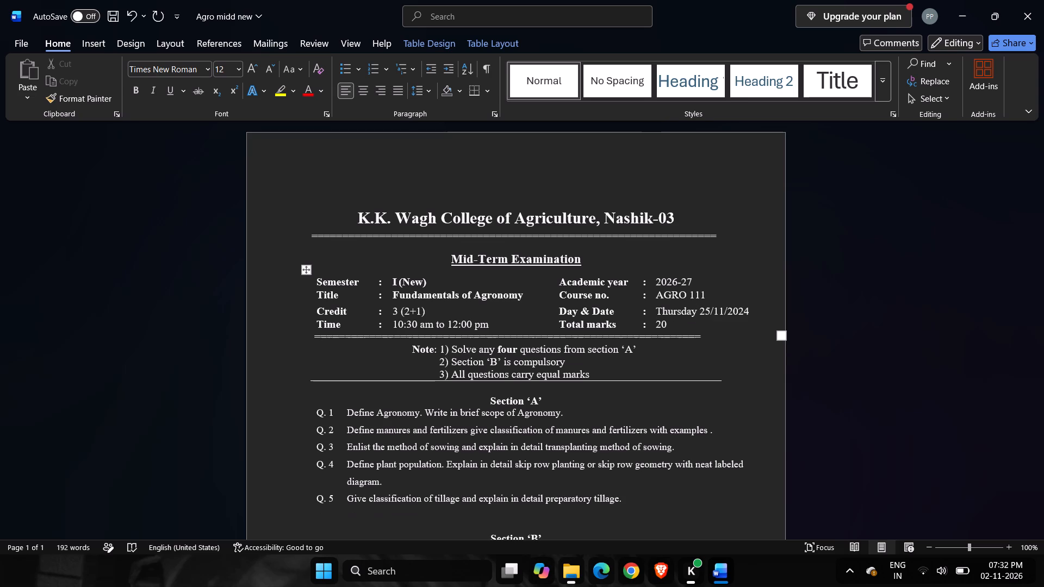
pyautogui.press('-')
pyautogui.click(754, 309)
pyautogui.press('BackSpace')
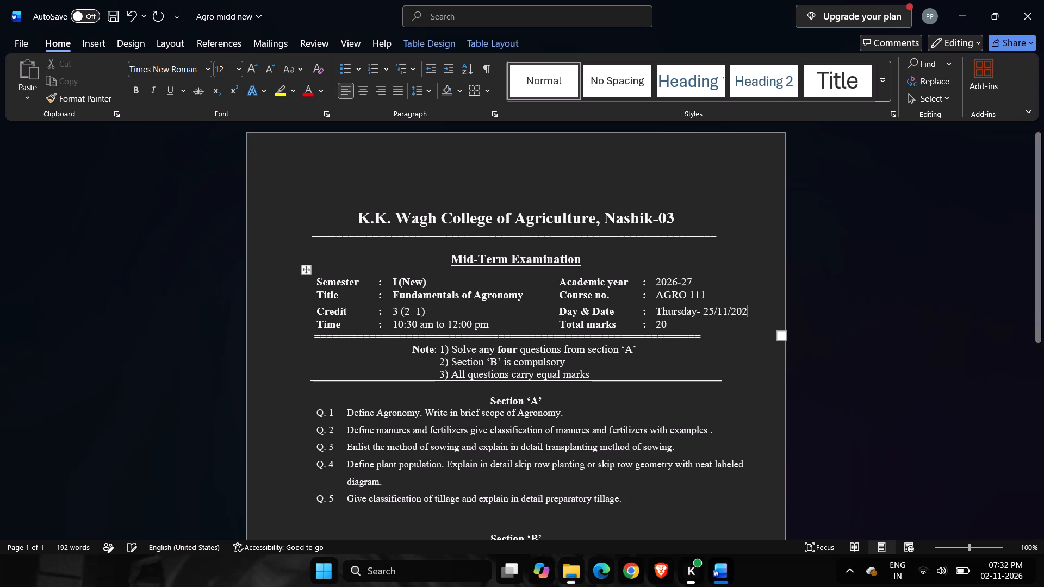
pyautogui.press('6')
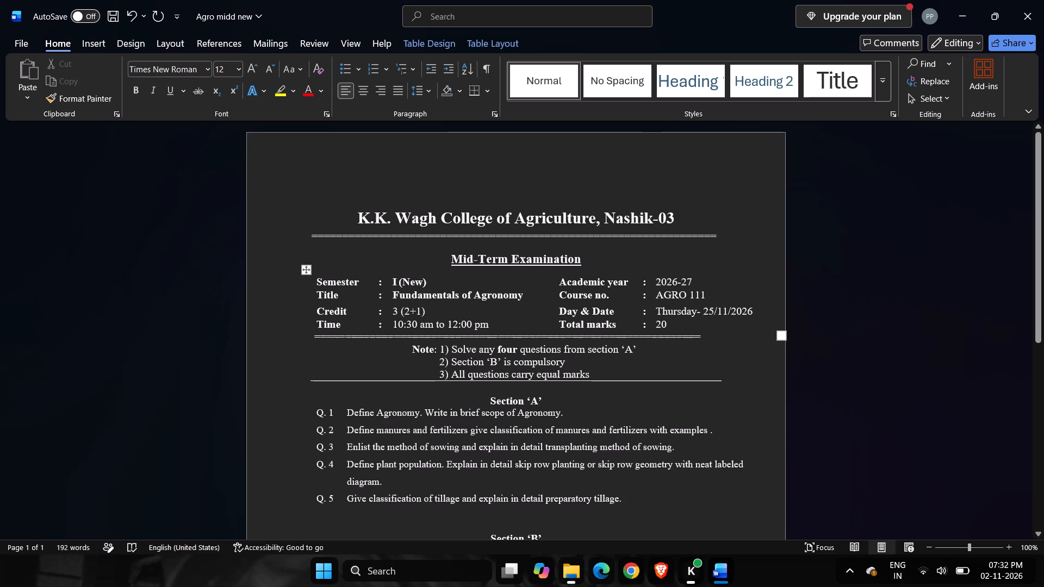
# Review the whole exam paper, from the header details through the Section A and Section B questions.
pyautogui.moveTo(1037, 239); pyautogui.dragTo(1035, 306)
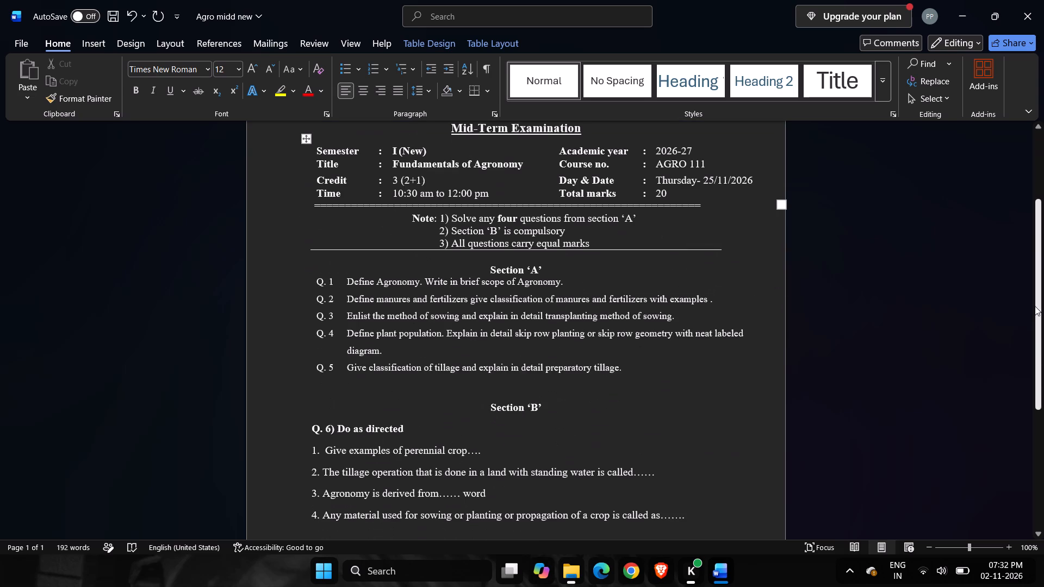
pyautogui.moveTo(1035, 306); pyautogui.dragTo(1033, 323)
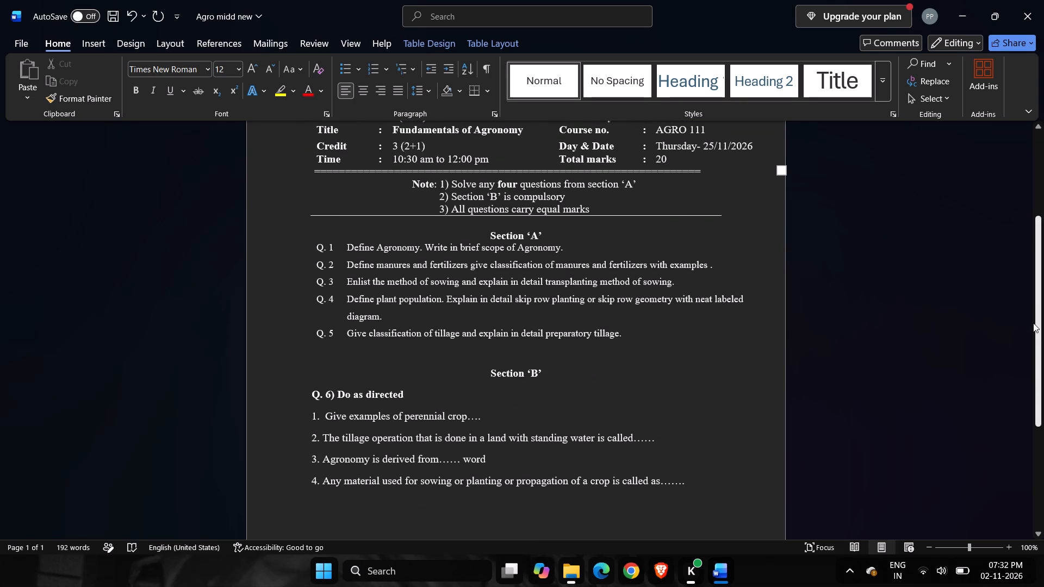
pyautogui.moveTo(1033, 323); pyautogui.dragTo(1033, 335)
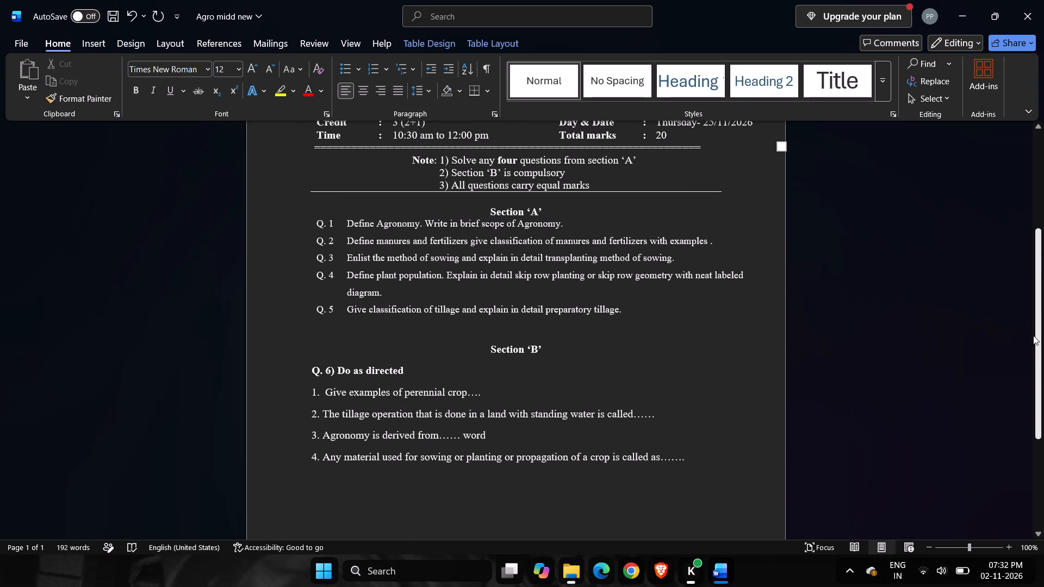
pyautogui.moveTo(1033, 335); pyautogui.dragTo(1033, 370)
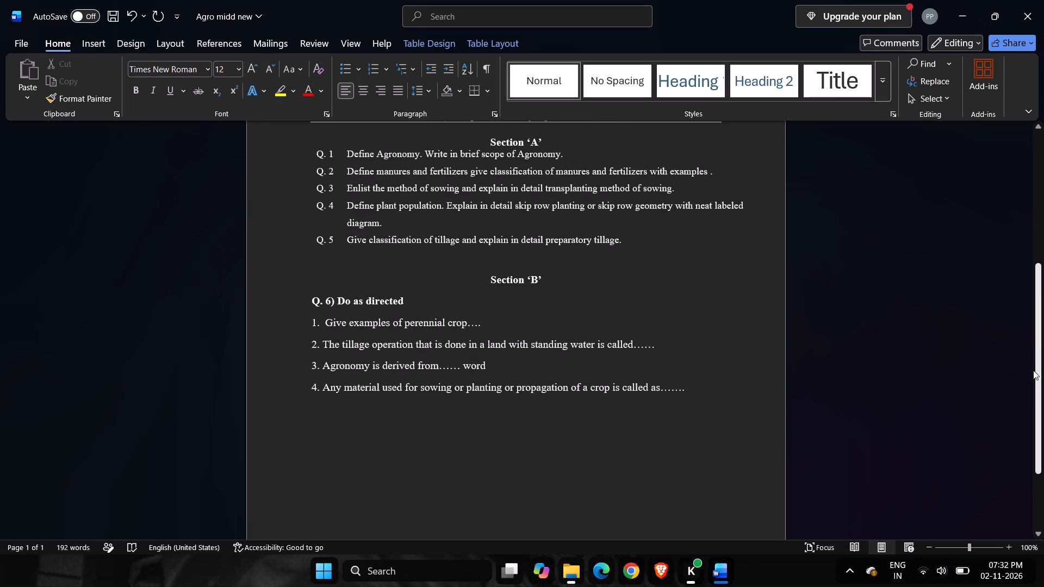
pyautogui.moveTo(1033, 370); pyautogui.dragTo(1035, 431)
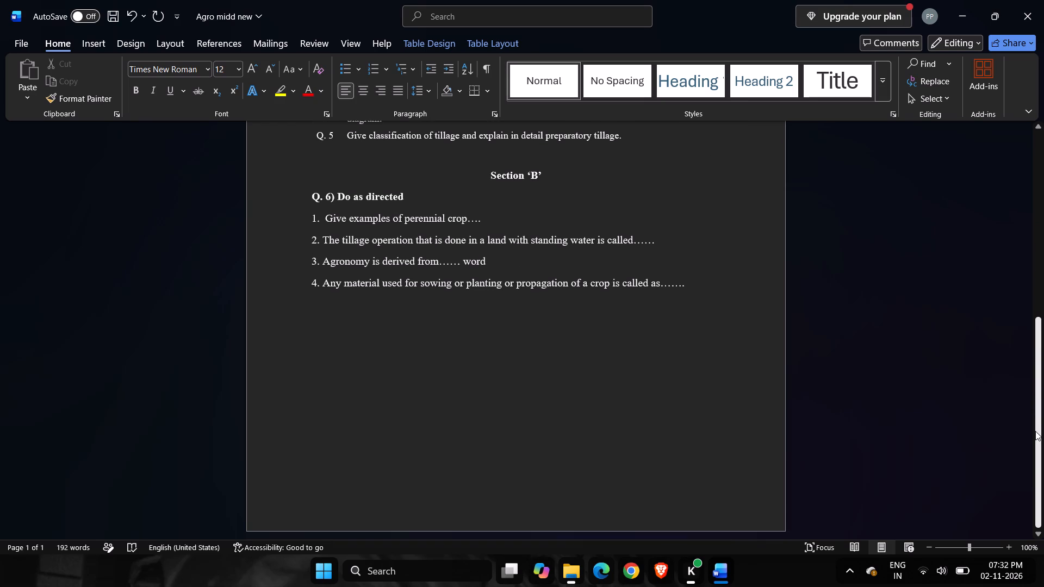
pyautogui.moveTo(1035, 431); pyautogui.dragTo(1034, 422)
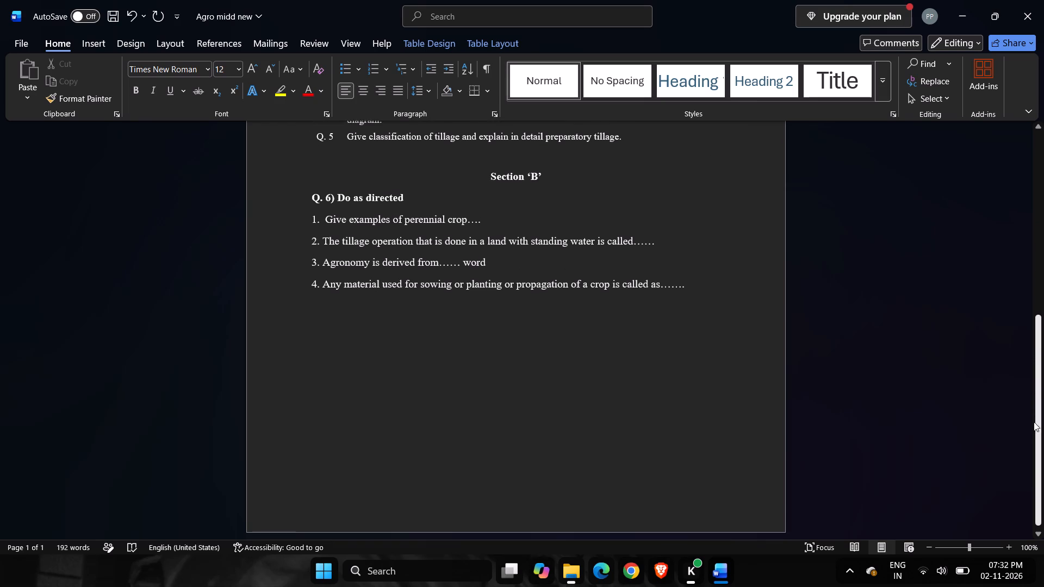
pyautogui.moveTo(1034, 422); pyautogui.dragTo(1011, 274)
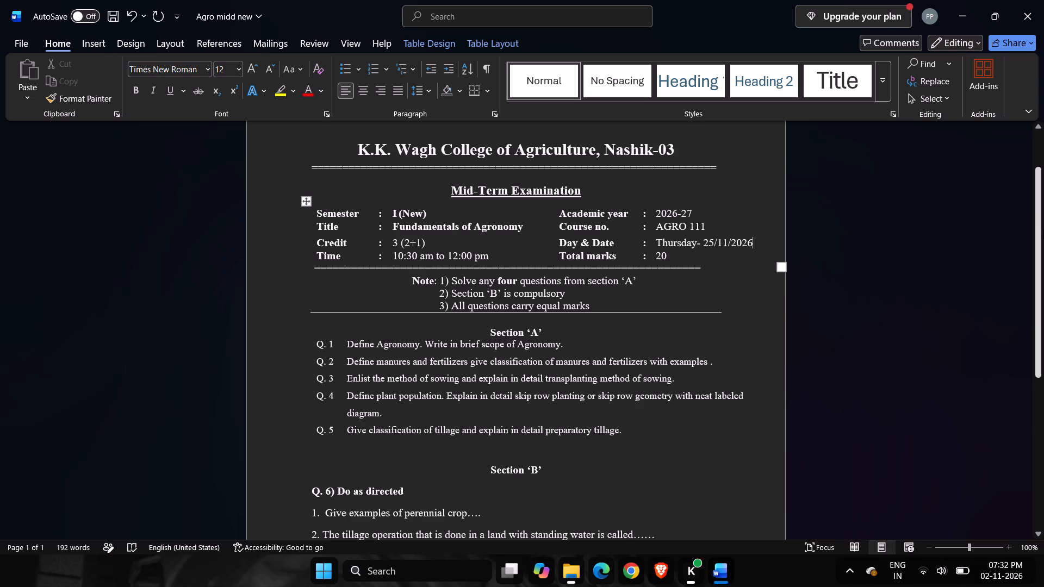
pyautogui.moveTo(1042, 228); pyautogui.dragTo(1038, 190)
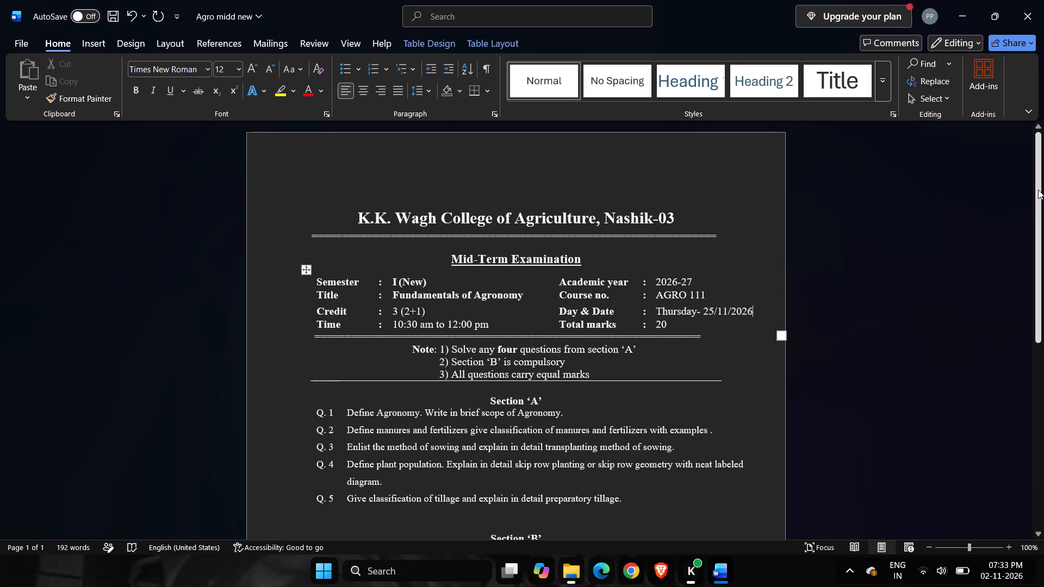
pyautogui.moveTo(1038, 190); pyautogui.dragTo(1040, 391)
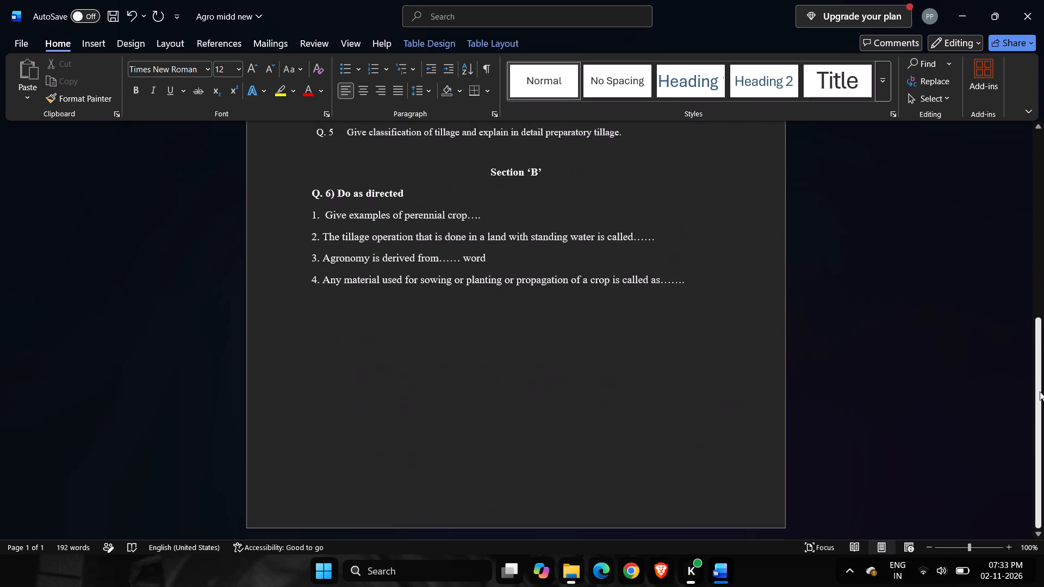
pyautogui.moveTo(1040, 391); pyautogui.dragTo(1001, 216)
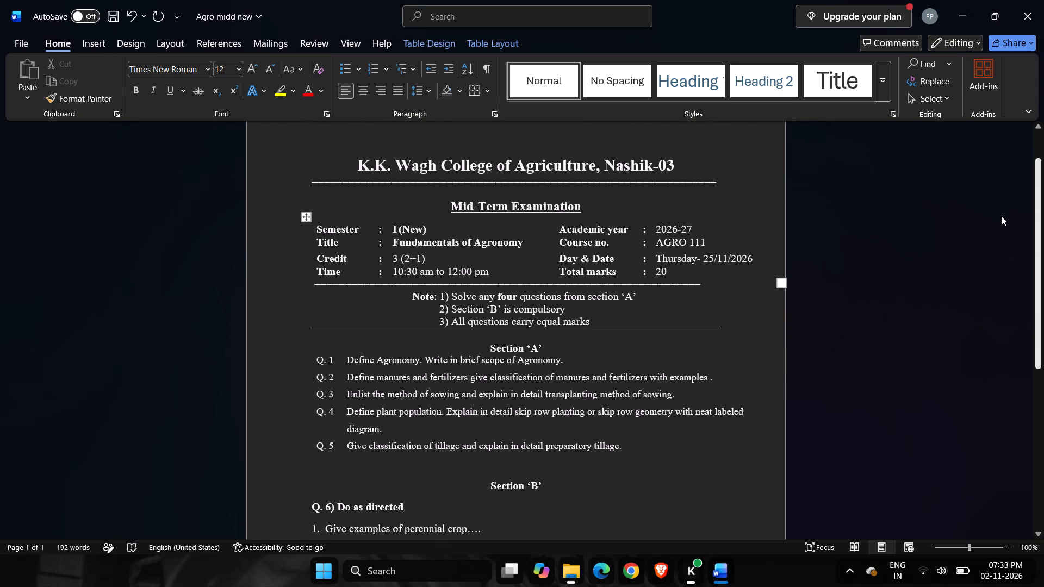
# Proofread the exam paper again from the header table and notes through Section A and the Q. 6 items in Section B.
pyautogui.moveTo(1001, 216); pyautogui.dragTo(944, 586)
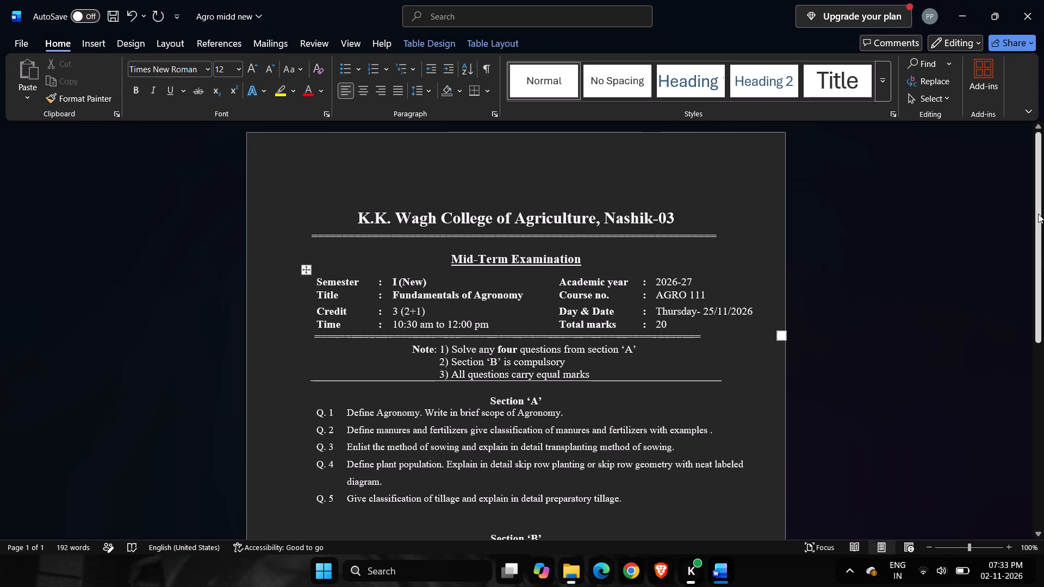
pyautogui.moveTo(1035, 250); pyautogui.dragTo(1038, 470)
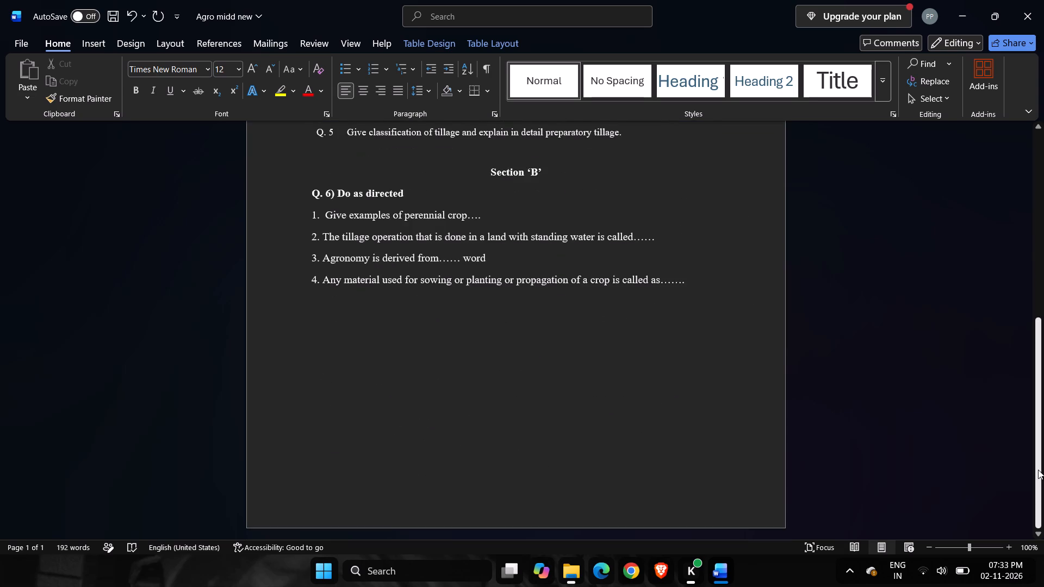
pyautogui.moveTo(1038, 470); pyautogui.dragTo(1015, 241)
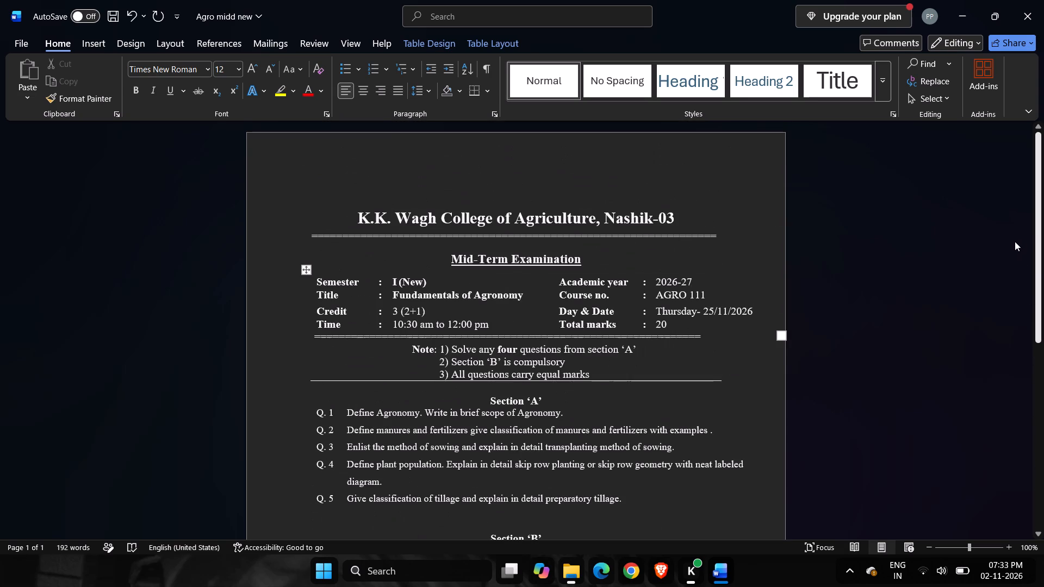
pyautogui.moveTo(1015, 241); pyautogui.dragTo(979, 363)
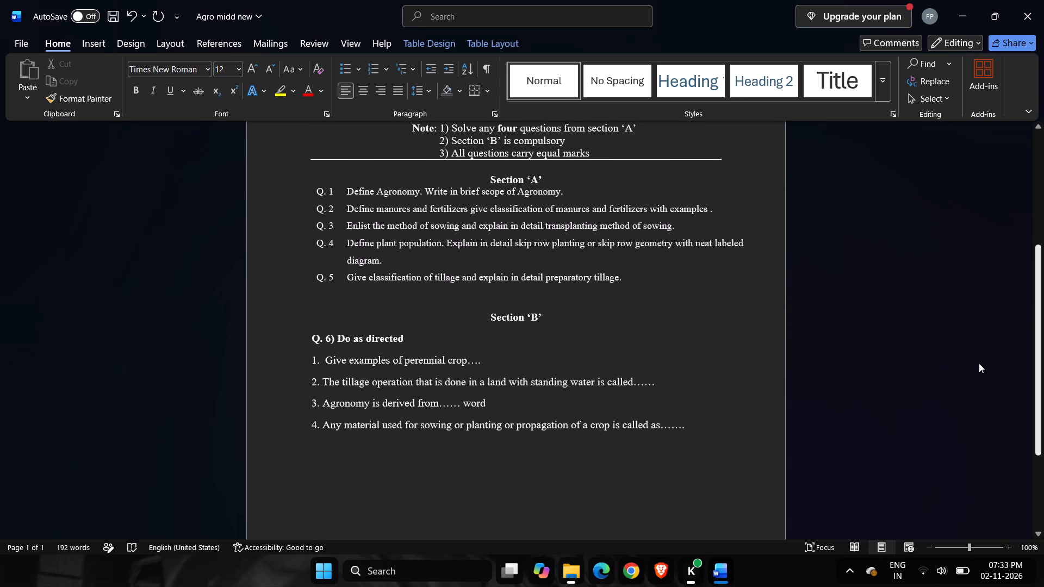
pyautogui.moveTo(979, 363); pyautogui.dragTo(905, 211)
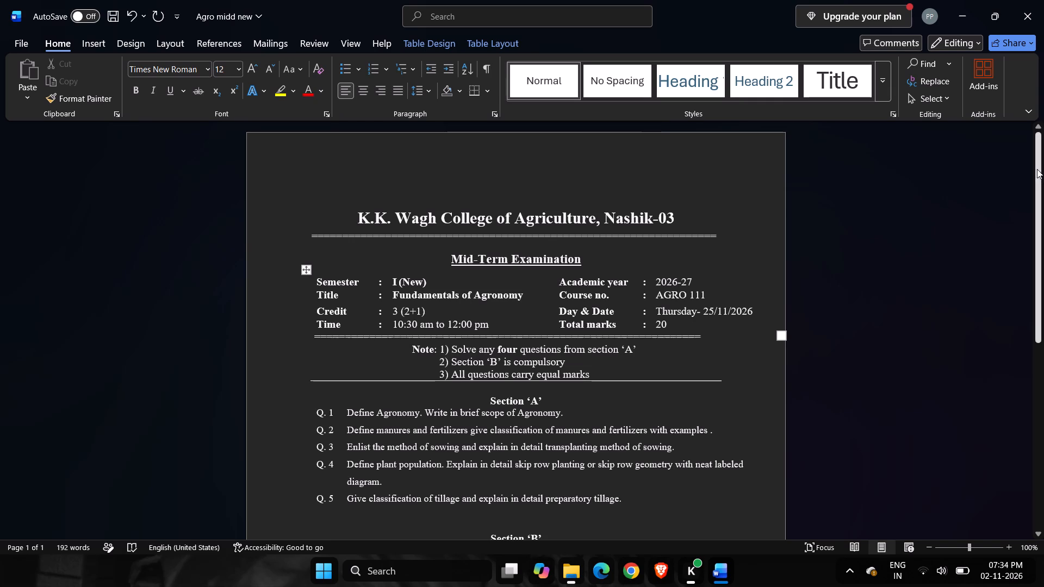
pyautogui.moveTo(1036, 170); pyautogui.dragTo(1041, 342)
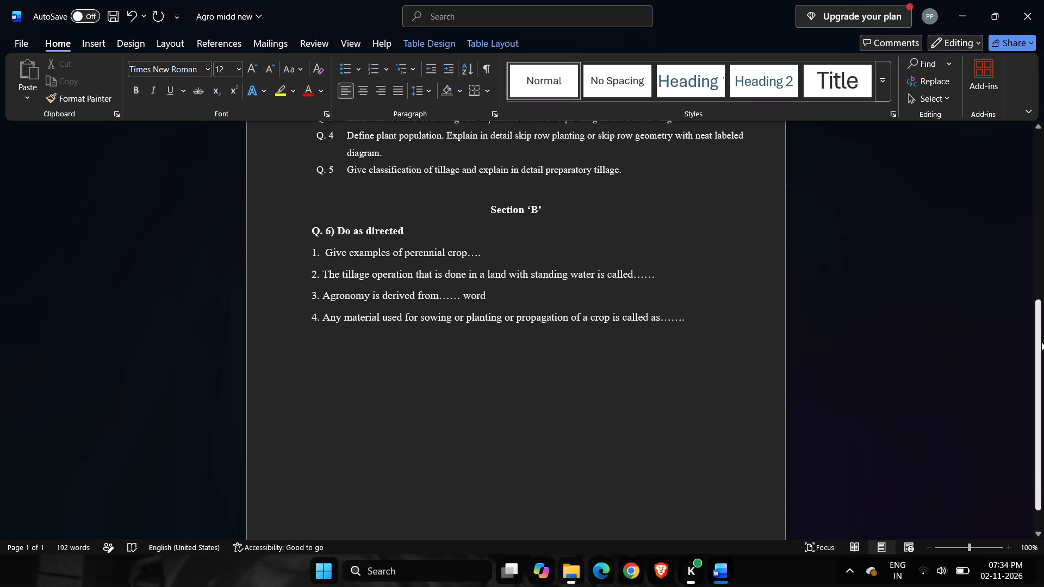
pyautogui.moveTo(1041, 342); pyautogui.dragTo(1042, 366)
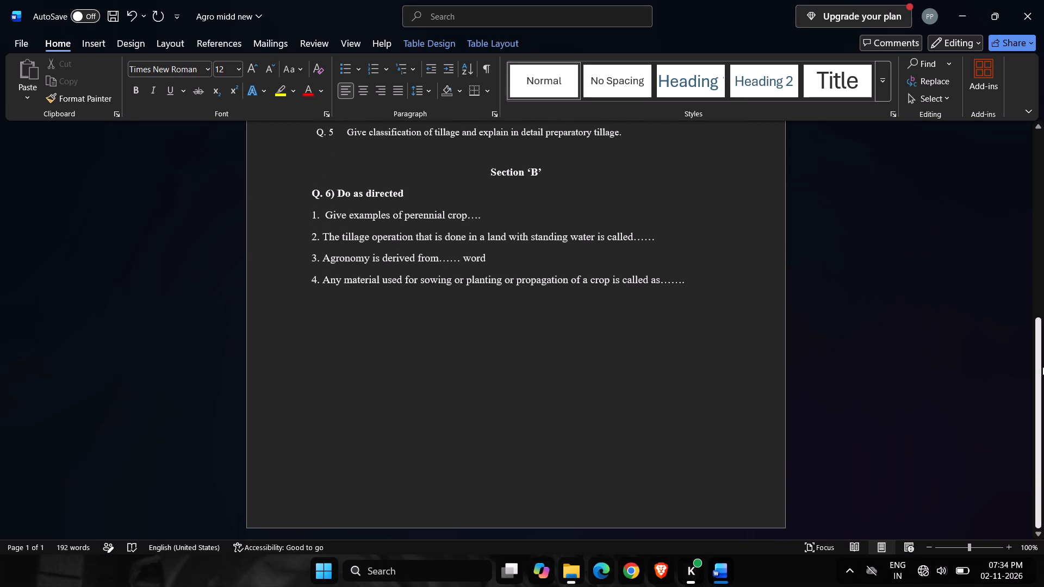
pyautogui.moveTo(1042, 366); pyautogui.dragTo(1033, 343)
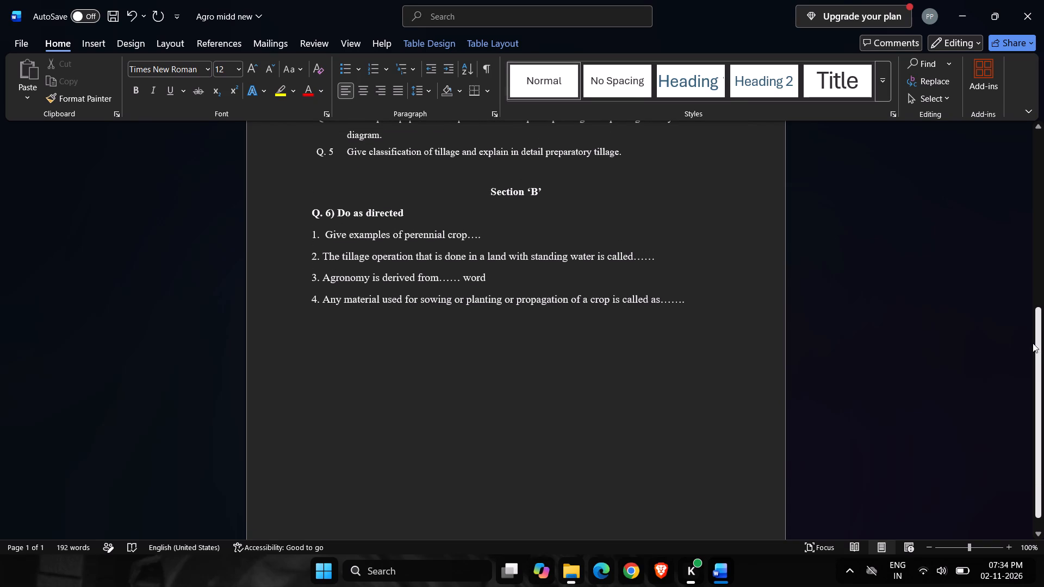
pyautogui.moveTo(1033, 343); pyautogui.dragTo(1030, 338)
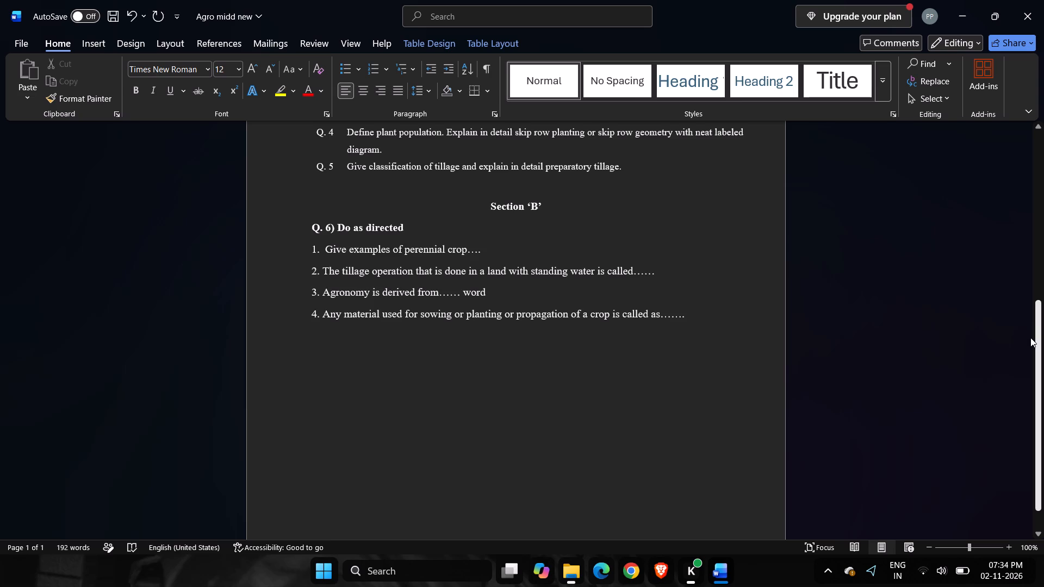
pyautogui.moveTo(1030, 338); pyautogui.dragTo(1028, 326)
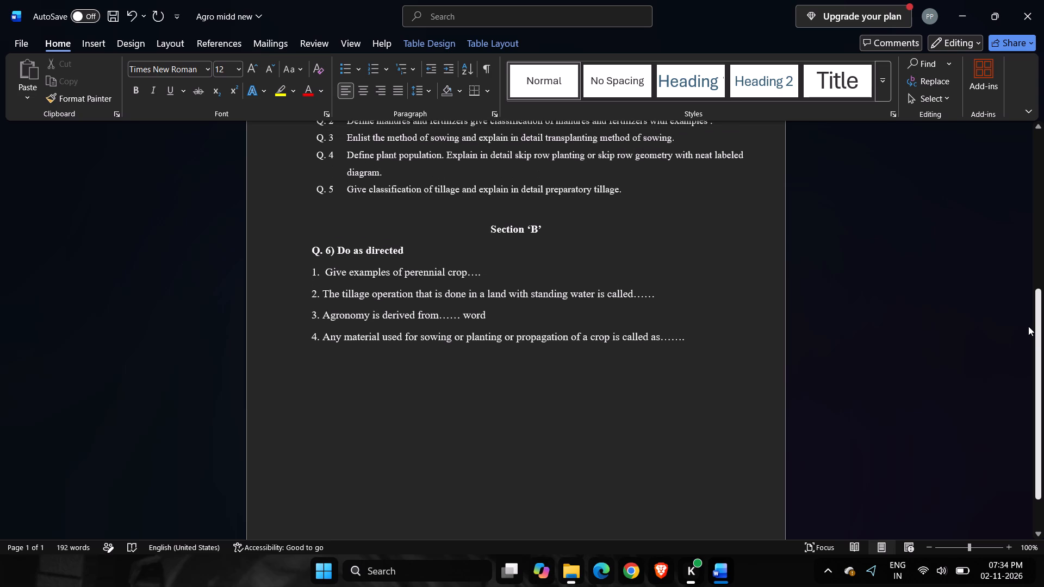
pyautogui.moveTo(1028, 326); pyautogui.dragTo(1010, 226)
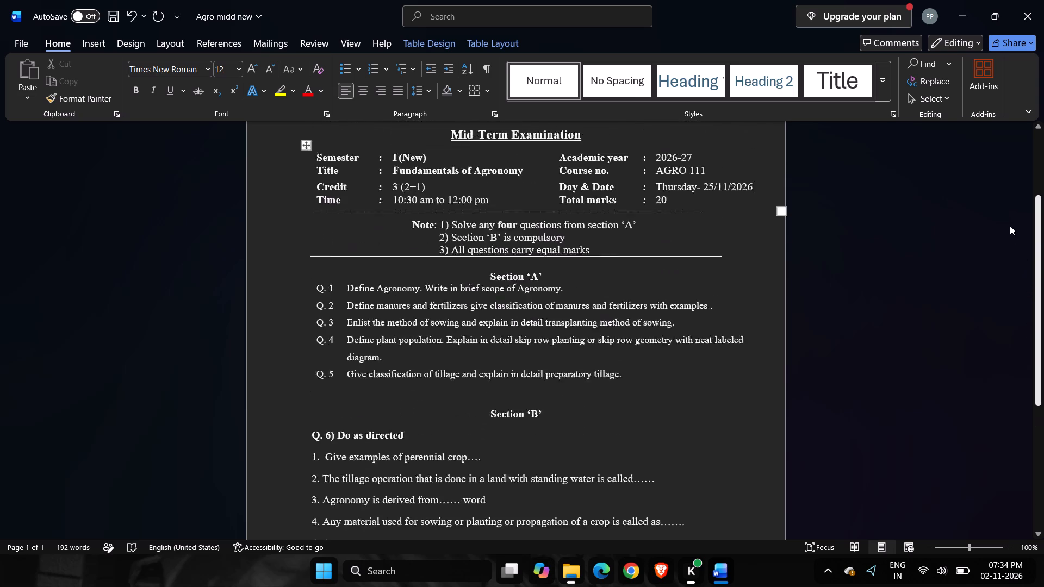
pyautogui.moveTo(1010, 226); pyautogui.dragTo(1003, 191)
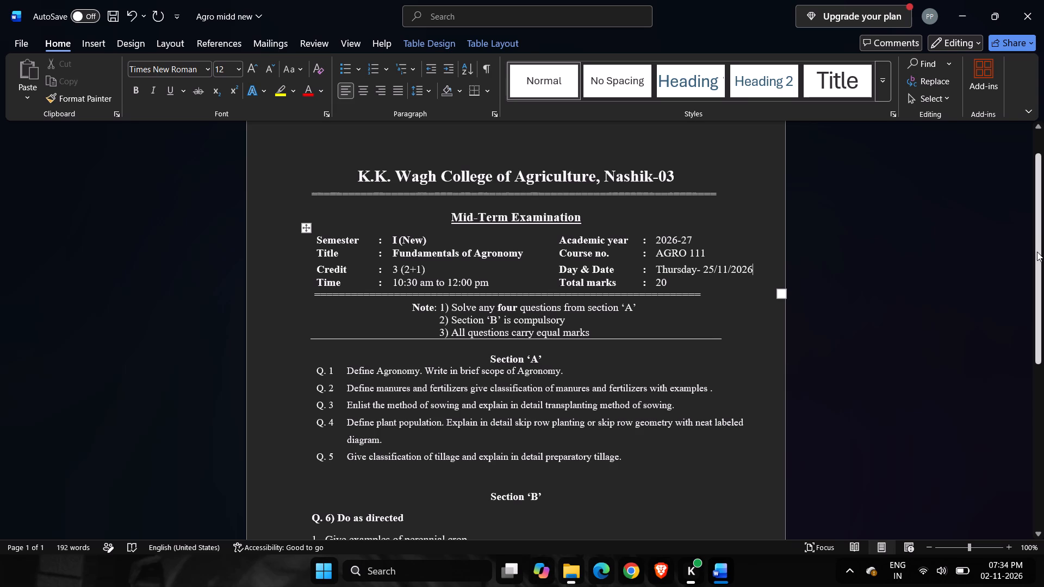
pyautogui.moveTo(1037, 252); pyautogui.dragTo(1024, 406)
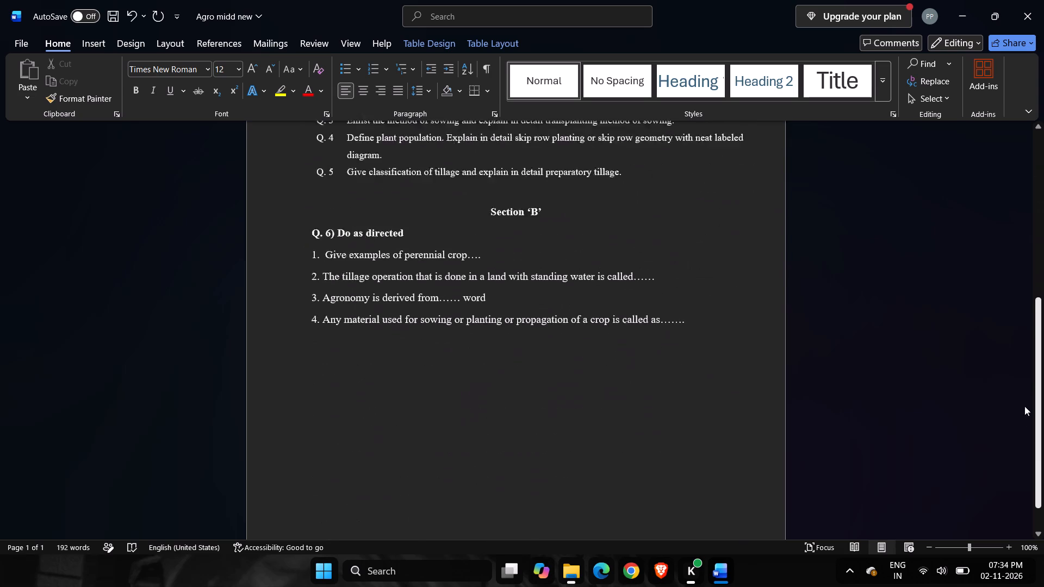
pyautogui.moveTo(1024, 406); pyautogui.dragTo(1029, 273)
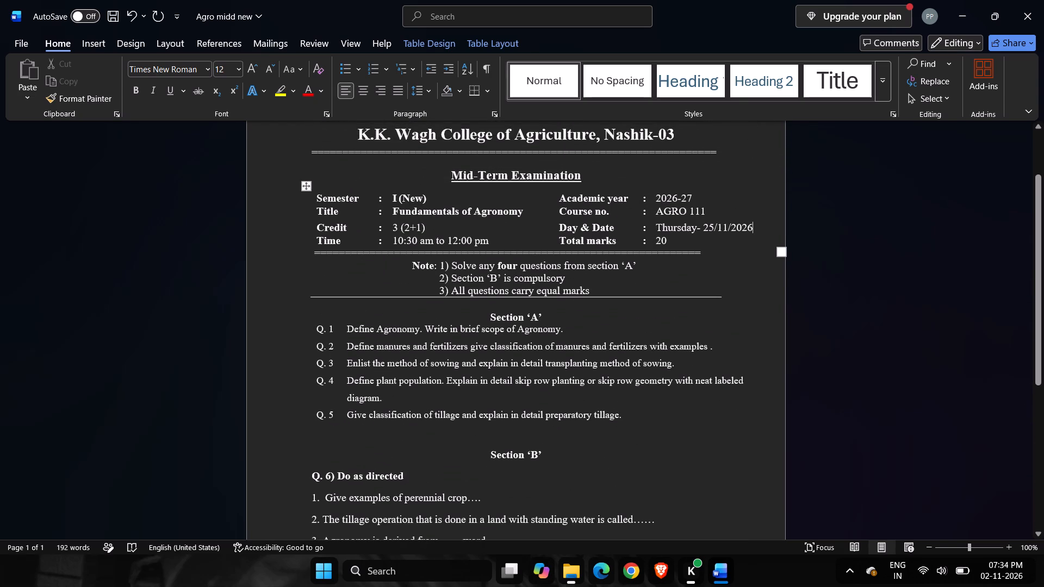
pyautogui.moveTo(1043, 283); pyautogui.dragTo(1032, 389)
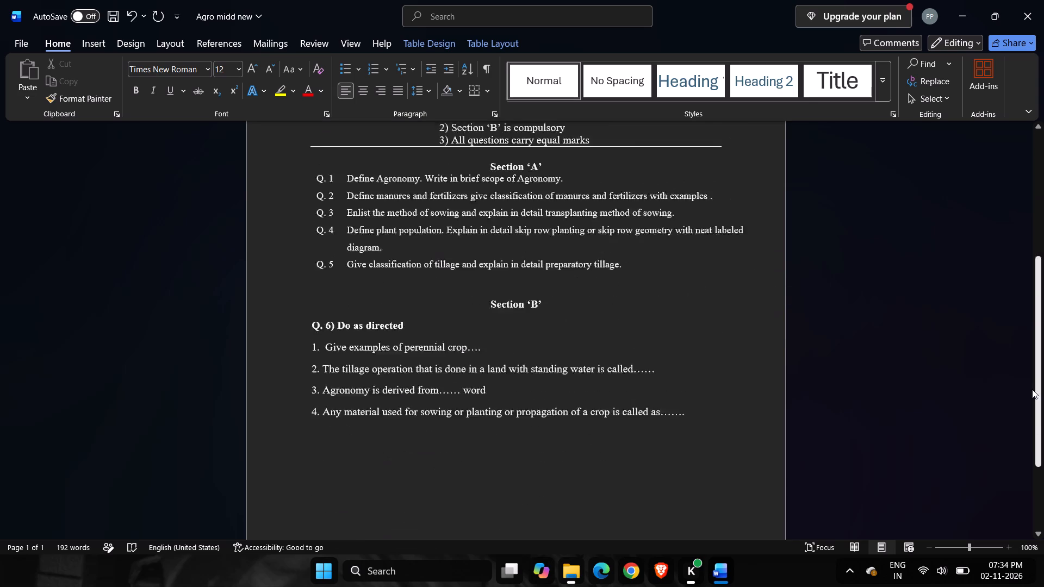
pyautogui.moveTo(1032, 389); pyautogui.dragTo(1036, 201)
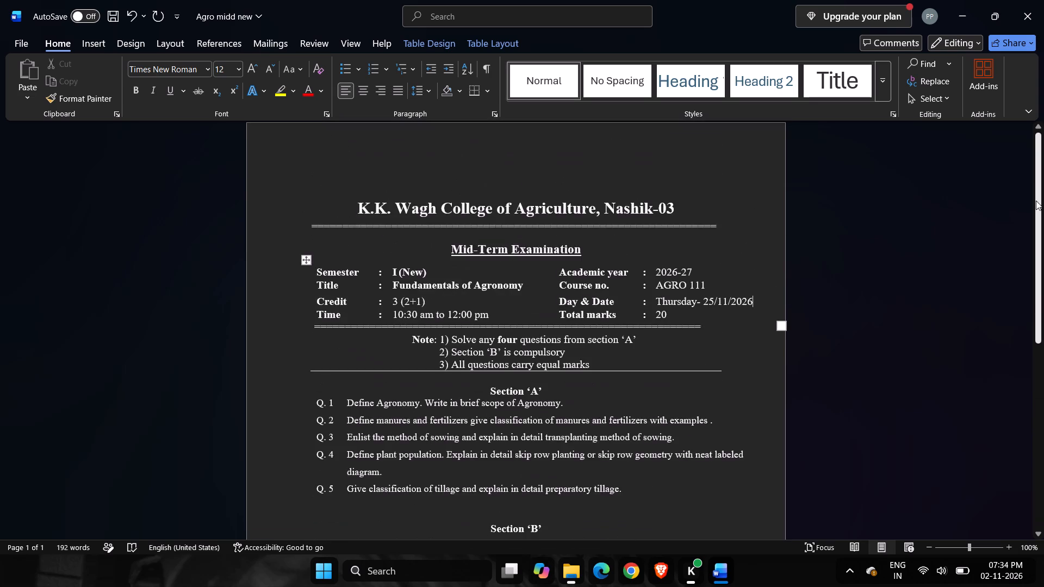
pyautogui.moveTo(1036, 201); pyautogui.dragTo(996, 231)
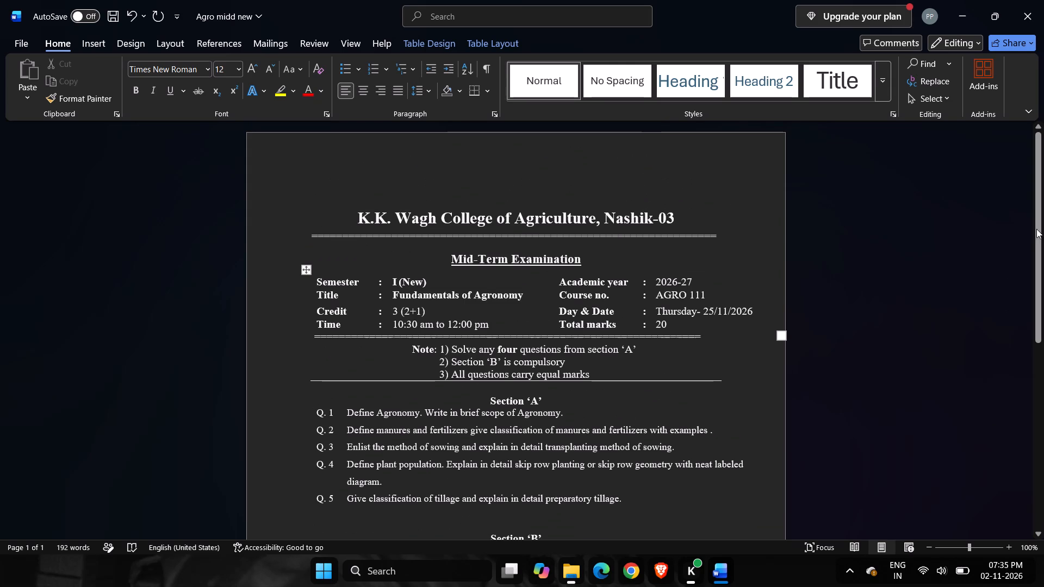
pyautogui.moveTo(1036, 229); pyautogui.dragTo(1043, 178)
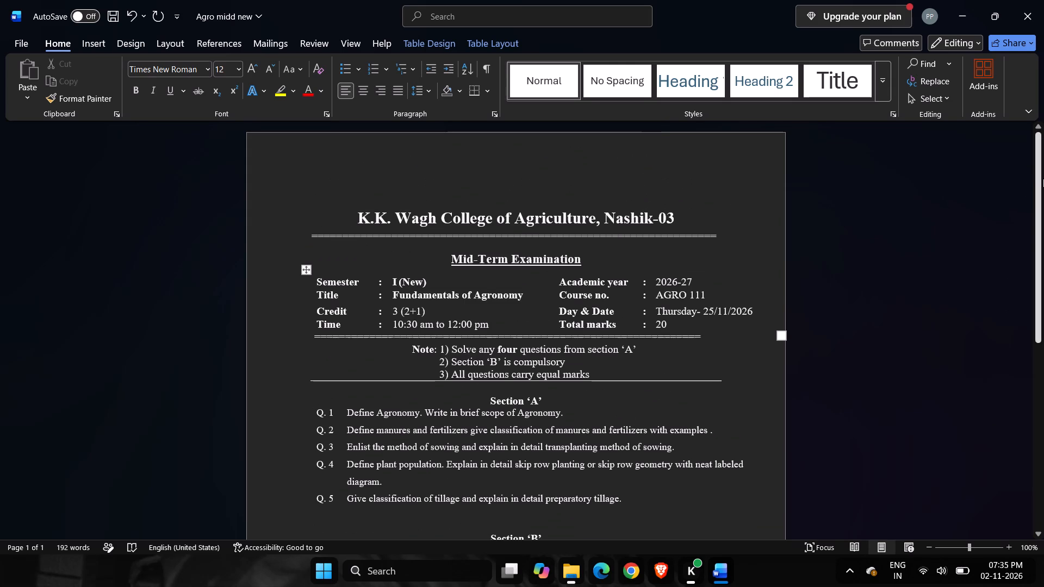
pyautogui.moveTo(1036, 182); pyautogui.dragTo(1016, 157)
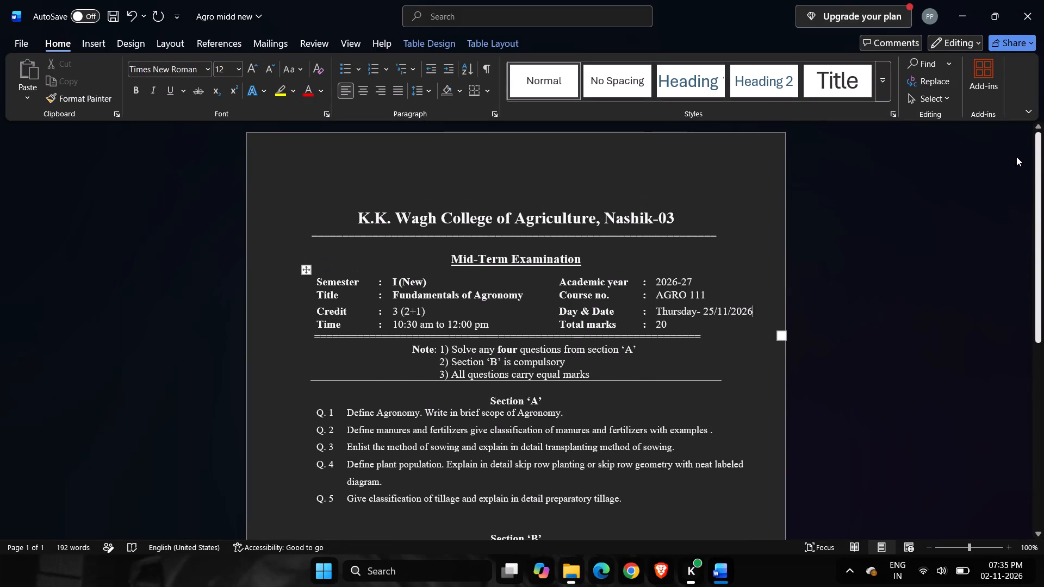
pyautogui.moveTo(1016, 157); pyautogui.dragTo(1020, 302)
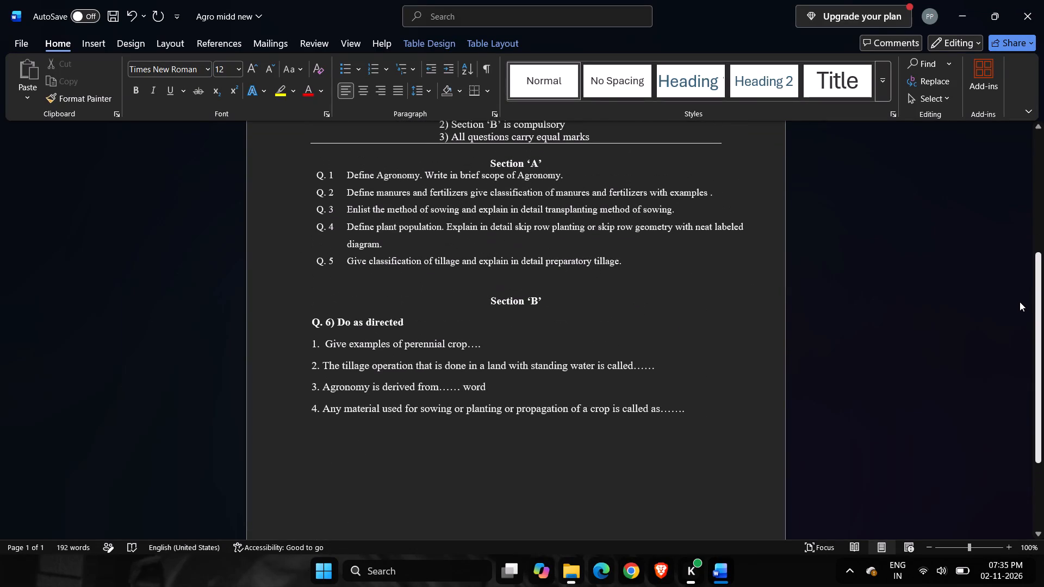
pyautogui.moveTo(1020, 302); pyautogui.dragTo(997, 216)
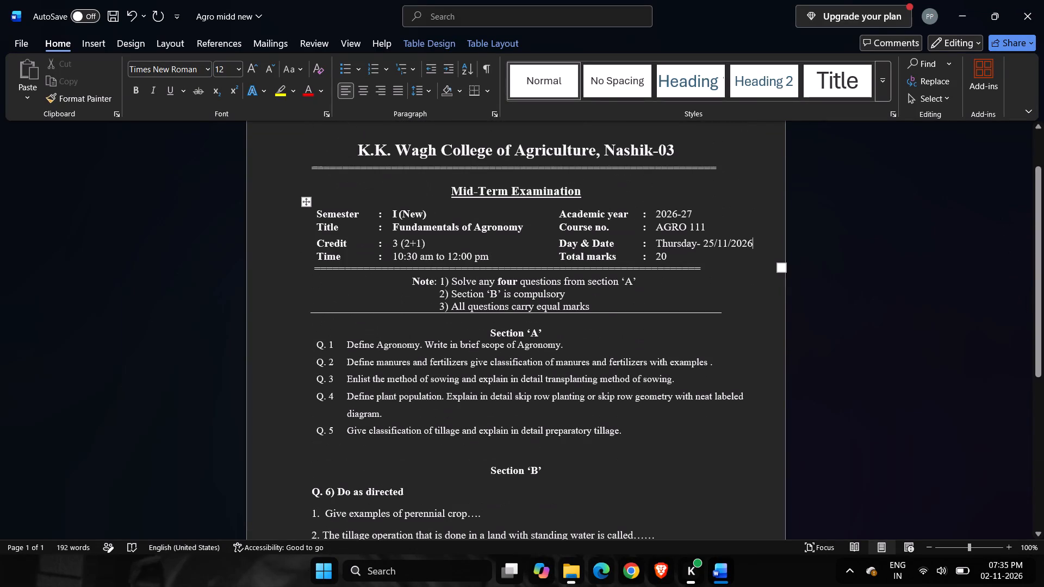
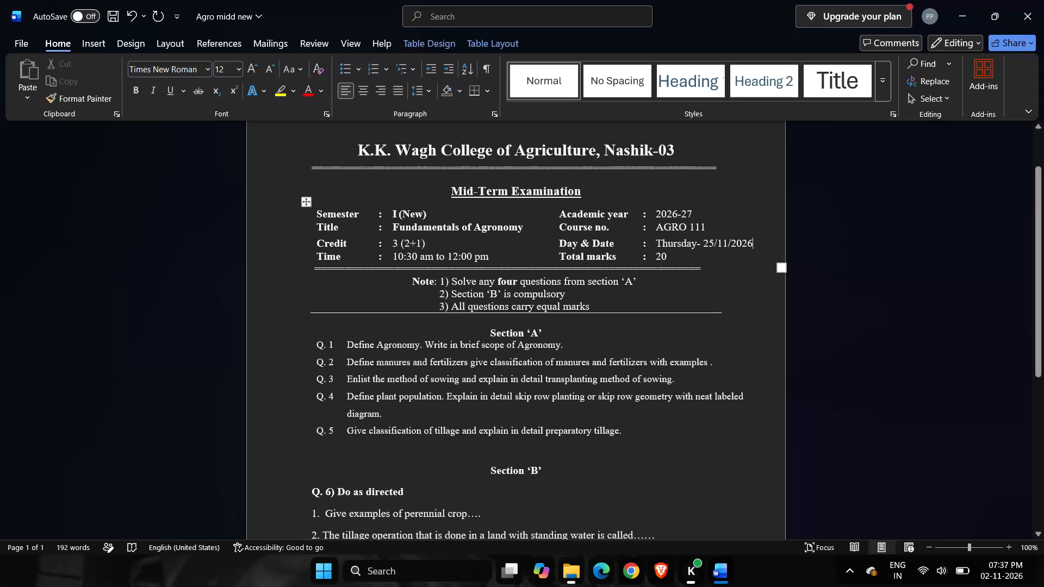
# Save the edited Agro midd new exam paper under its existing name.
pyautogui.click(29, 53)
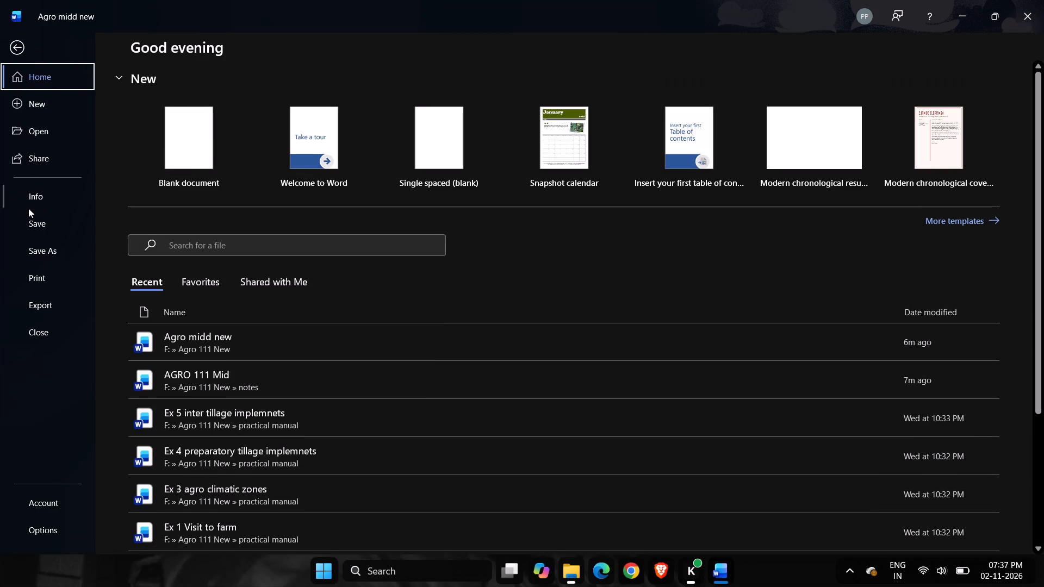
pyautogui.click(29, 222)
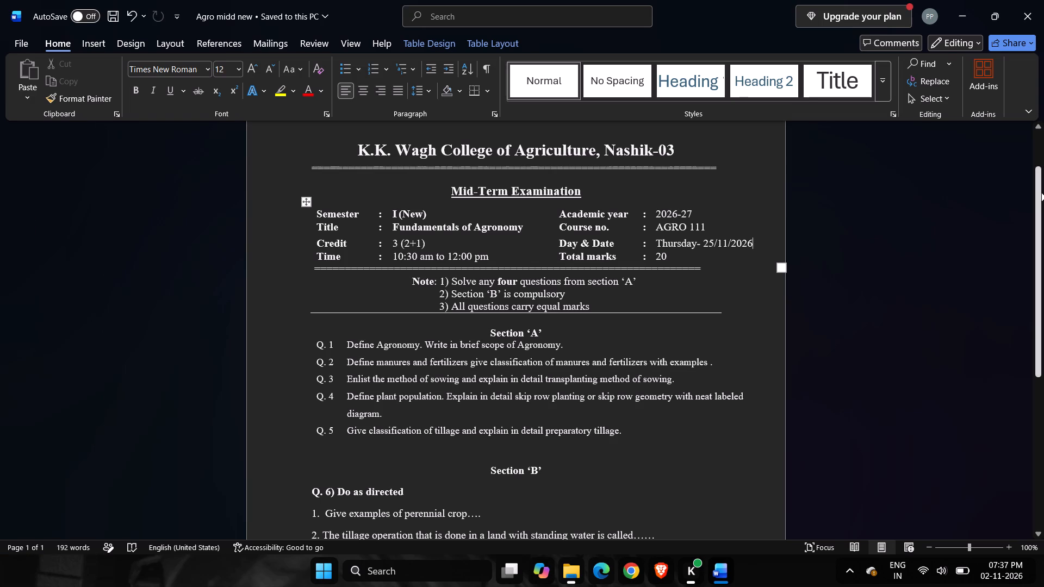
# Check the saved exam paper down to the end of Section B and close the document.
pyautogui.moveTo(1041, 192); pyautogui.dragTo(1025, 388)
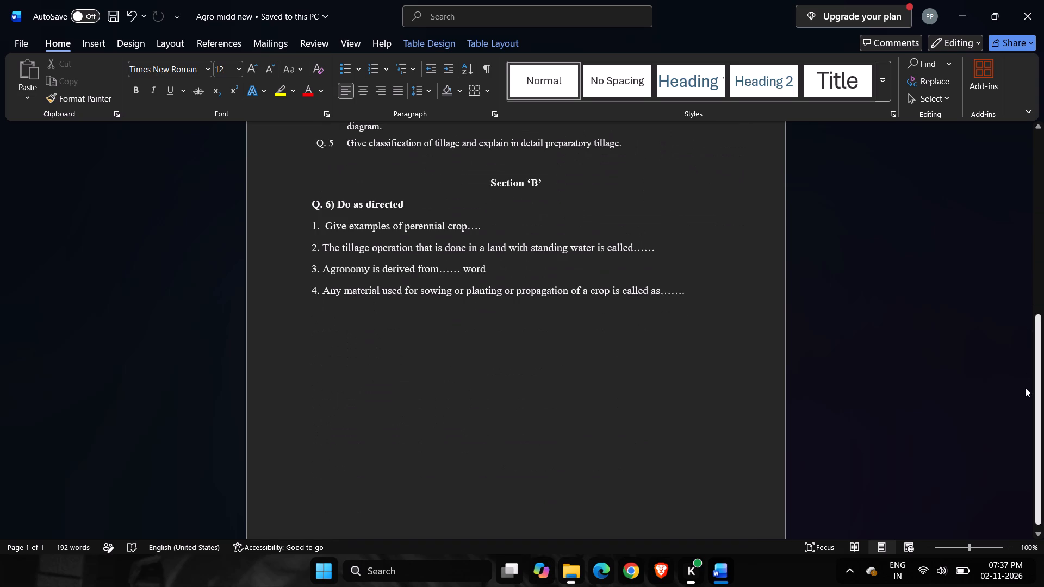
pyautogui.moveTo(1025, 388); pyautogui.dragTo(957, 229)
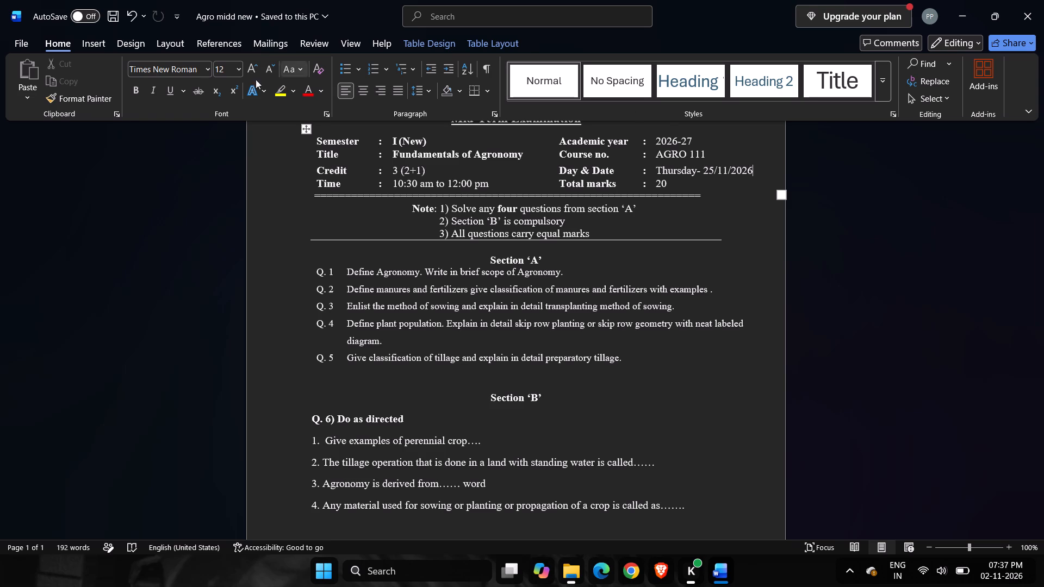
pyautogui.click(1023, 1)
pyautogui.doubleClick(733, 214)
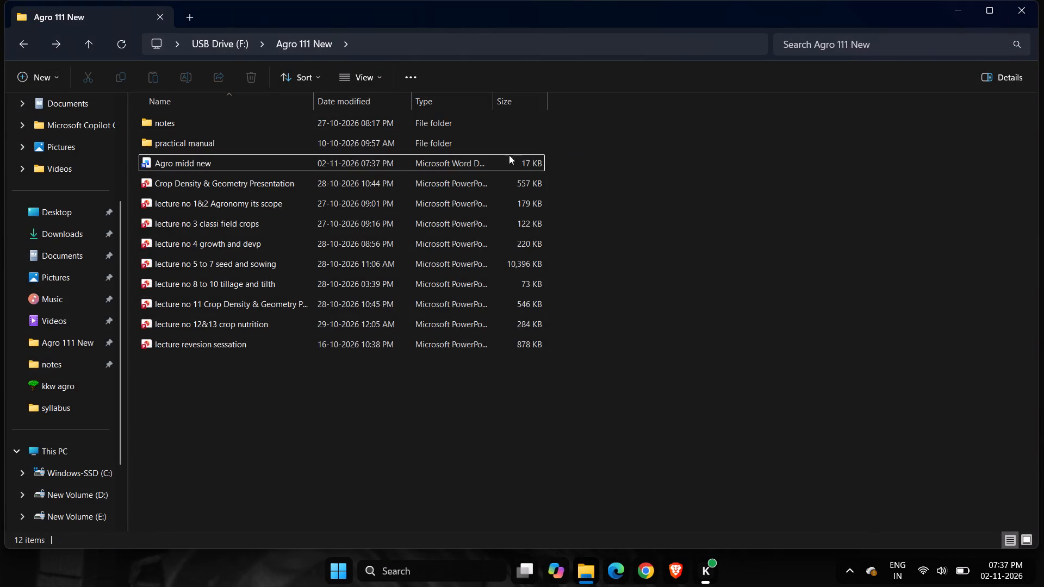
# Reopen Agro midd new from the Agro 111 New folder on the USB drive and check the saved header details.
pyautogui.doubleClick(499, 157)
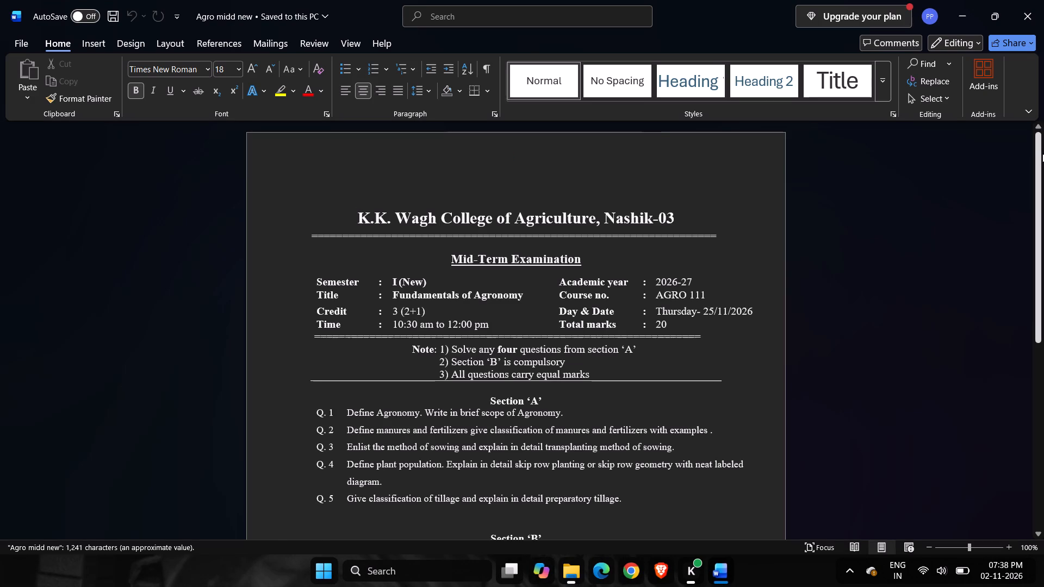
pyautogui.moveTo(1042, 149); pyautogui.dragTo(1033, 182)
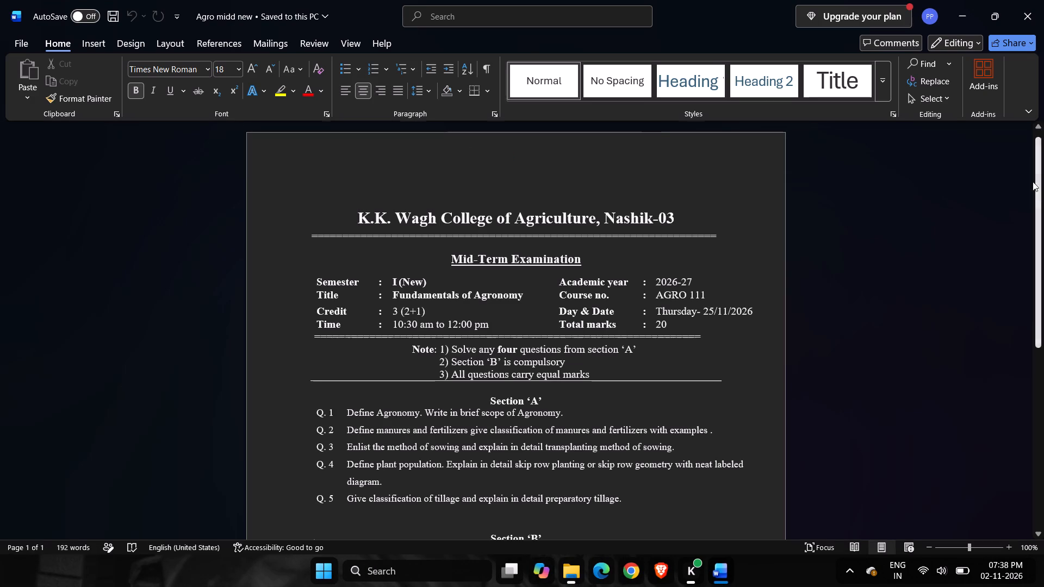
pyautogui.moveTo(1033, 182); pyautogui.dragTo(976, 42)
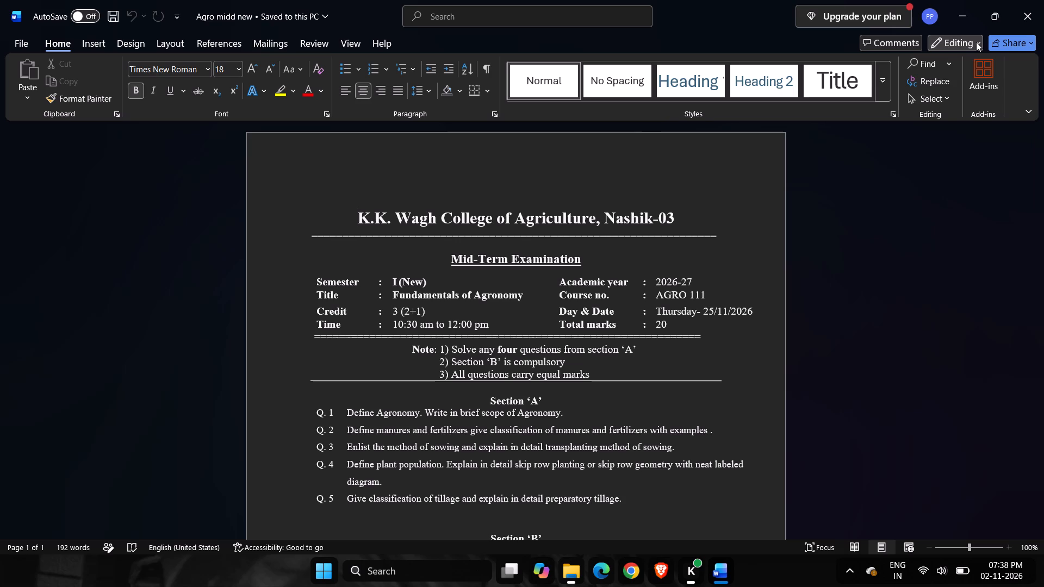
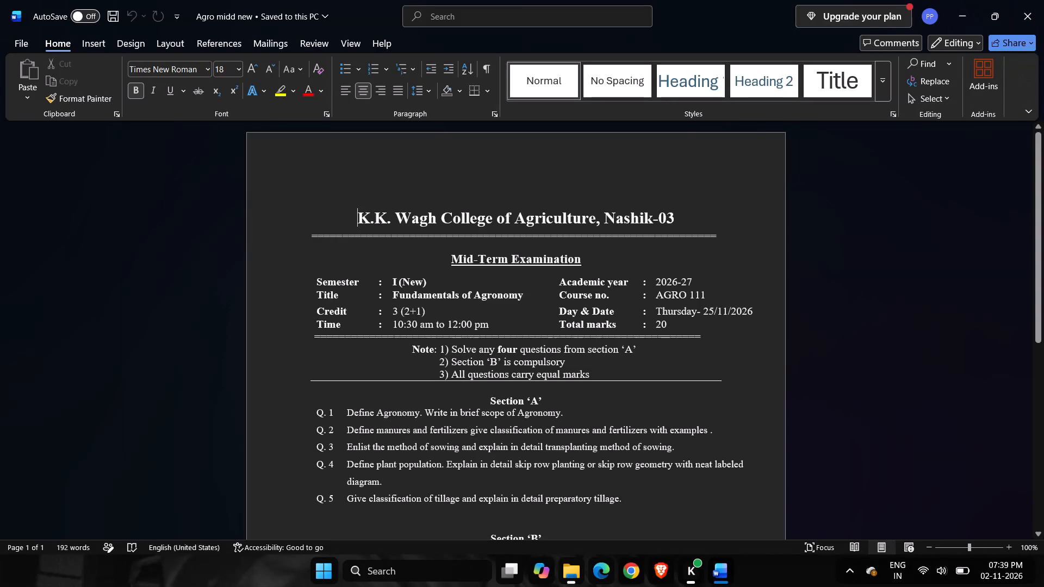
# Check the reopened Agro midd new exam paper from its header down to the end of Section B.
pyautogui.moveTo(1043, 194); pyautogui.dragTo(1043, 391)
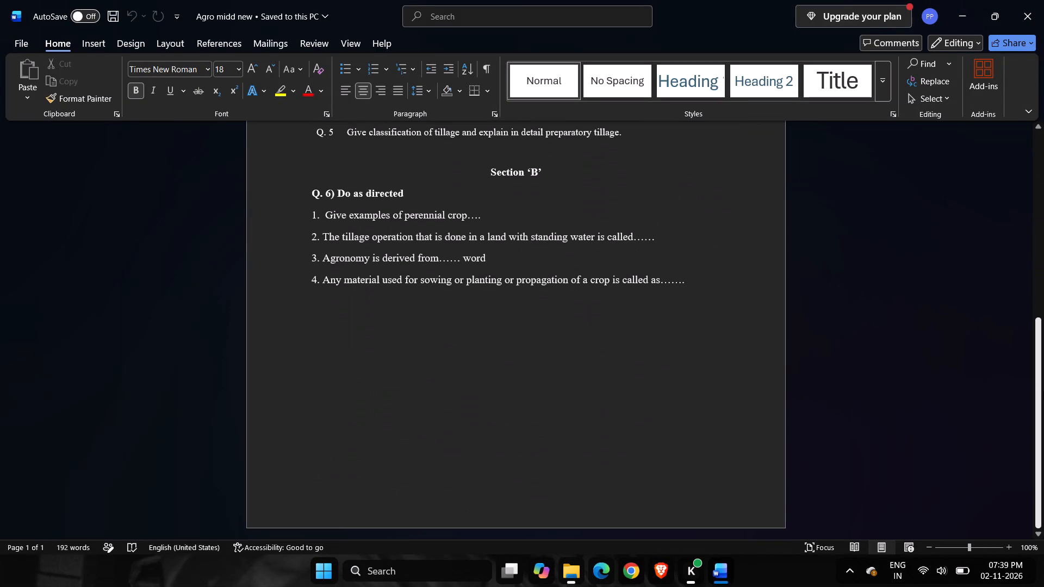
pyautogui.moveTo(1043, 391); pyautogui.dragTo(1000, 252)
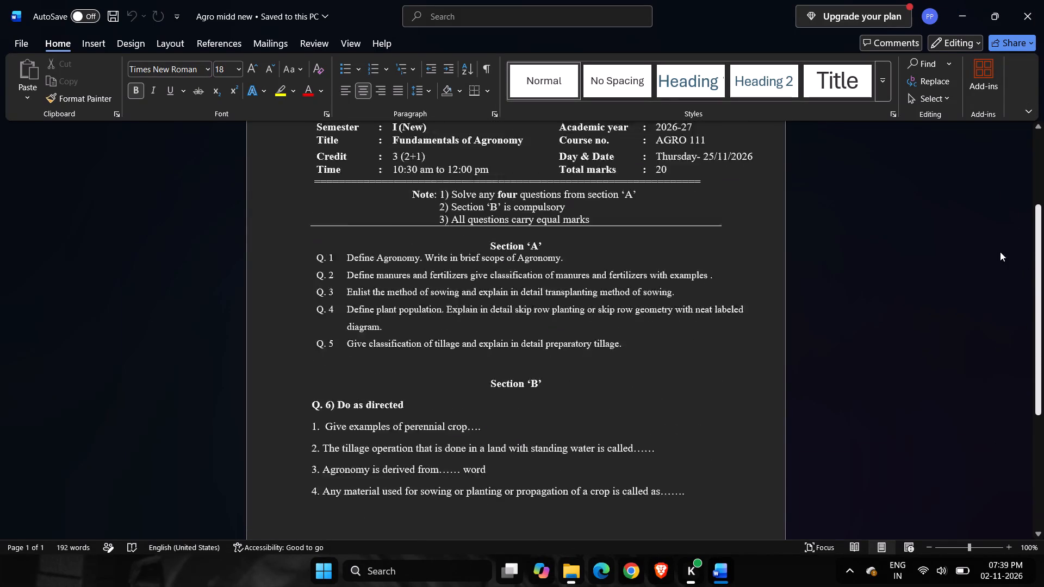
pyautogui.moveTo(1000, 252); pyautogui.dragTo(996, 208)
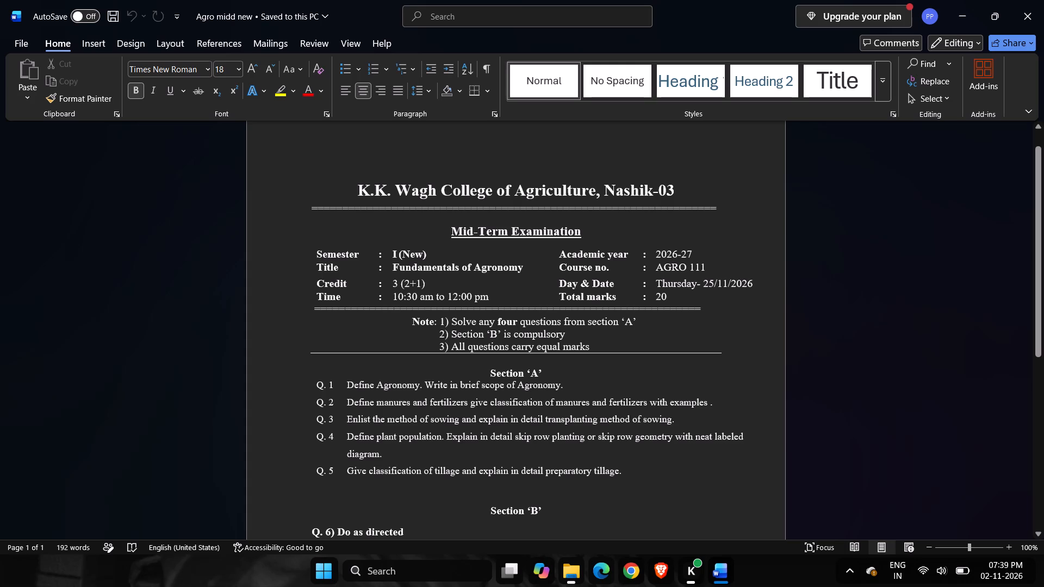
pyautogui.doubleClick(878, 552)
pyautogui.click(878, 552)
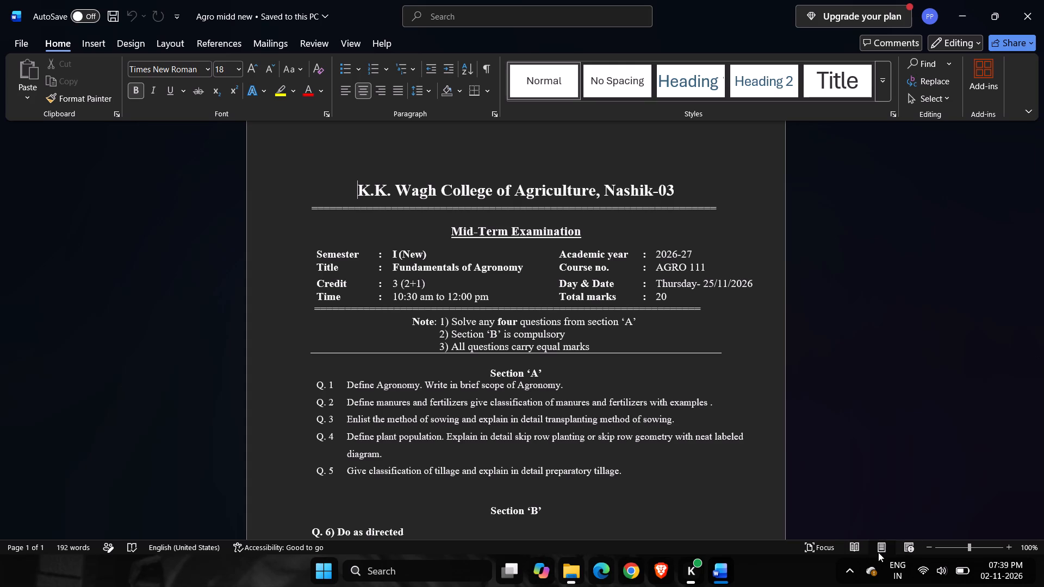
# Preview the exam paper in Focus mode, Web Layout and Read Mode, and return to the normal page view.
pyautogui.click(828, 547)
pyautogui.doubleClick(861, 527)
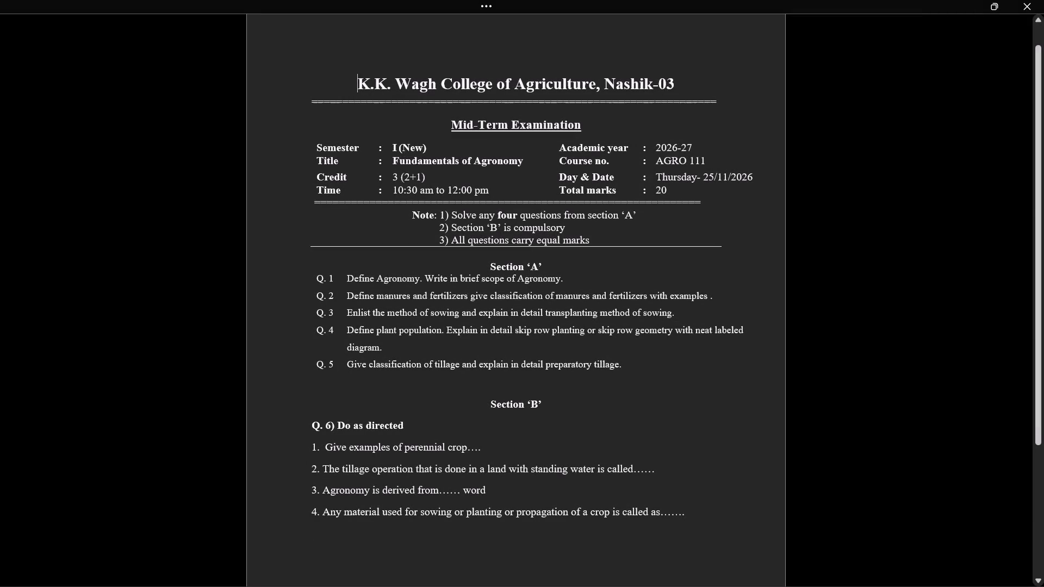
pyautogui.press('Escape')
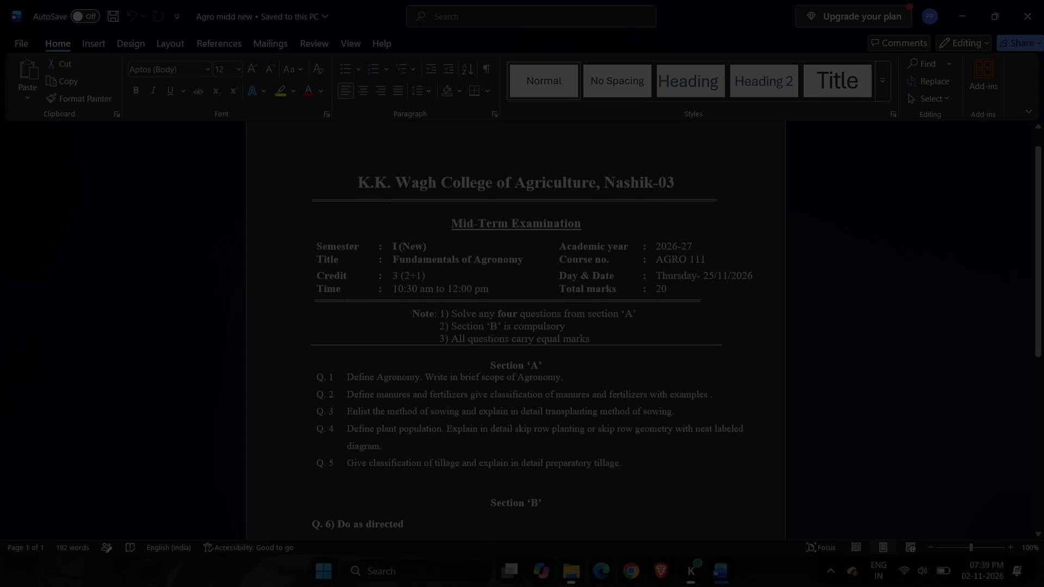
pyautogui.click(911, 547)
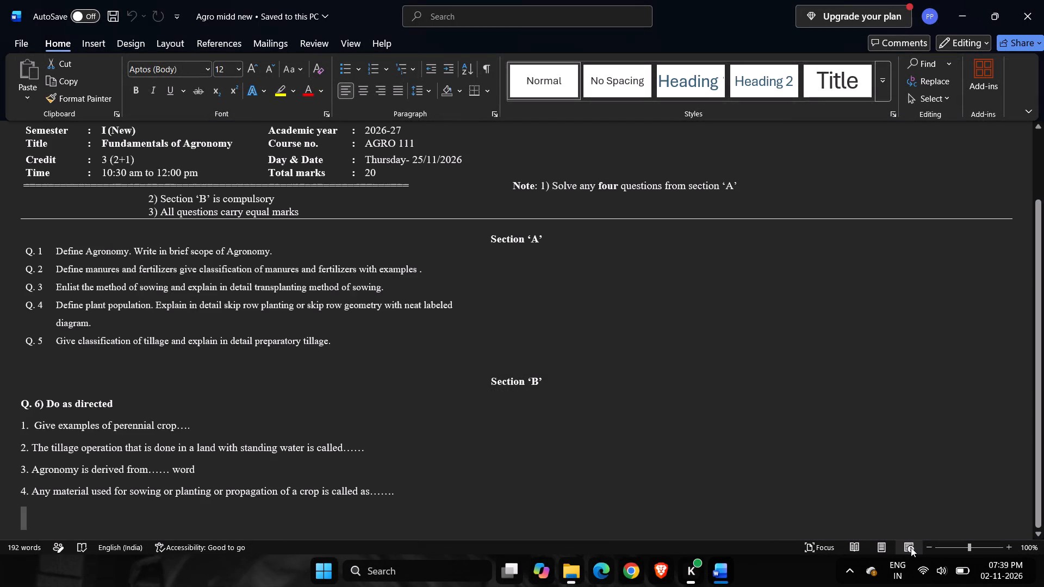
pyautogui.click(891, 550)
pyautogui.click(859, 545)
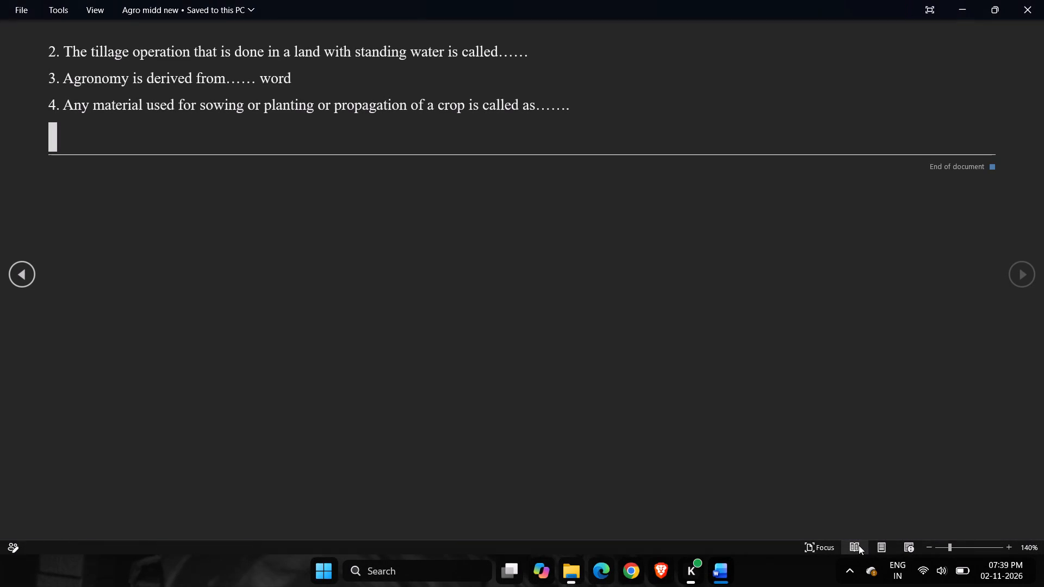
pyautogui.press('Escape')
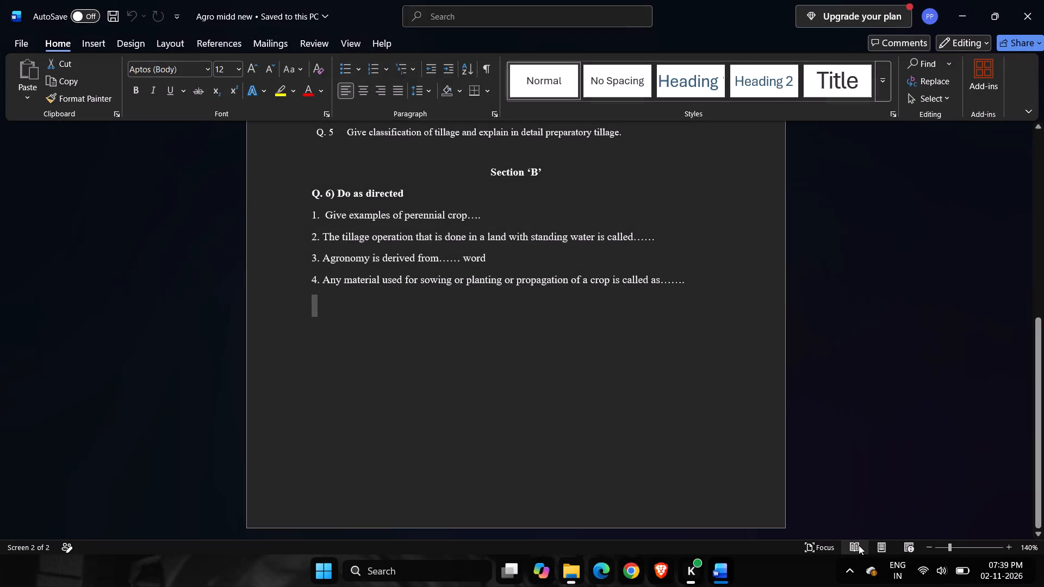
# Close the Agro midd new document and return to the Agro 111 New folder with no file selected.
pyautogui.click(155, 353)
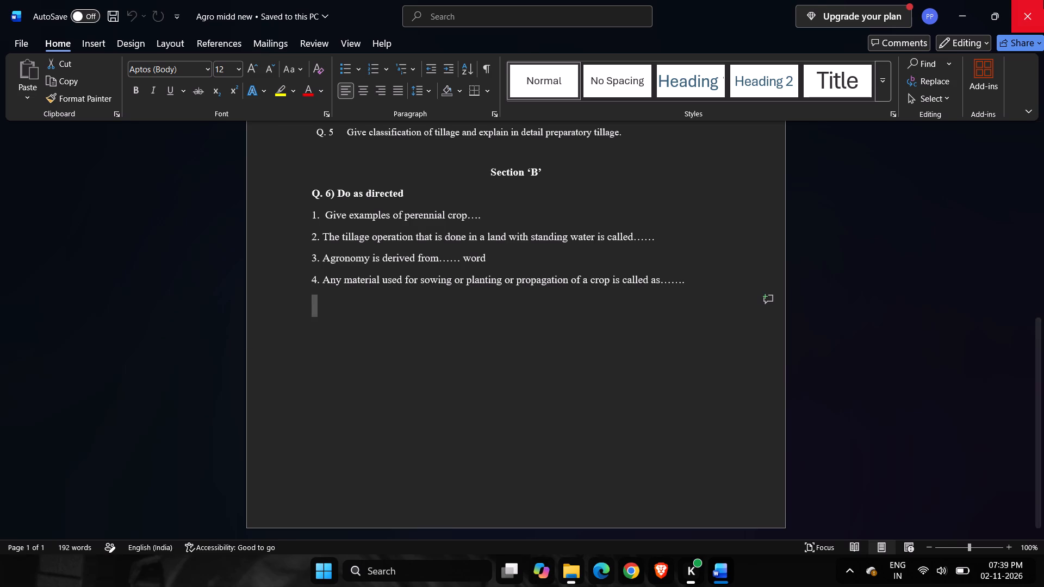
pyautogui.click(1043, 1)
pyautogui.doubleClick(691, 210)
pyautogui.rightClick(691, 210)
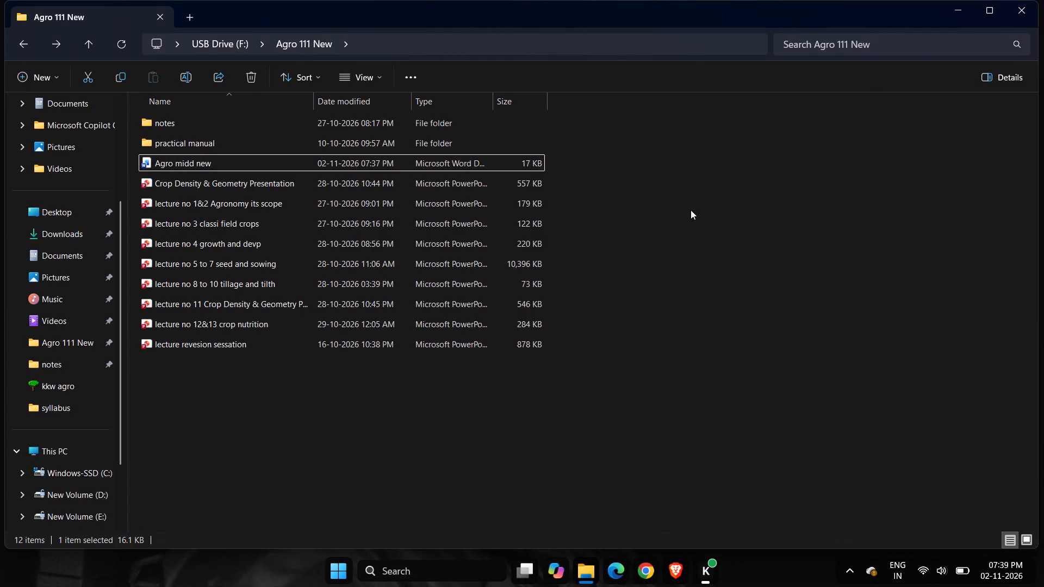
pyautogui.click(682, 358)
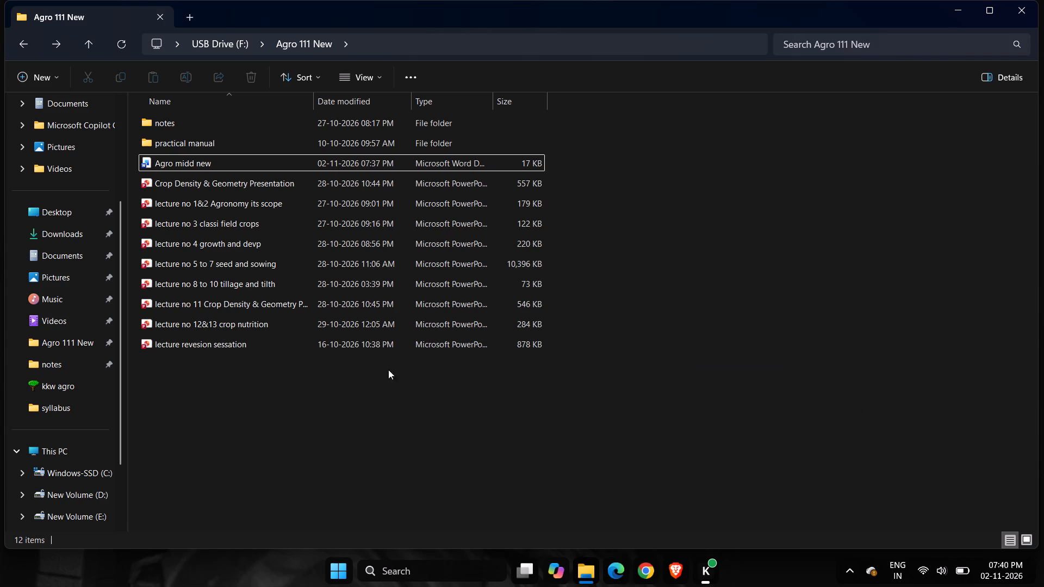
# Look through the USB drive's presentation, Music, mini project 2nd yr 3rd sem, course file pages, EXTN 1st Sem and AGRO All sub notes folders.
pyautogui.click(26, 46)
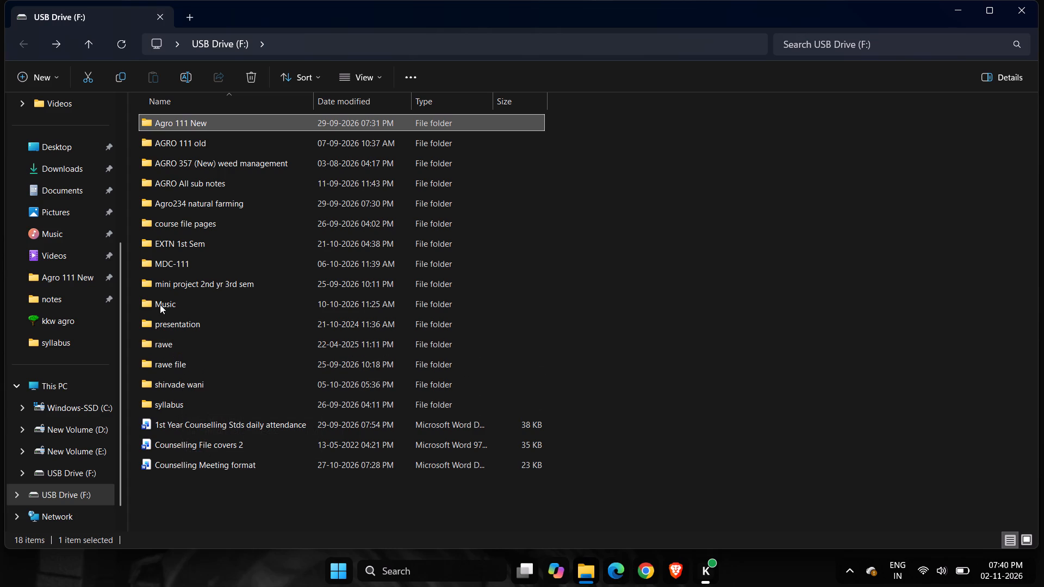
pyautogui.doubleClick(165, 324)
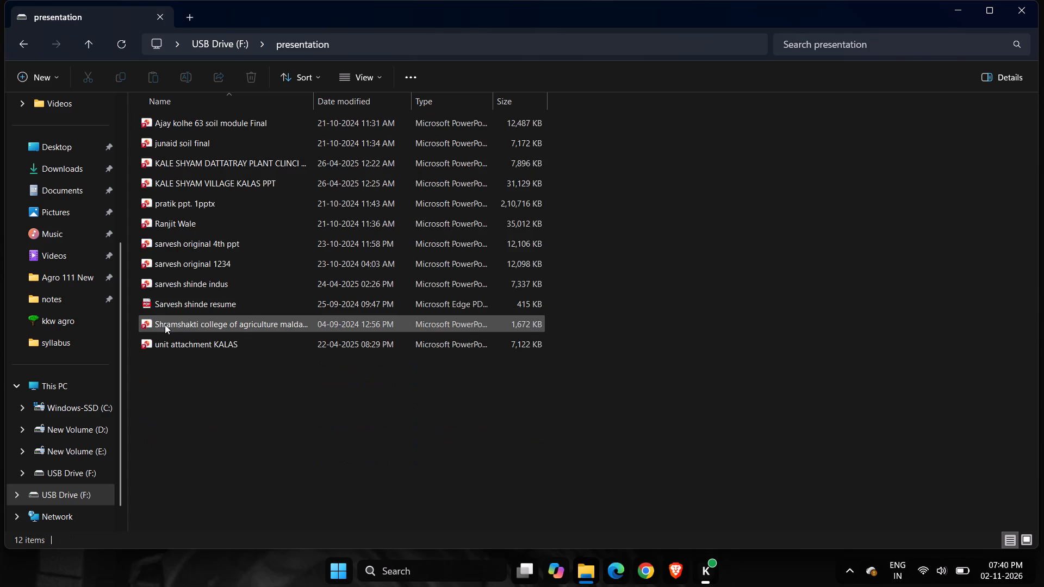
pyautogui.click(22, 42)
pyautogui.doubleClick(206, 296)
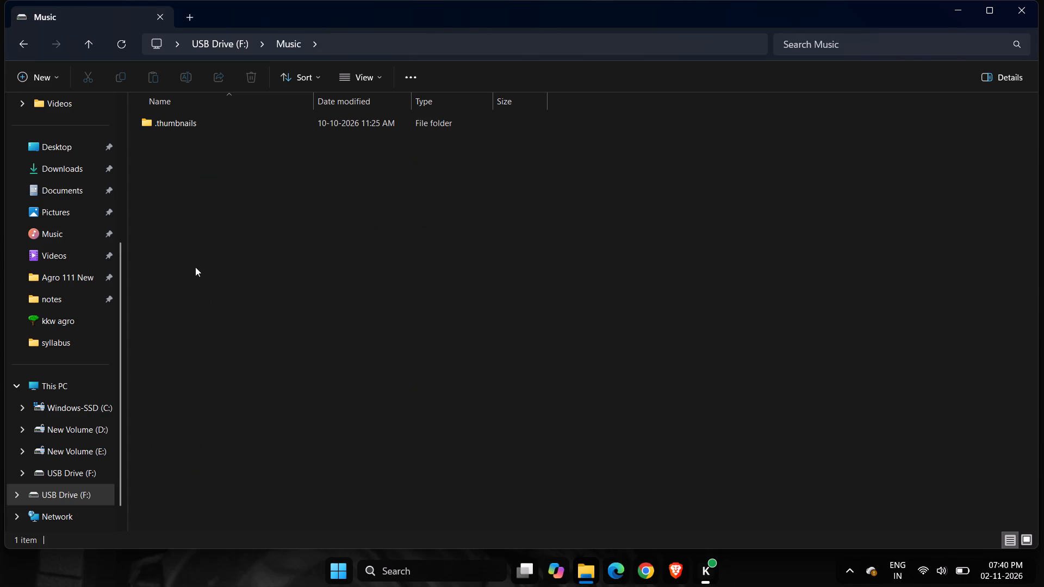
pyautogui.click(33, 50)
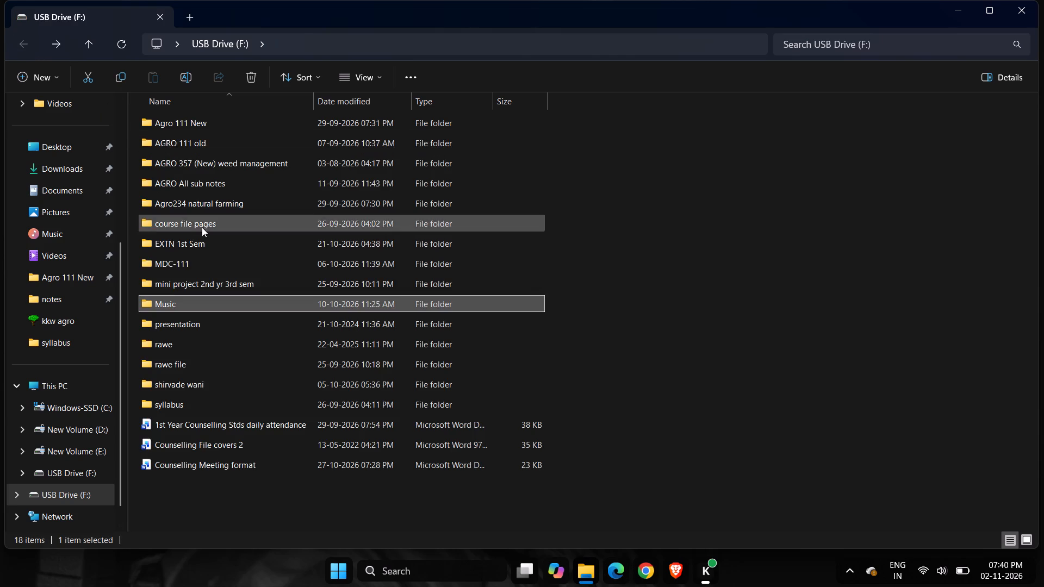
pyautogui.doubleClick(190, 275)
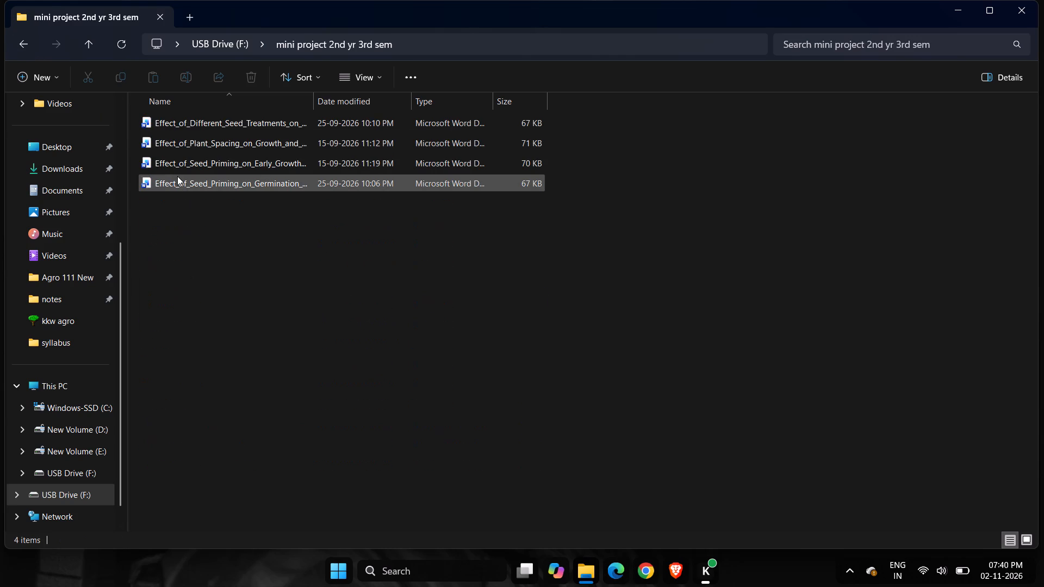
pyautogui.click(20, 43)
pyautogui.doubleClick(199, 227)
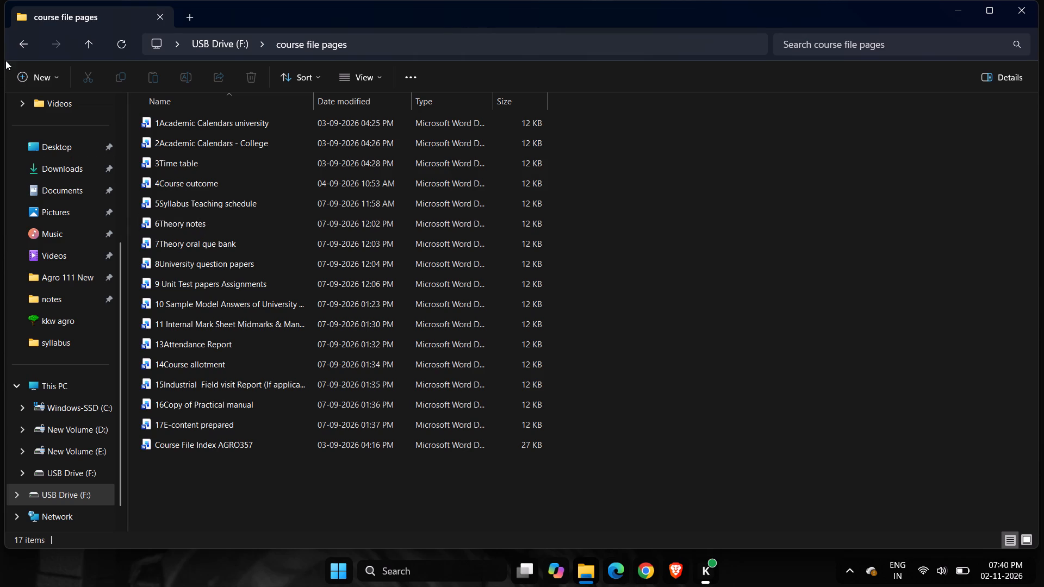
pyautogui.click(29, 43)
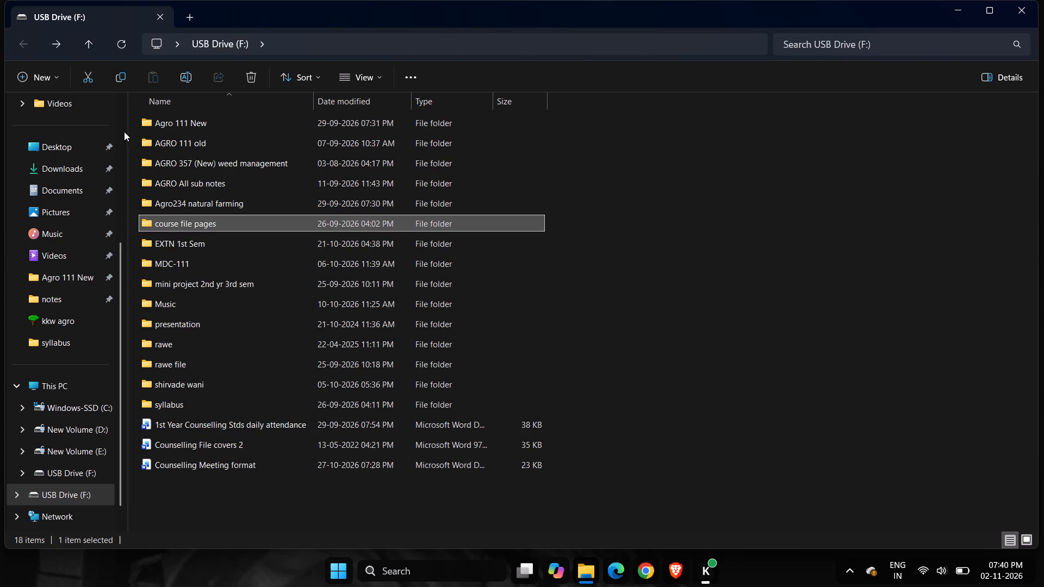
pyautogui.doubleClick(169, 246)
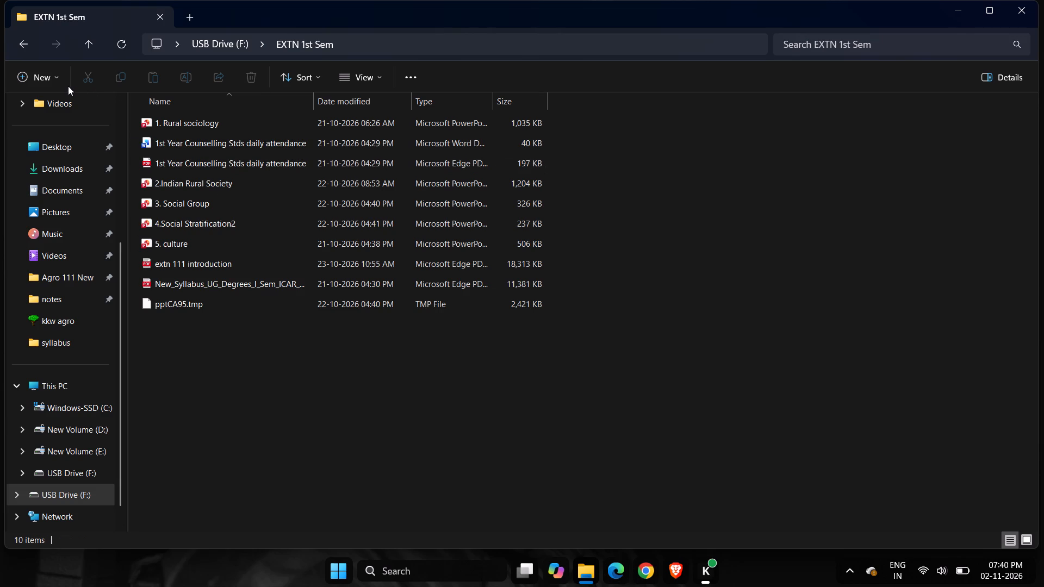
pyautogui.click(28, 49)
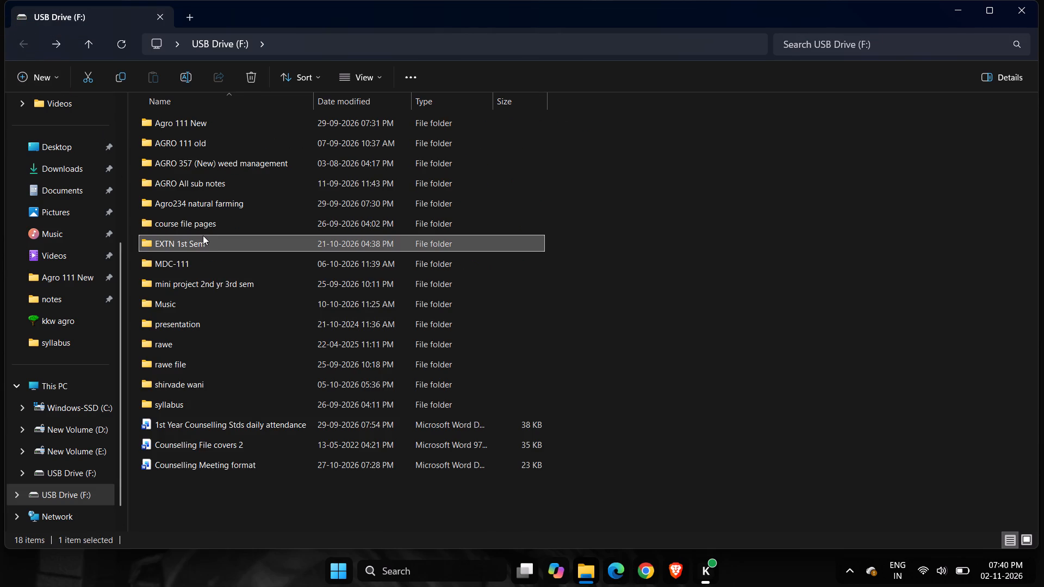
pyautogui.doubleClick(228, 185)
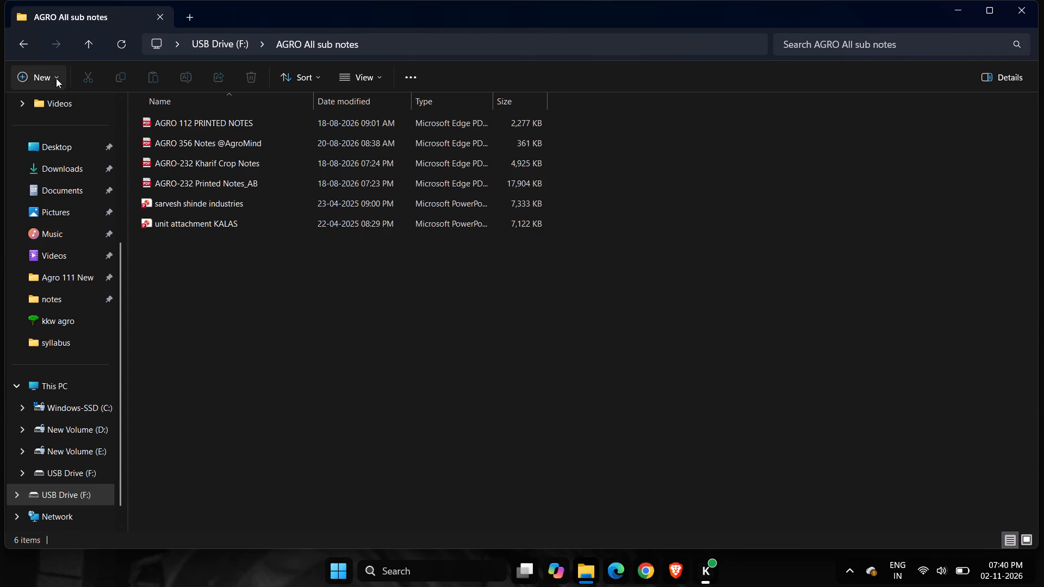
pyautogui.click(17, 43)
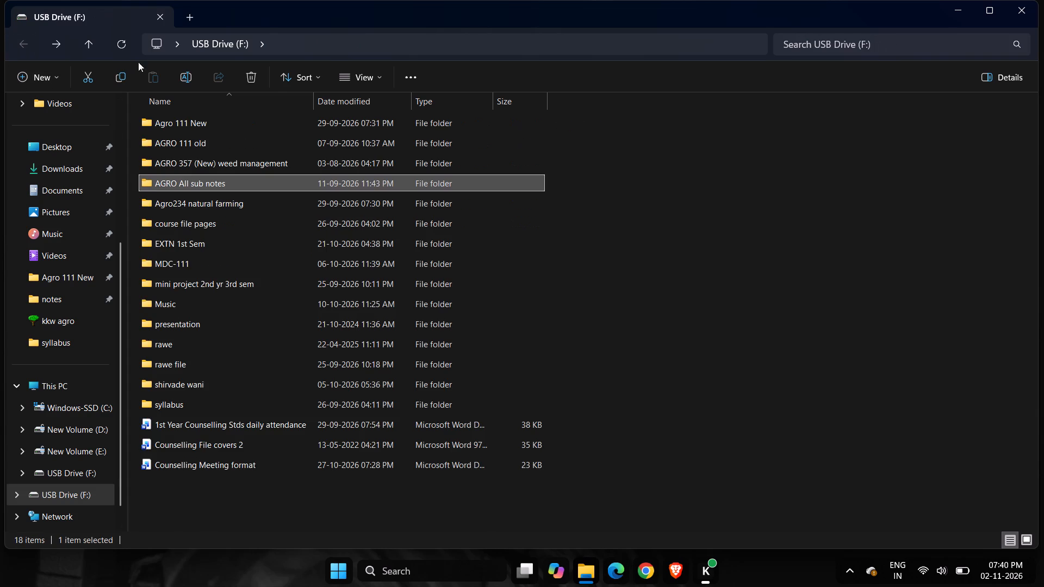
pyautogui.tripleClick(643, 212)
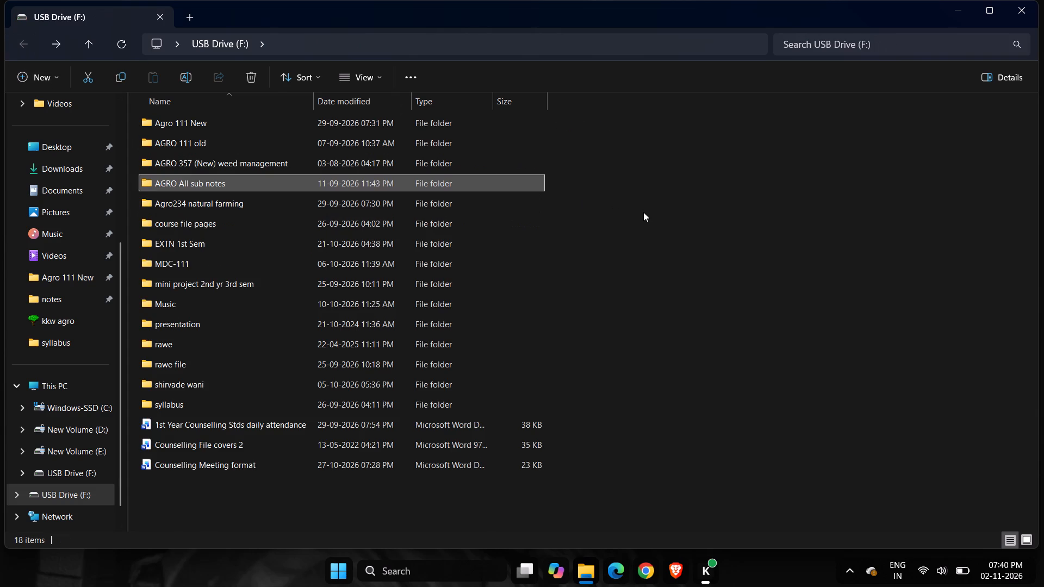
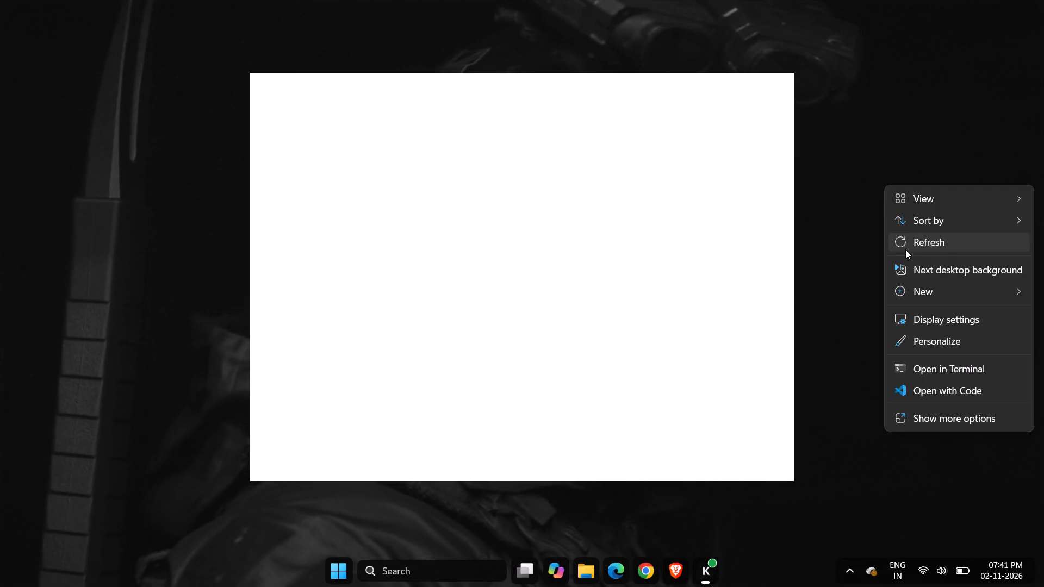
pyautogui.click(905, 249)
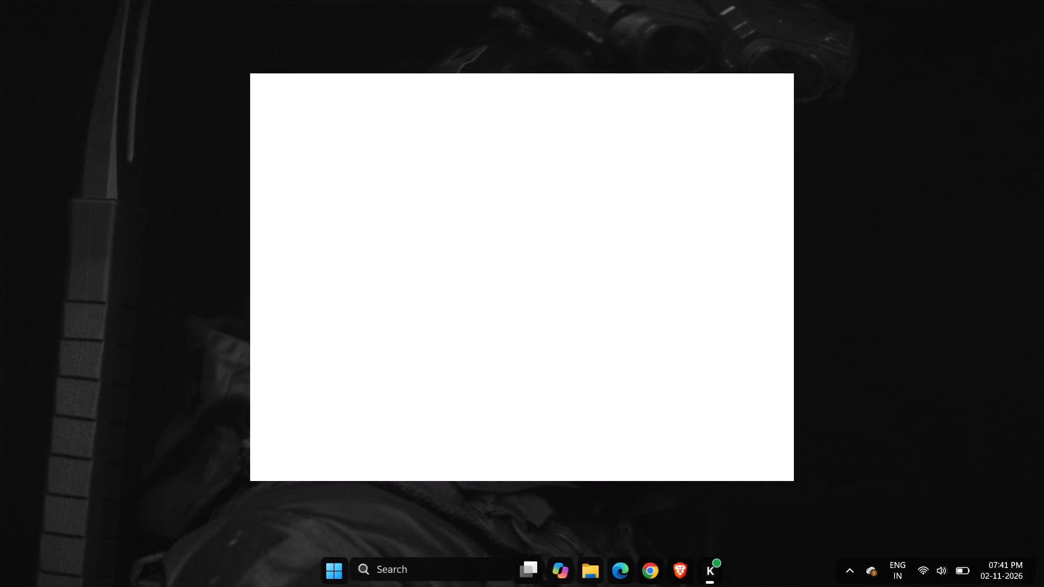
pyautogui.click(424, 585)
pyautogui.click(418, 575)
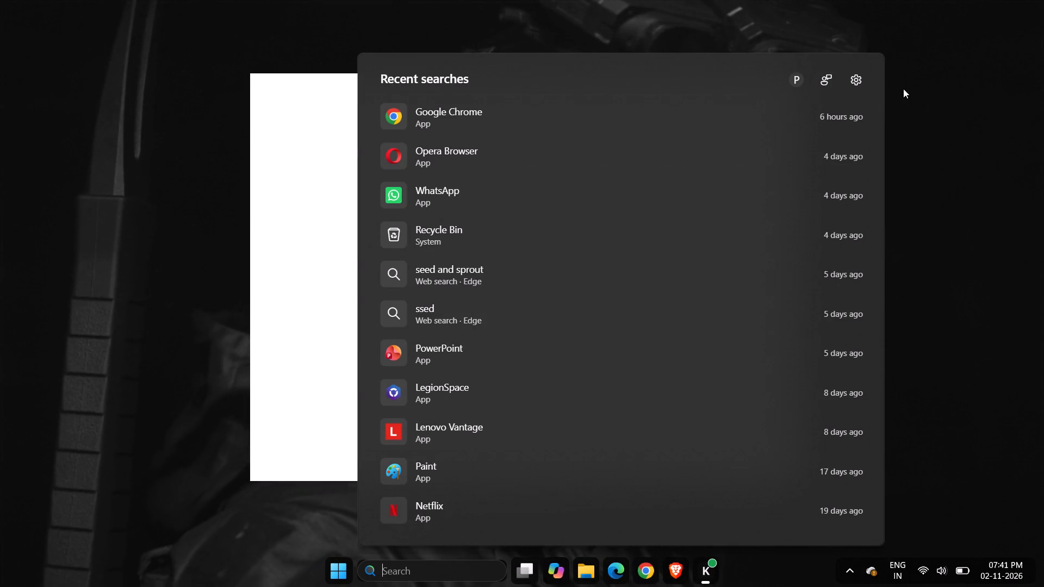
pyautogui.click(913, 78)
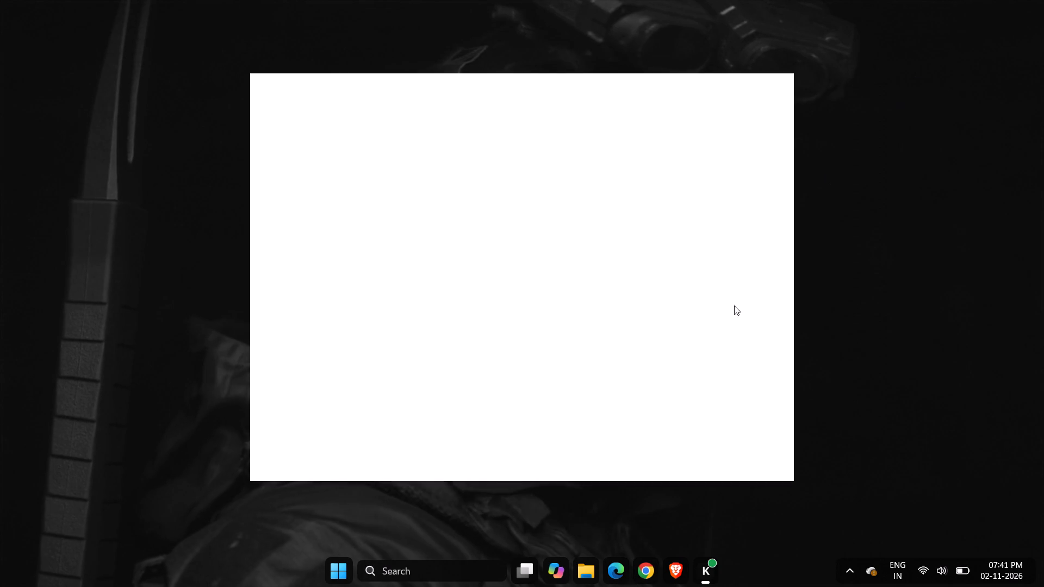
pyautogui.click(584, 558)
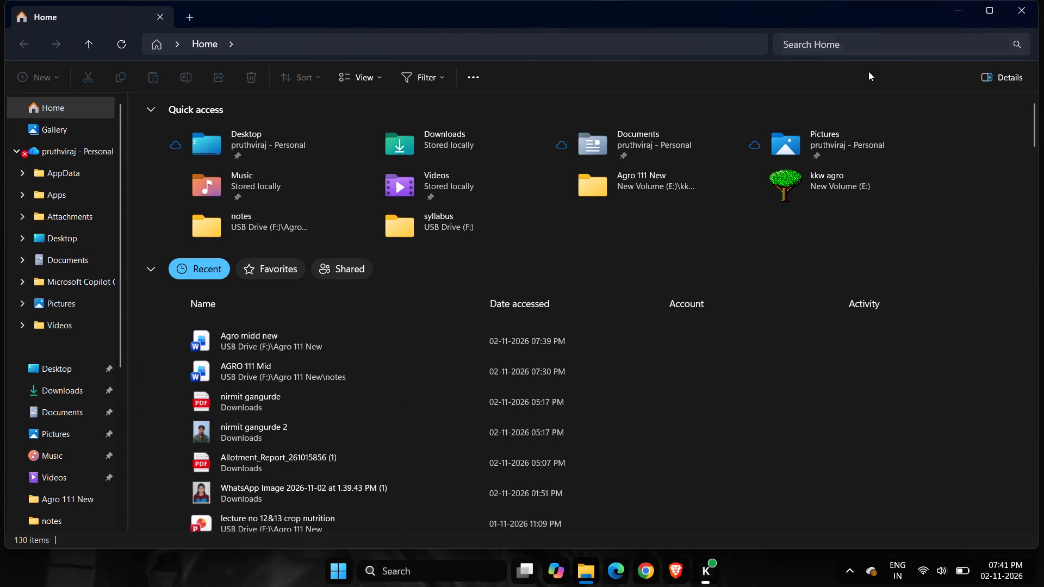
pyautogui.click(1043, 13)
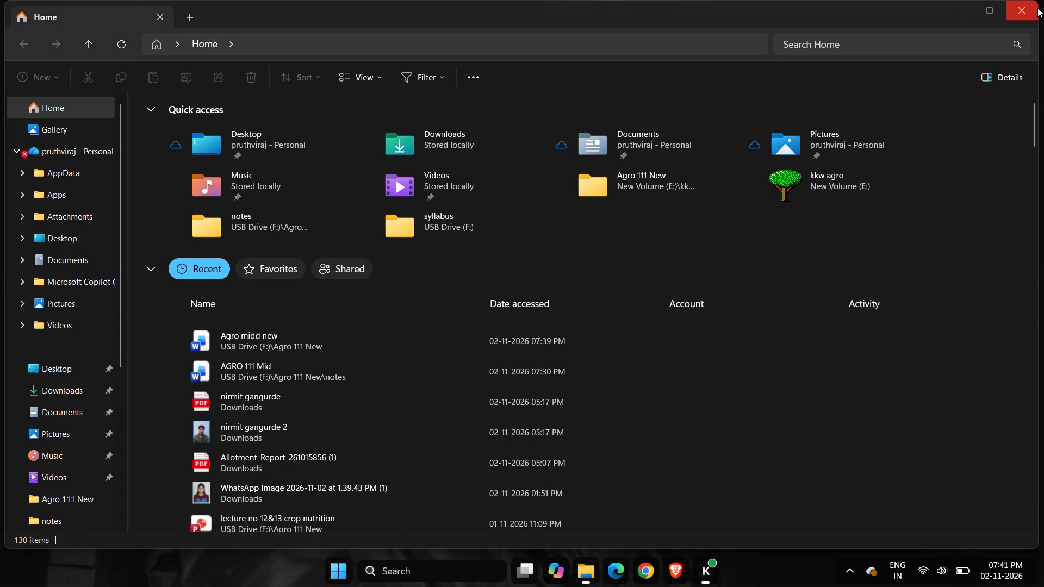
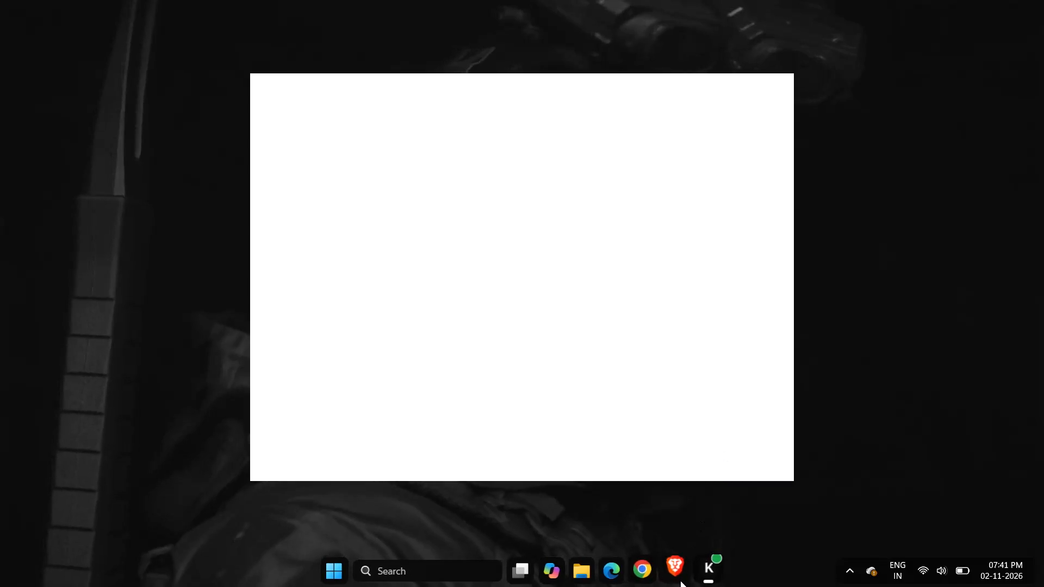
# Launch Google Chrome from the desktop.
pyautogui.click(651, 574)
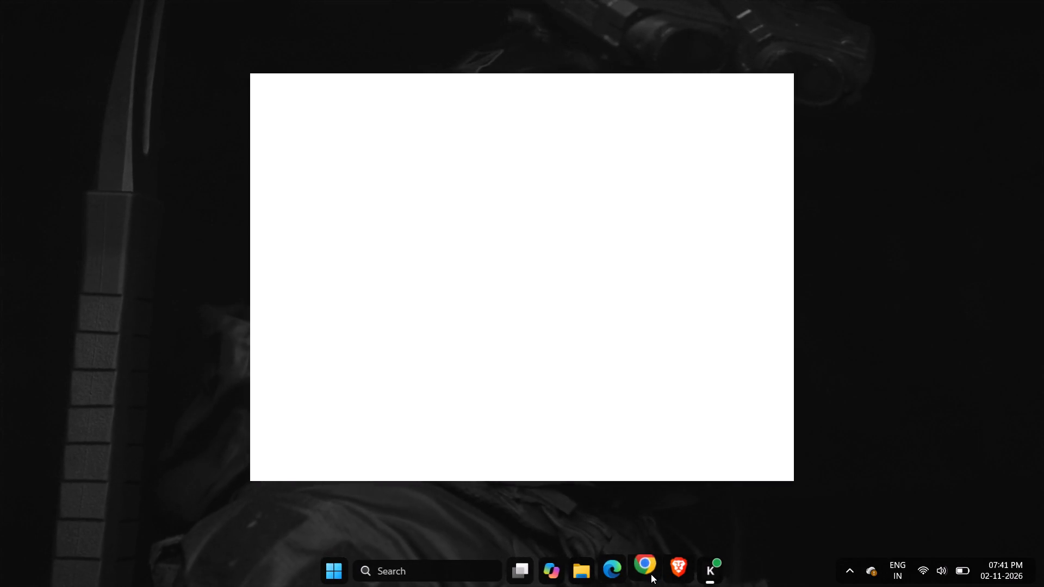
pyautogui.click(1043, 282)
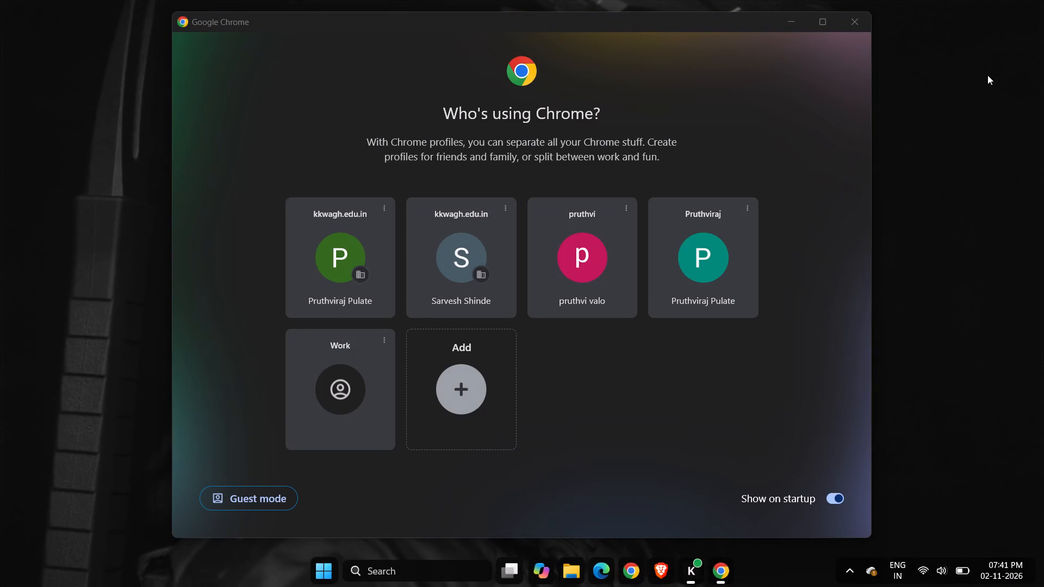
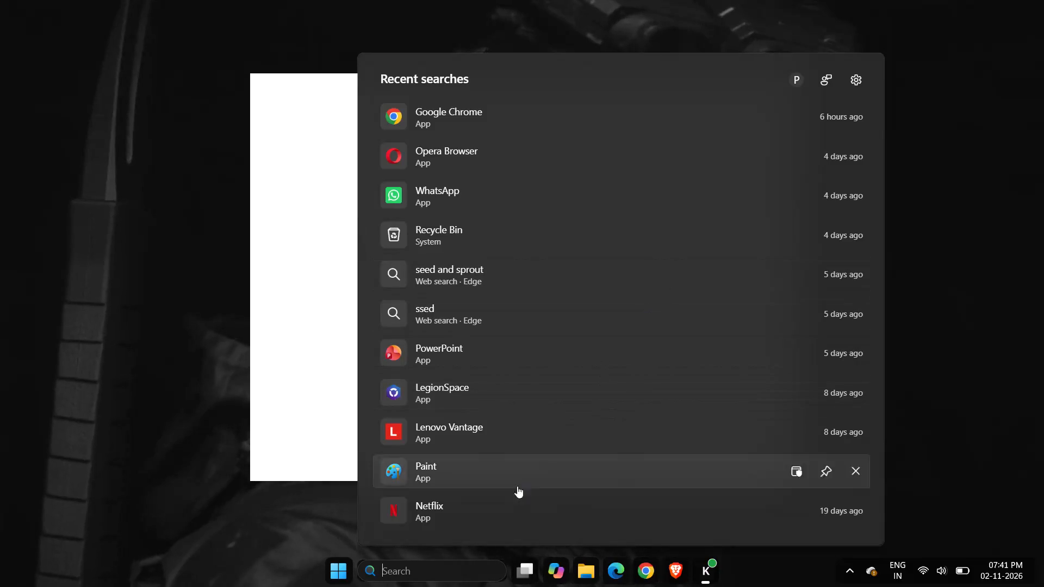
# Find Word with a system search for "ms", launch it and create a blank document.
pyautogui.click(449, 566)
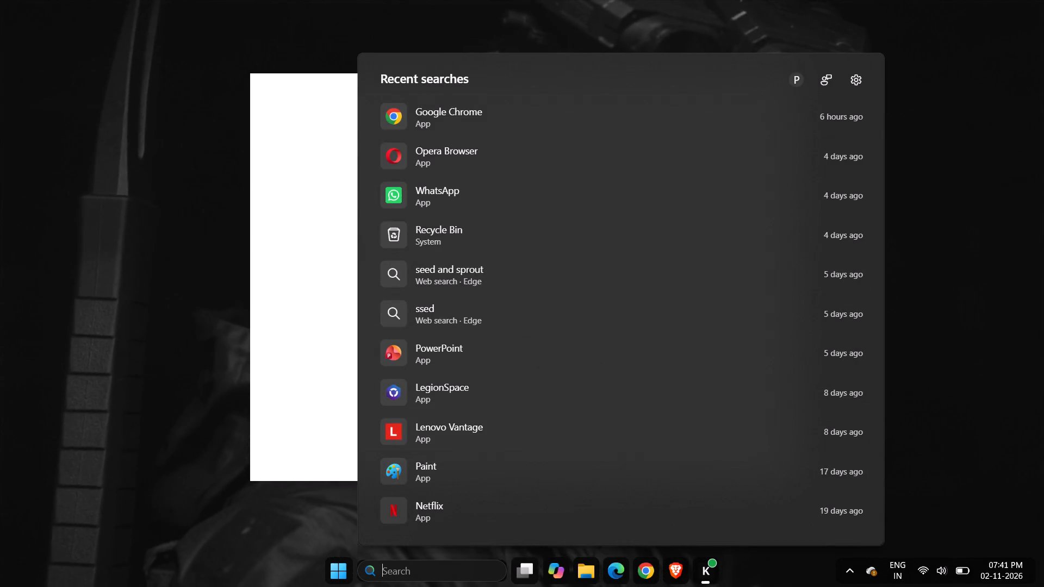
pyautogui.press('m')
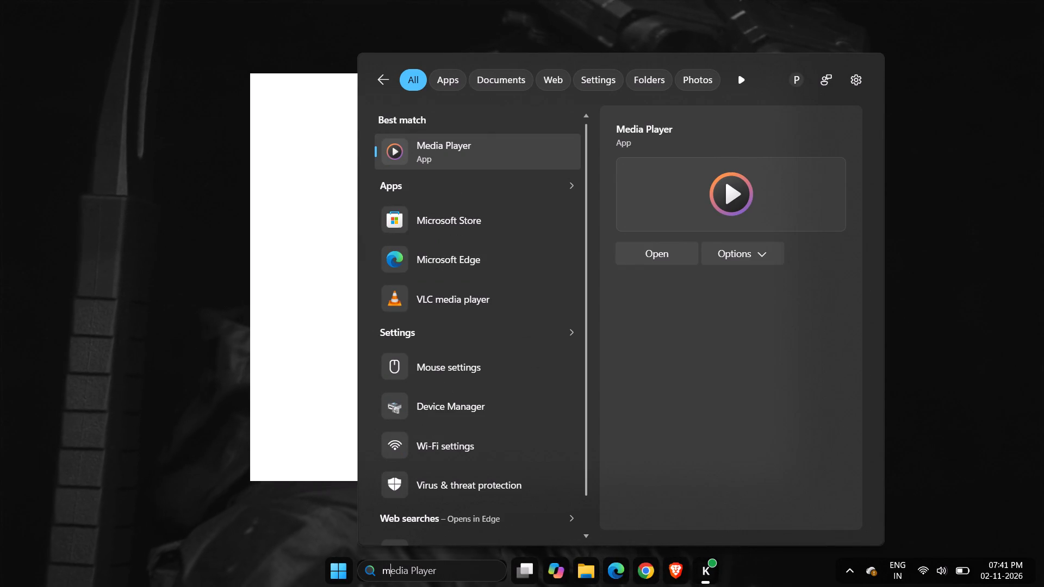
pyautogui.press('s')
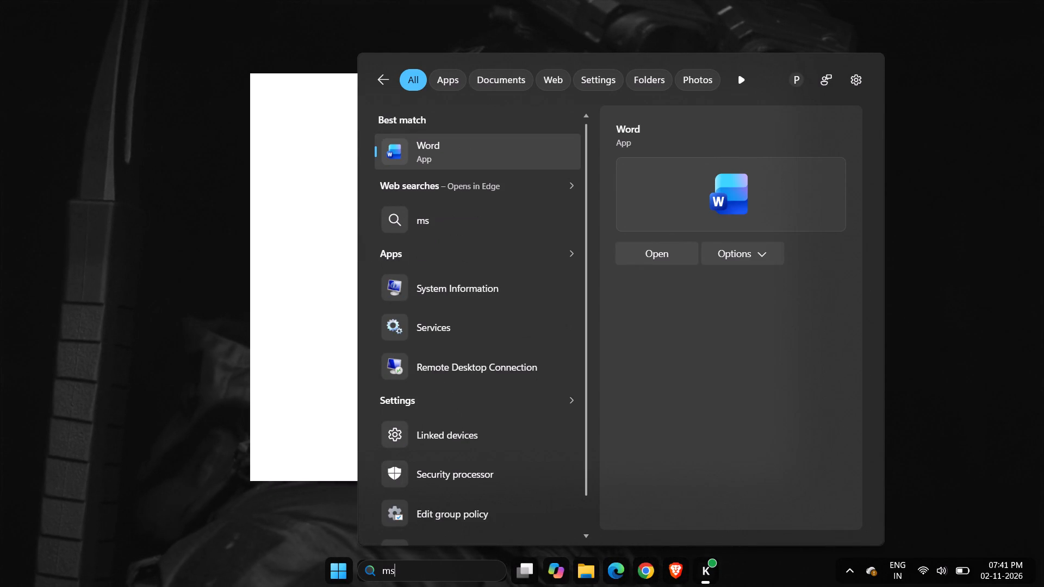
pyautogui.click(474, 151)
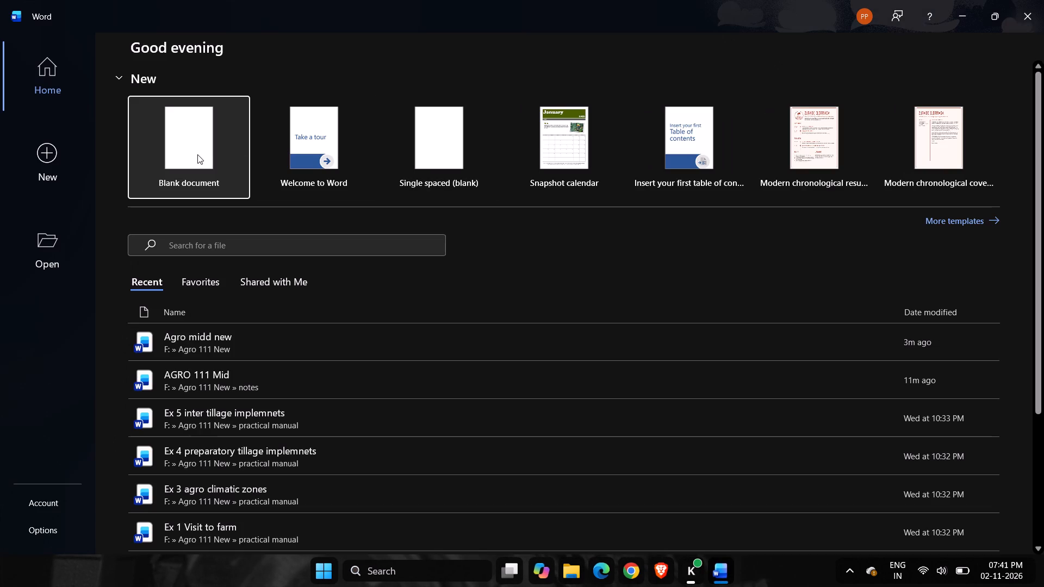
pyautogui.click(197, 154)
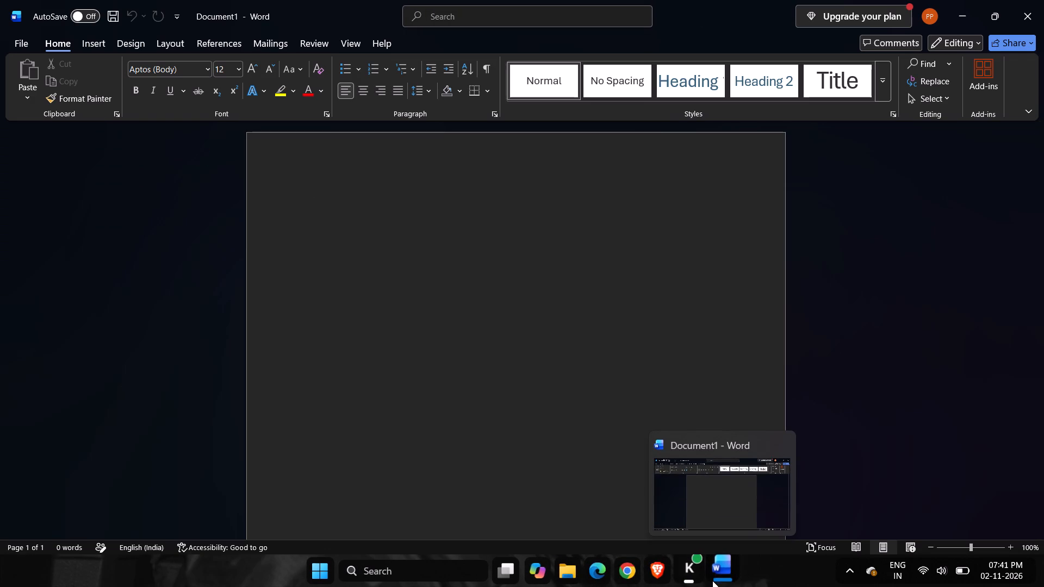
# Launch Google Chrome and minimise the blank Word document to uncover the Chrome profile chooser.
pyautogui.click(638, 567)
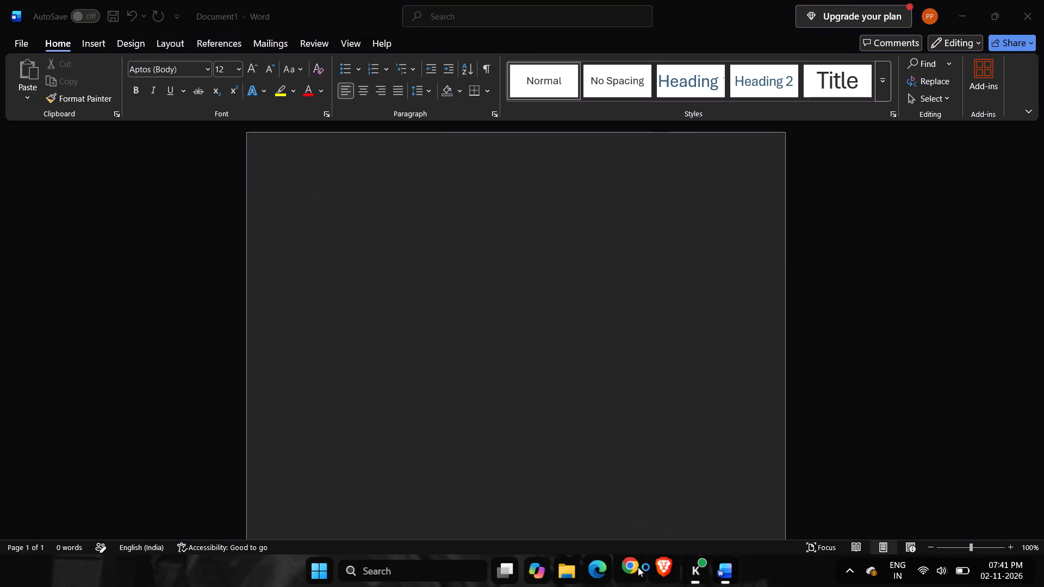
pyautogui.click(929, 392)
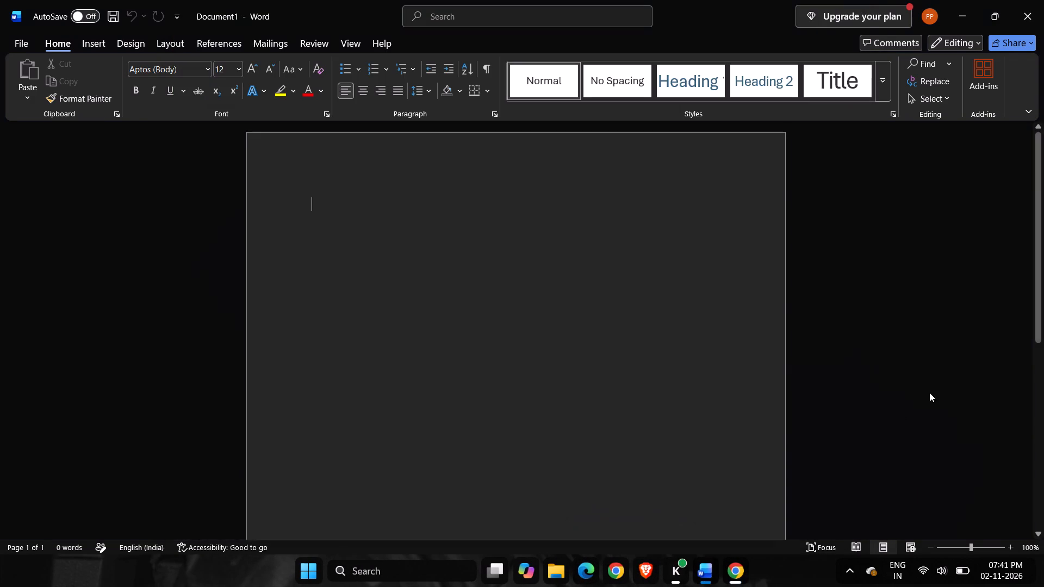
pyautogui.click(950, 16)
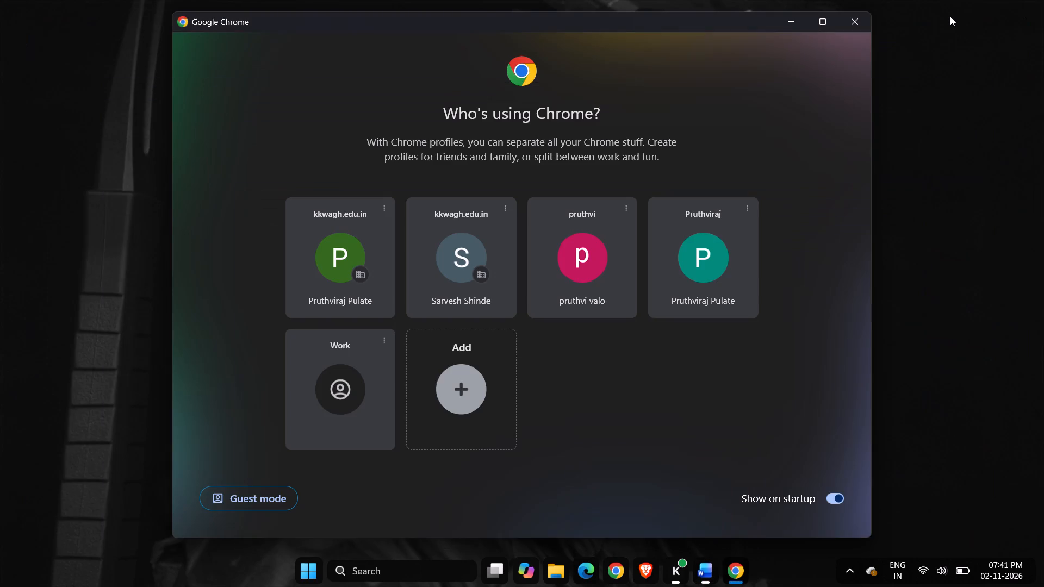
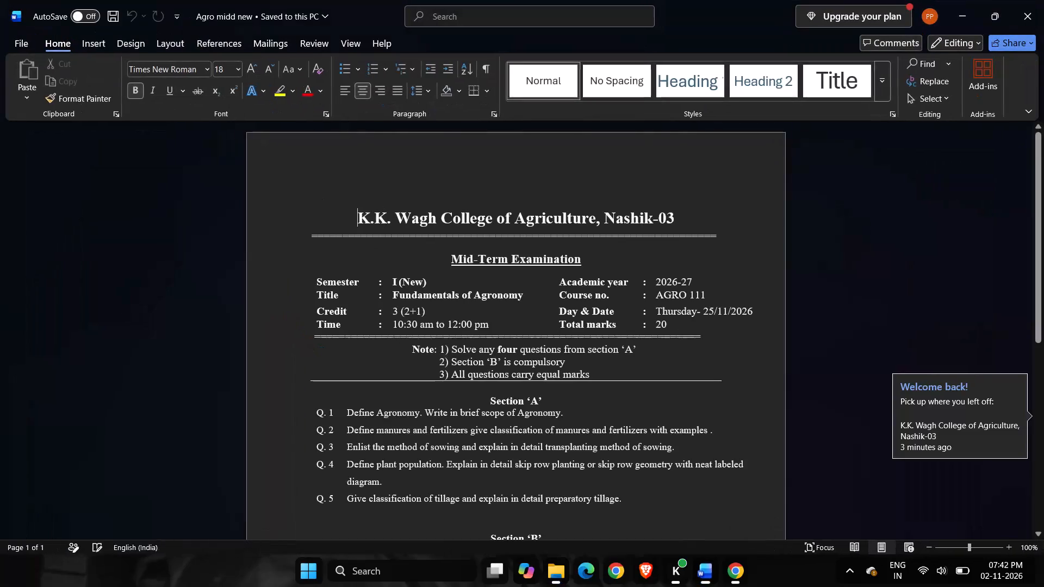
# Copy the exam paper's header block, from the K.K. Wagh College of Agriculture heading through the third note above Section 'A'.
pyautogui.click(280, 202)
pyautogui.click(287, 214)
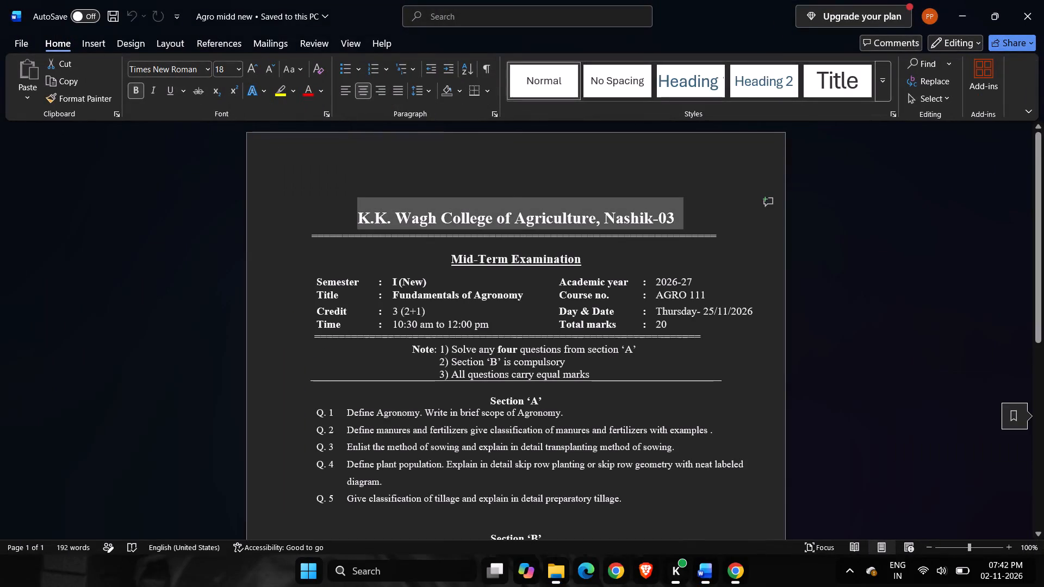
pyautogui.click(303, 200)
pyautogui.moveTo(303, 200); pyautogui.dragTo(362, 336)
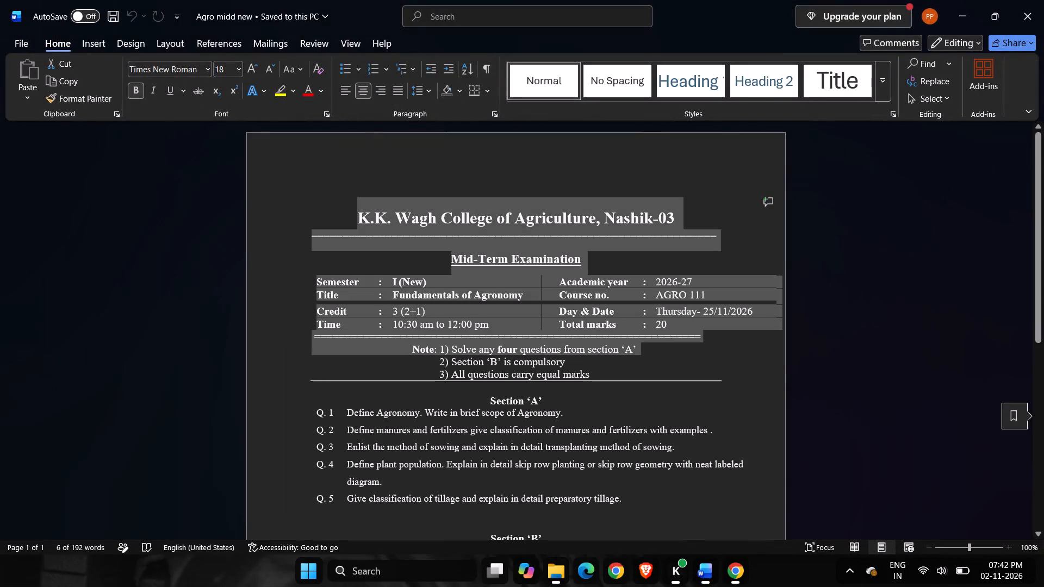
pyautogui.moveTo(362, 336); pyautogui.dragTo(364, 358)
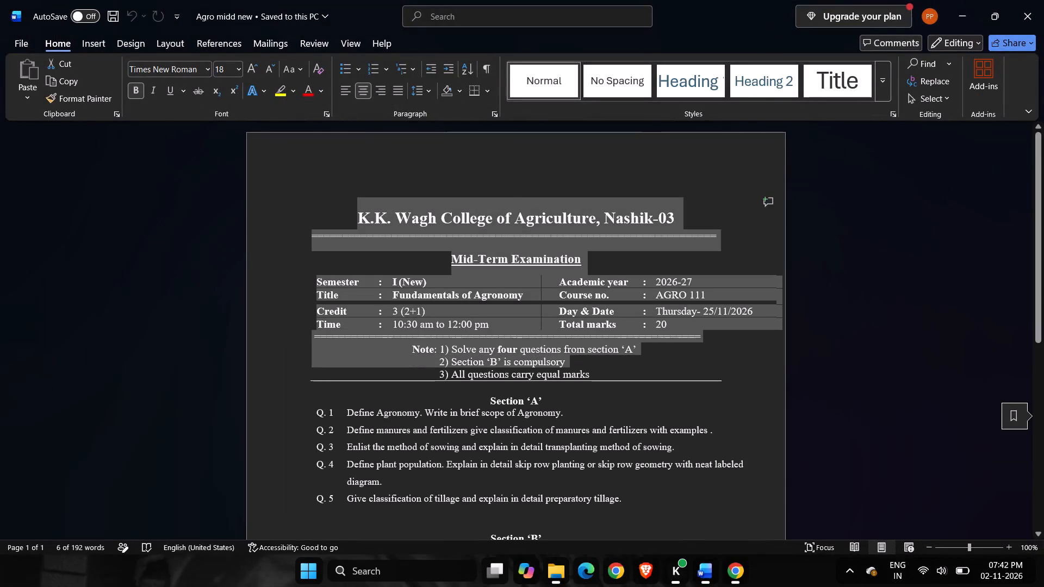
pyautogui.moveTo(364, 358); pyautogui.dragTo(459, 380)
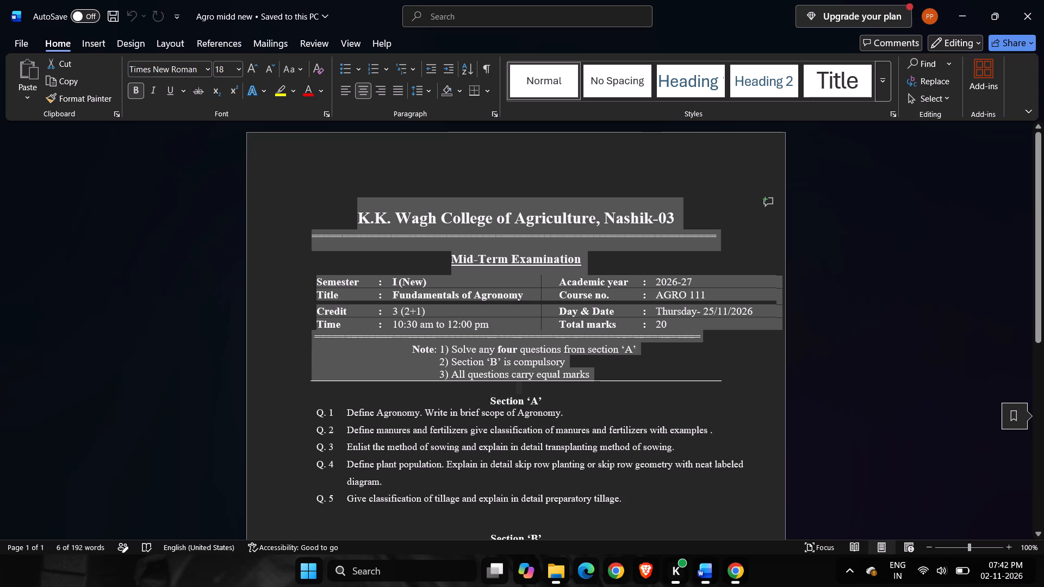
pyautogui.moveTo(459, 380); pyautogui.dragTo(458, 377)
pyautogui.rightClick(458, 377)
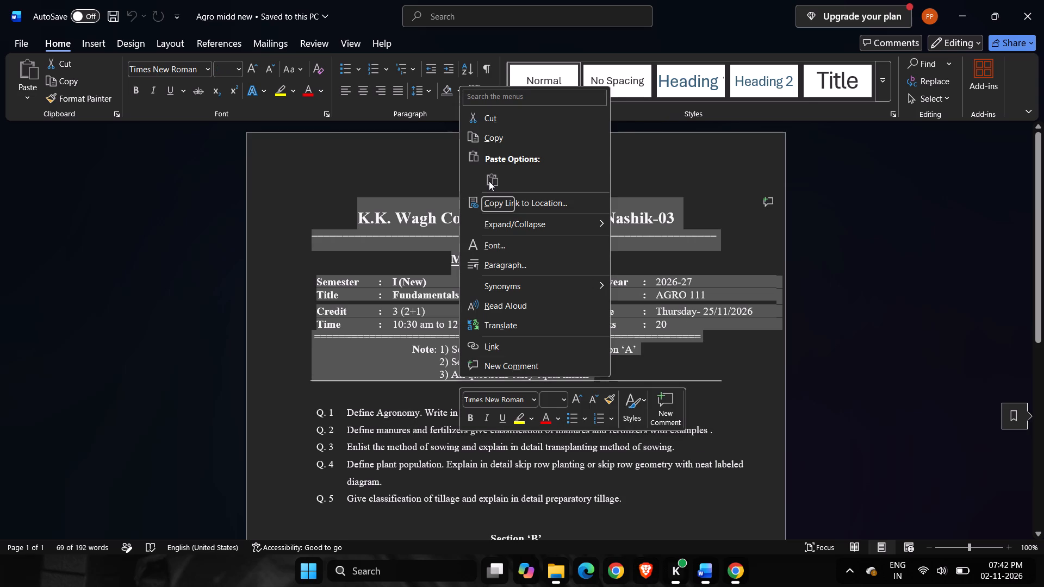
pyautogui.click(483, 136)
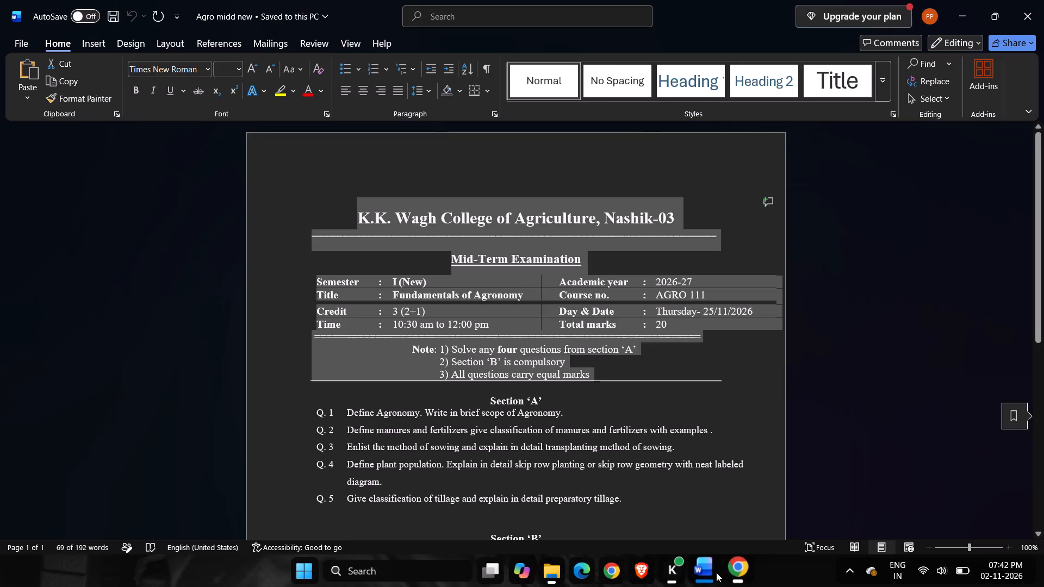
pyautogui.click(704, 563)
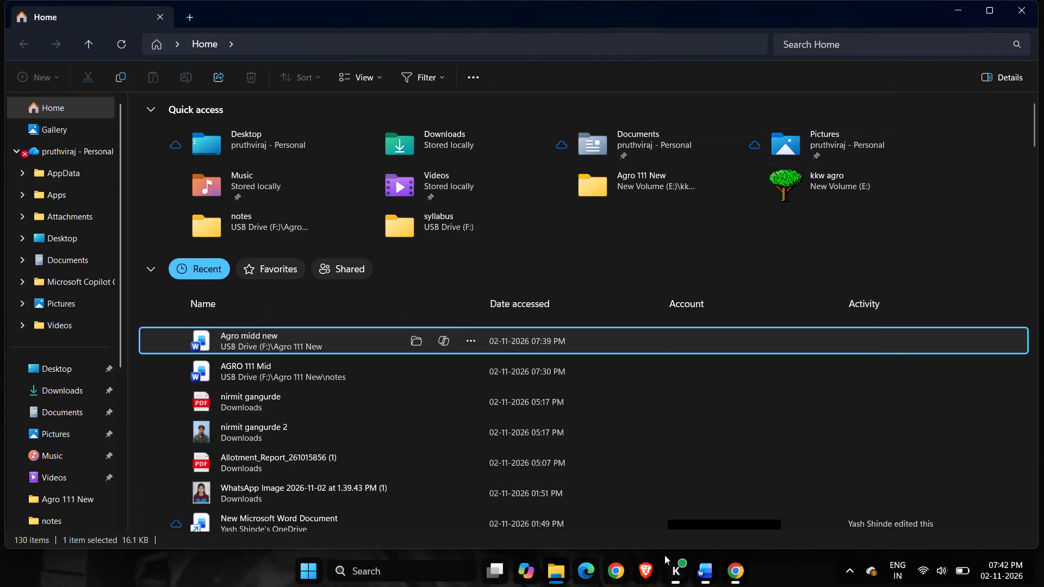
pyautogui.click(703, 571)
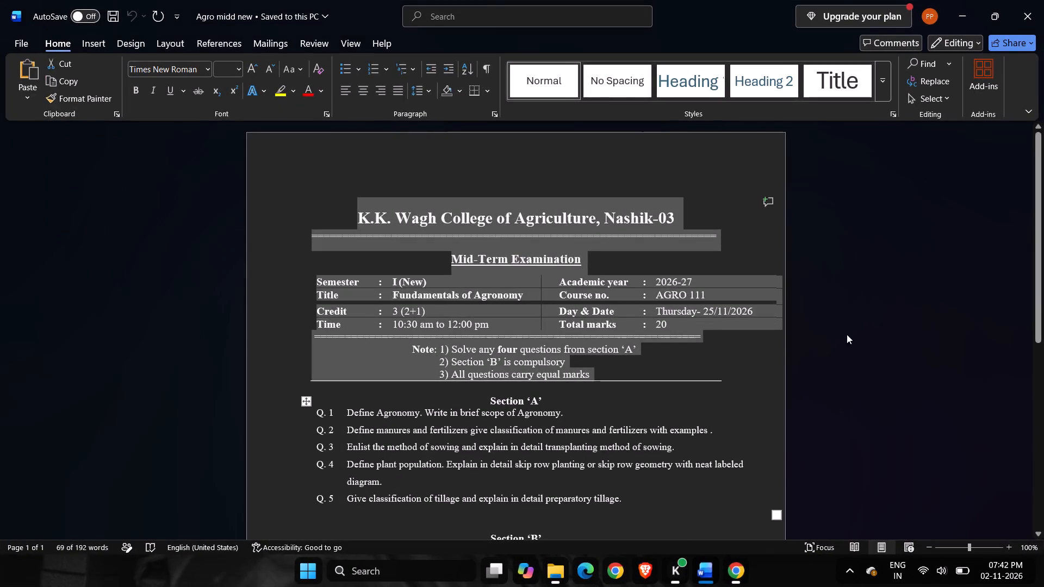
# Minimise the Agro midd new exam paper window after copying its header block.
pyautogui.click(959, 7)
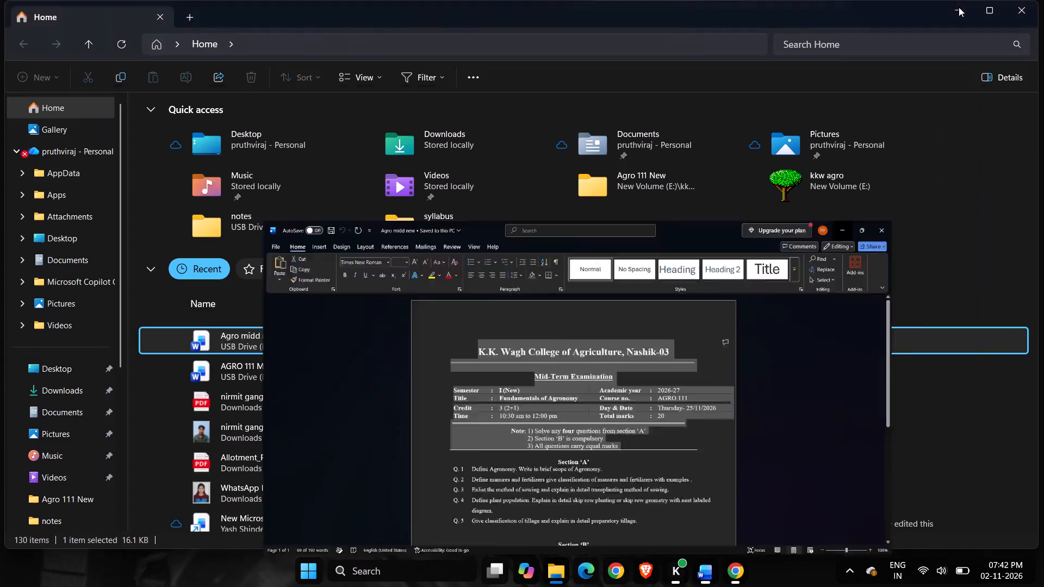
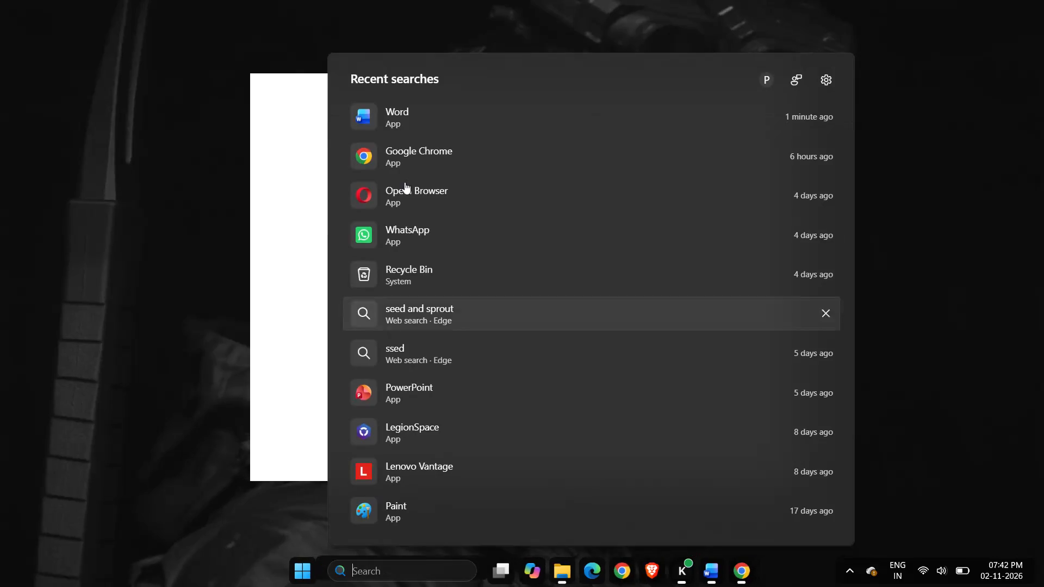
# Launch Word from the recent searches and create another blank document.
pyautogui.click(394, 114)
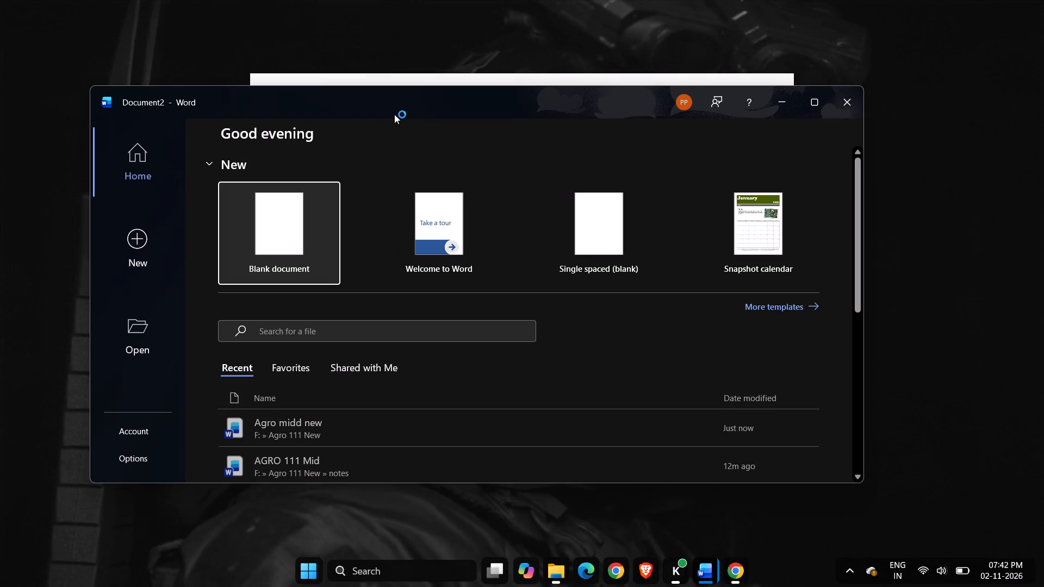
pyautogui.click(322, 217)
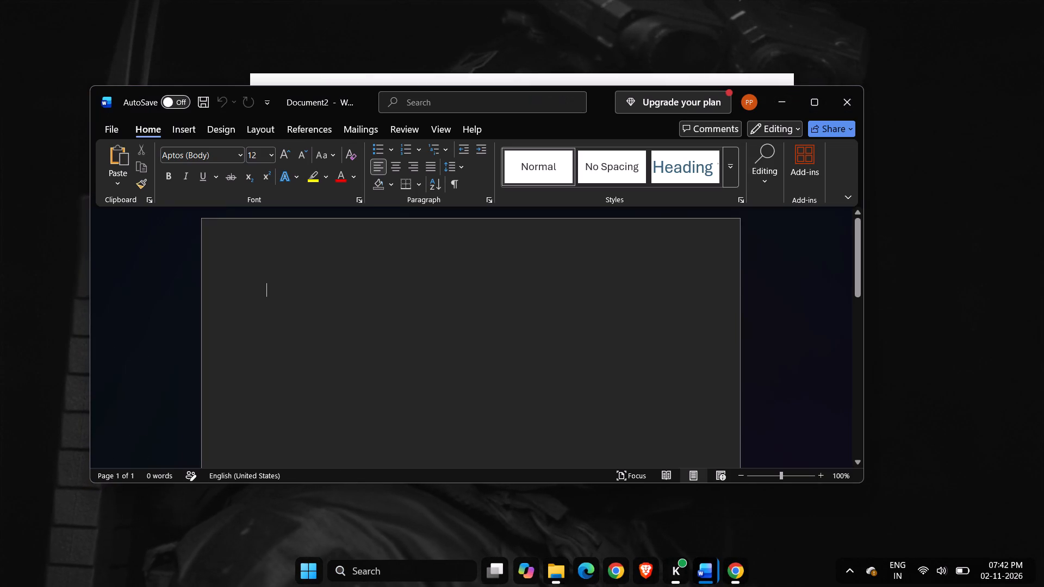
# Centre the blank document's first line and bring up the paste options there for the copied exam header block.
pyautogui.click(393, 164)
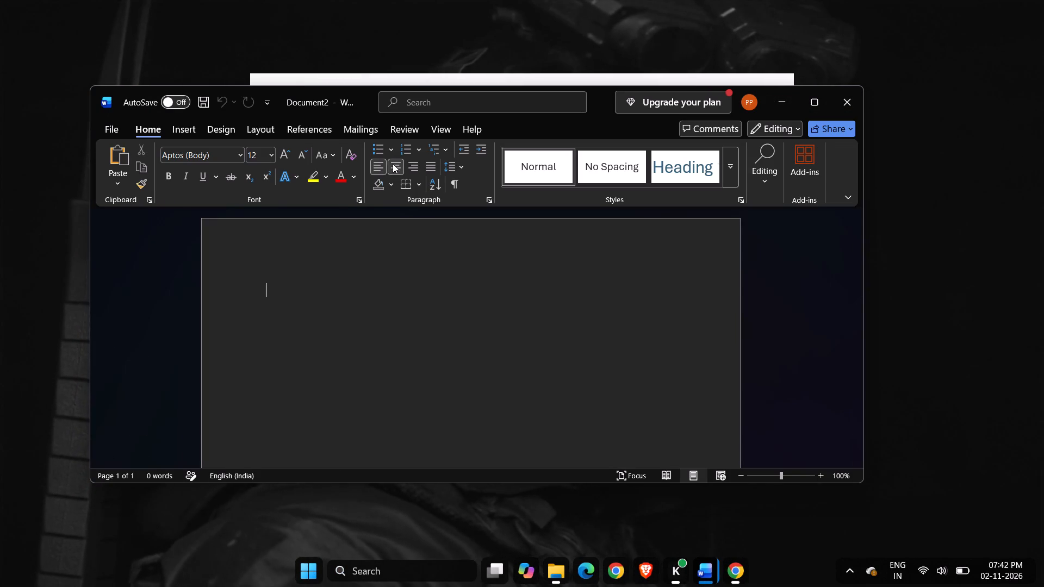
pyautogui.rightClick(375, 314)
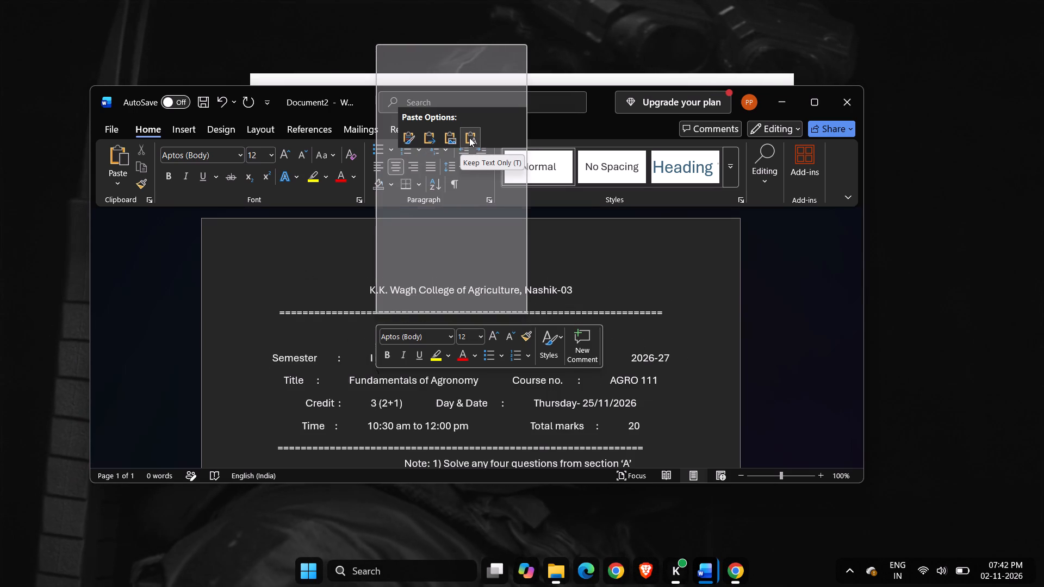
# Paste the copied exam header block into the blank document, keeping its original formatting.
pyautogui.click(397, 144)
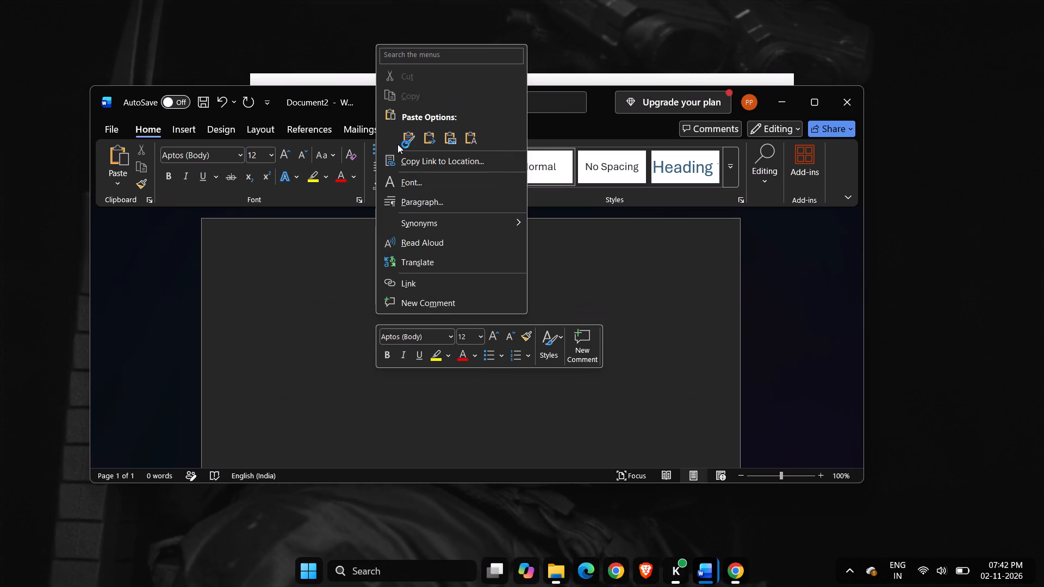
pyautogui.click(407, 135)
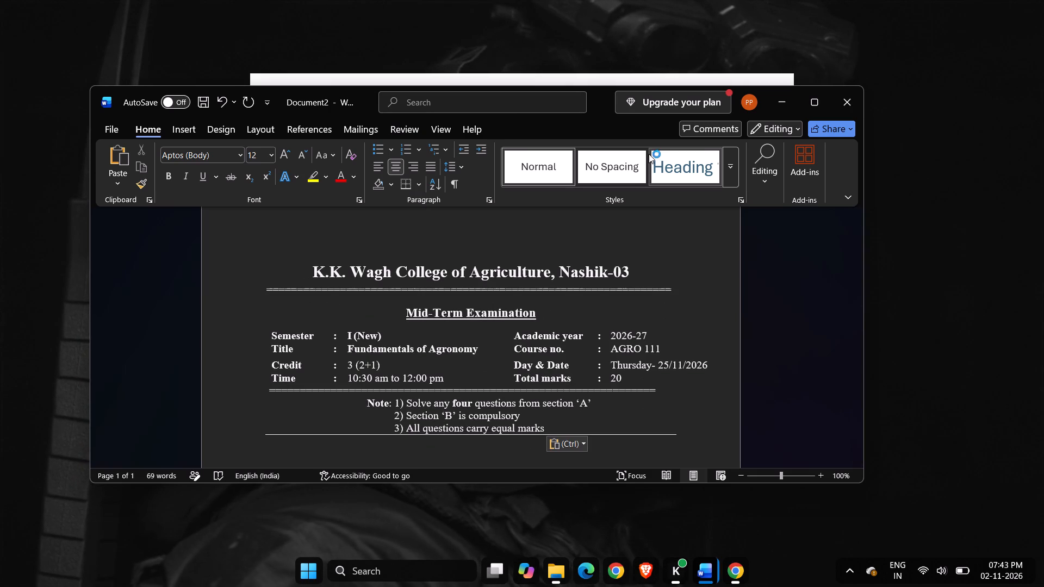
# Maximize the new document's window and place the text cursor at the start of the double line beneath the college heading.
pyautogui.click(807, 108)
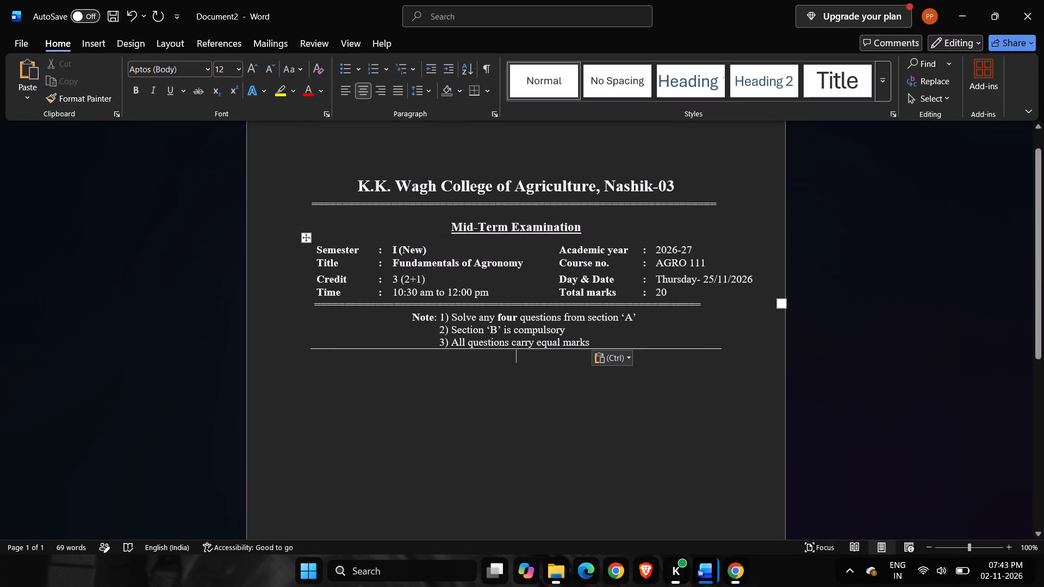
pyautogui.click(308, 202)
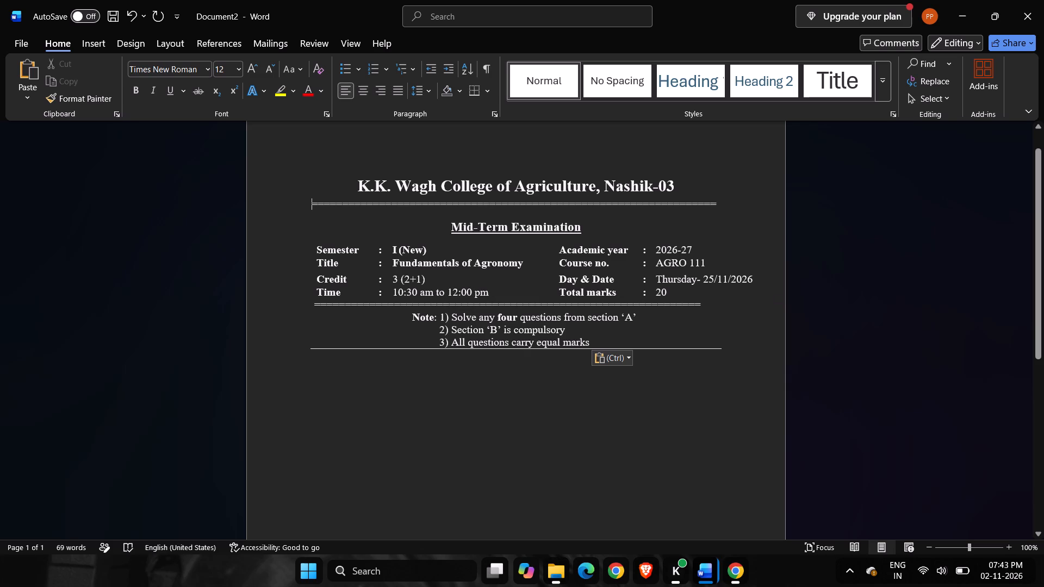
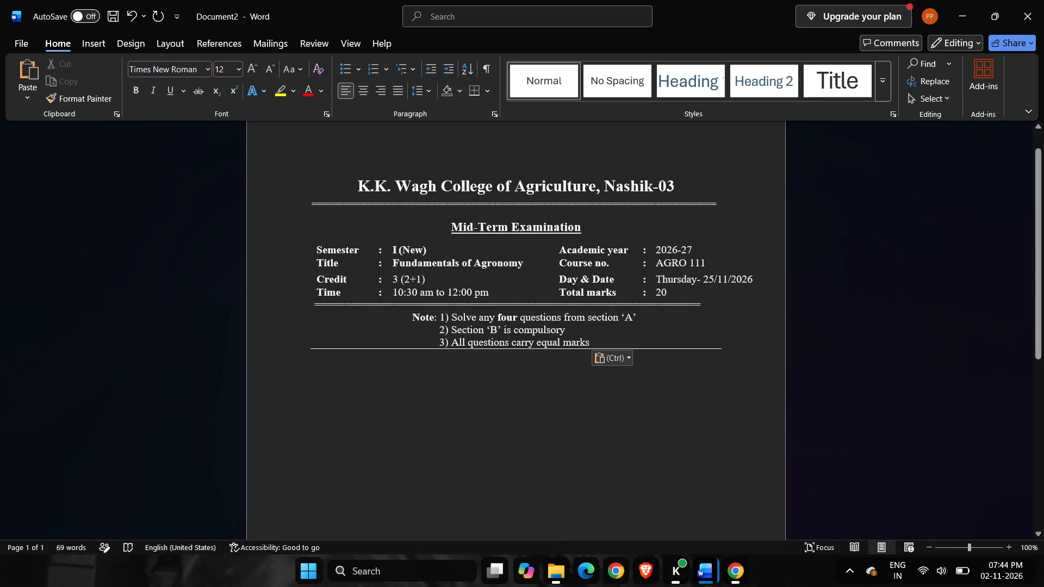
# Left-align the empty paragraph directly beneath the exam header block.
pyautogui.doubleClick(278, 368)
pyautogui.click(293, 371)
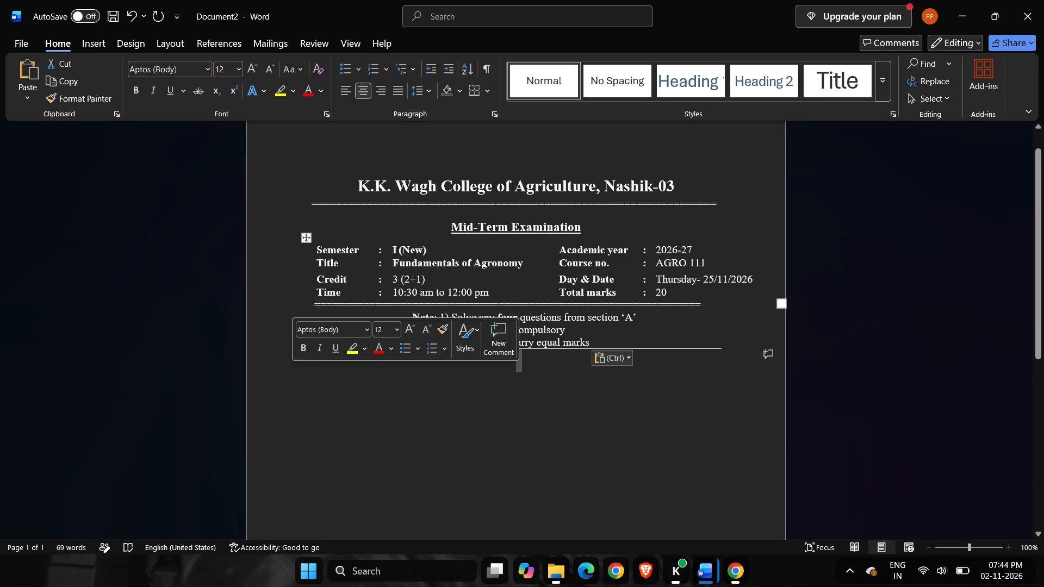
pyautogui.click(349, 97)
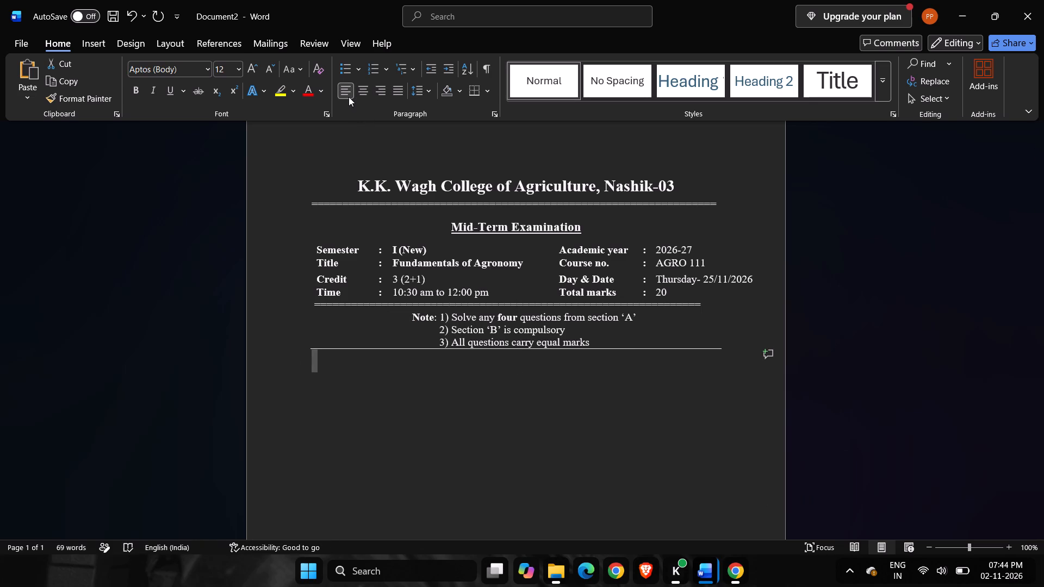
pyautogui.press('1')
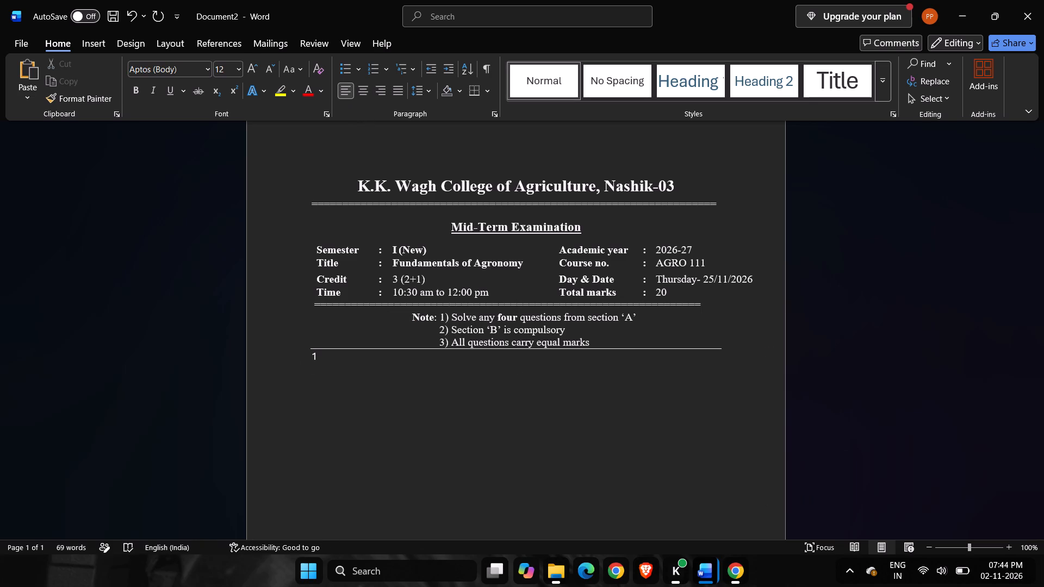
pyautogui.press('BackSpace')
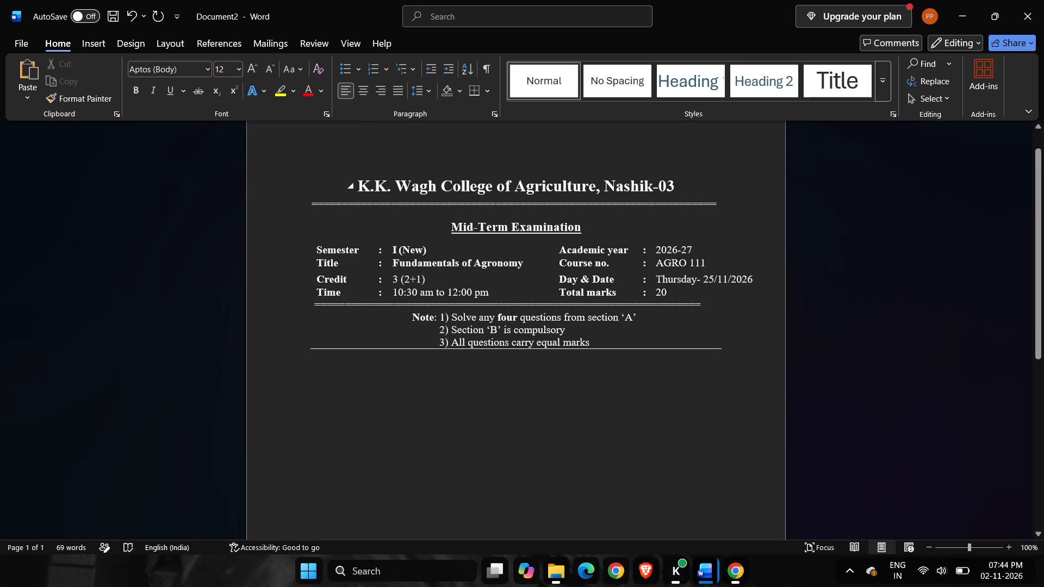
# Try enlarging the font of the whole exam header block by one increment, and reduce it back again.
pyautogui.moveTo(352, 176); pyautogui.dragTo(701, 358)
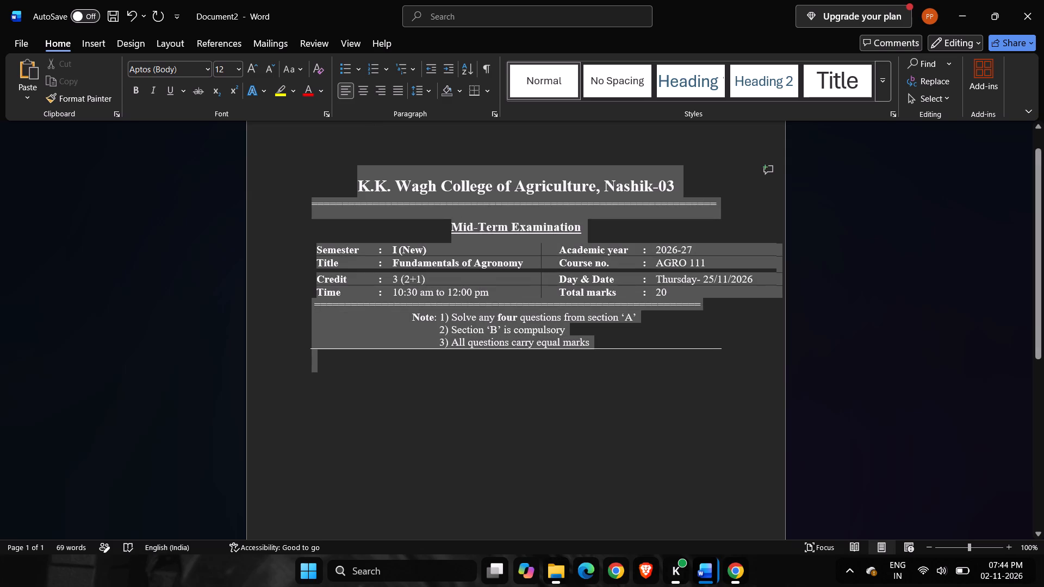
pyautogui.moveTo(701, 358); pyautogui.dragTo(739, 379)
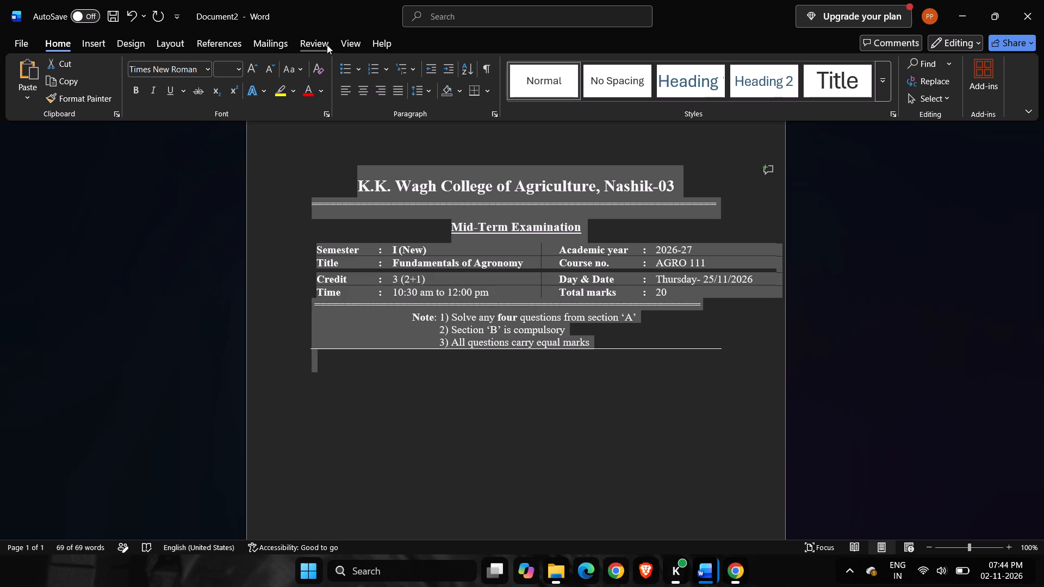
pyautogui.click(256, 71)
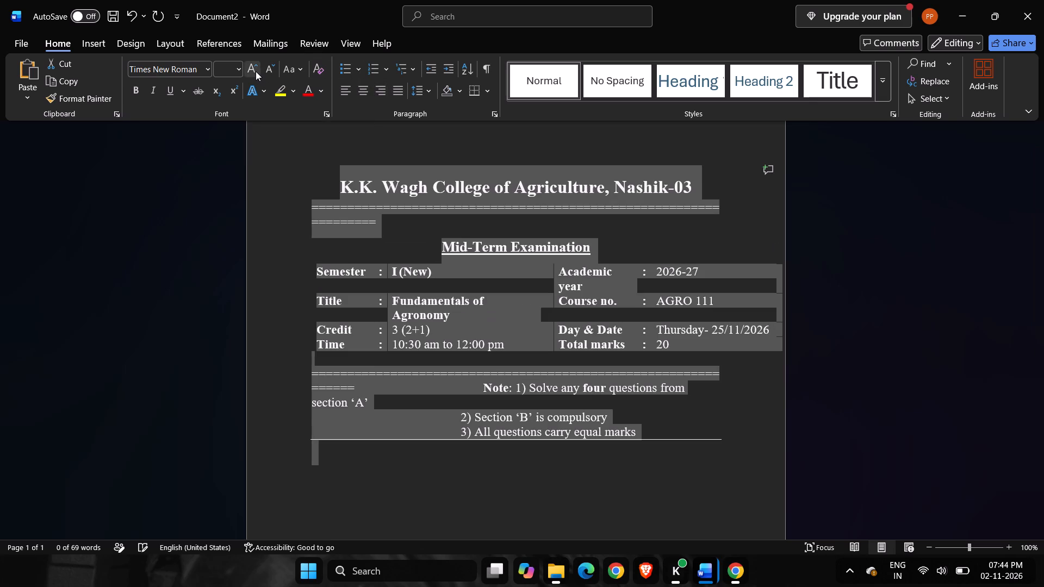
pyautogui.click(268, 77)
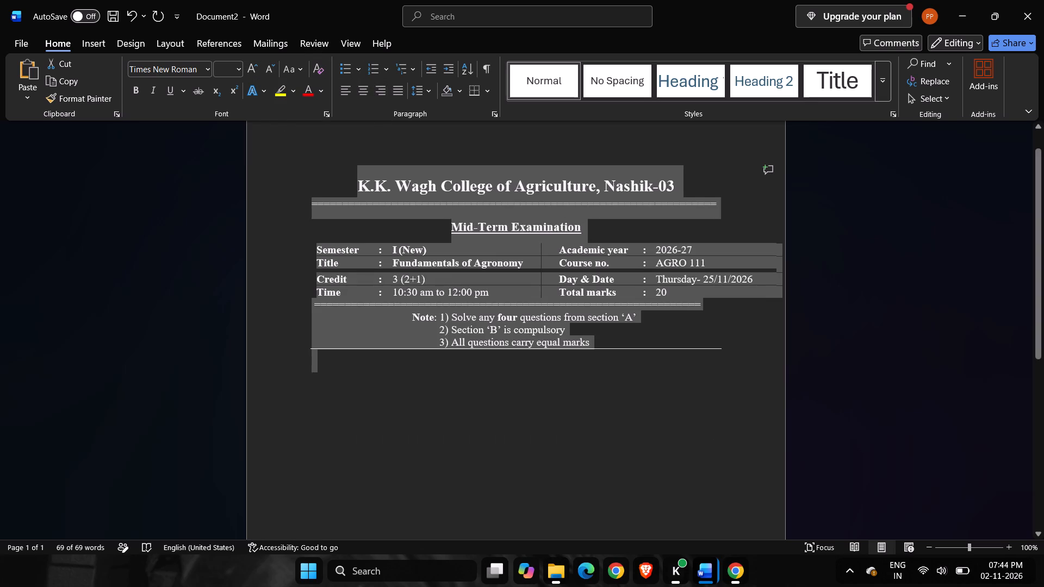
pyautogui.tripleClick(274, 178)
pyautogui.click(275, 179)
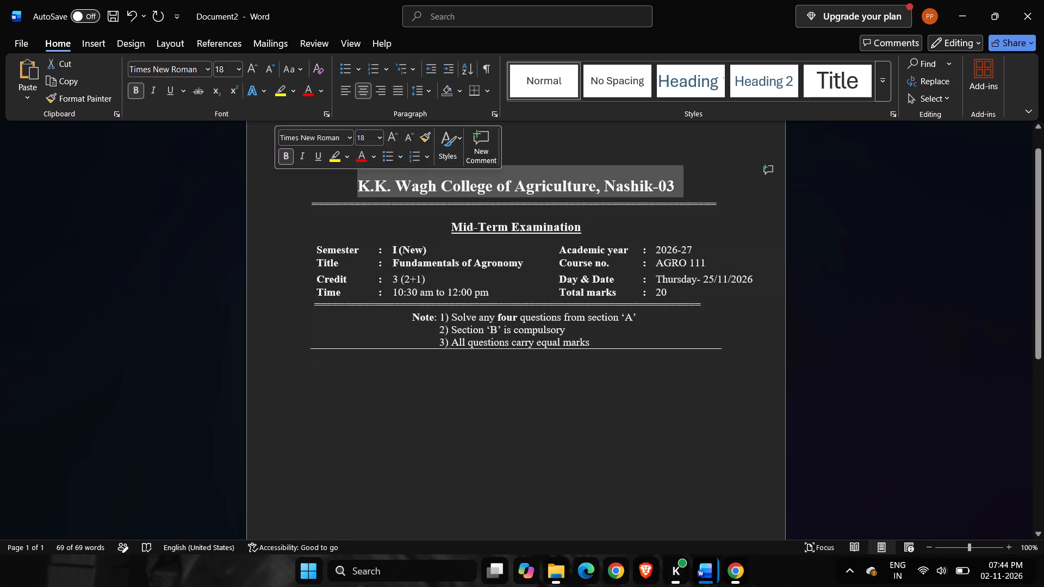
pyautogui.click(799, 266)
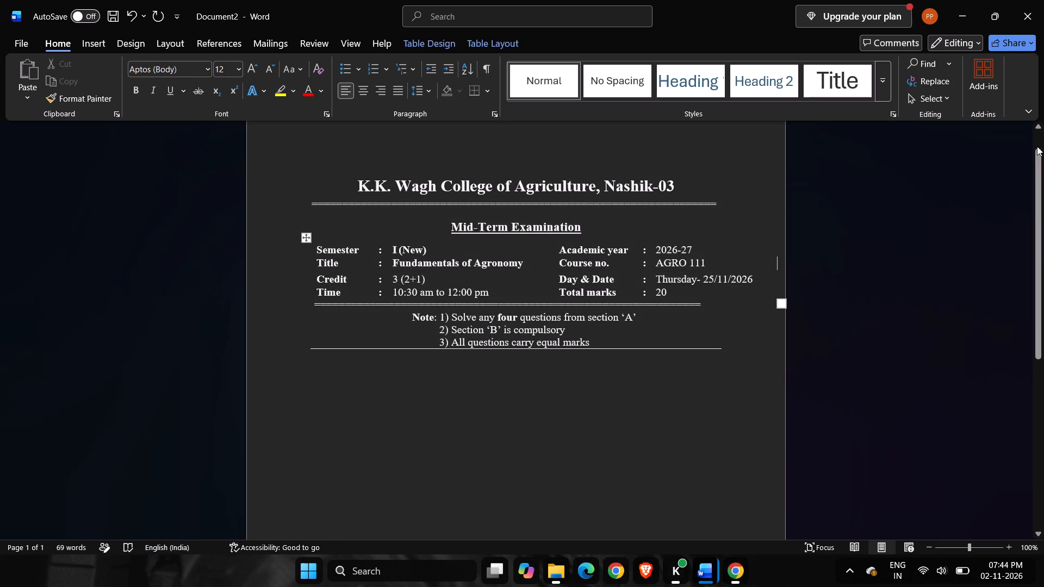
# View the new document in Read Mode and return to the editing layout.
pyautogui.click(848, 546)
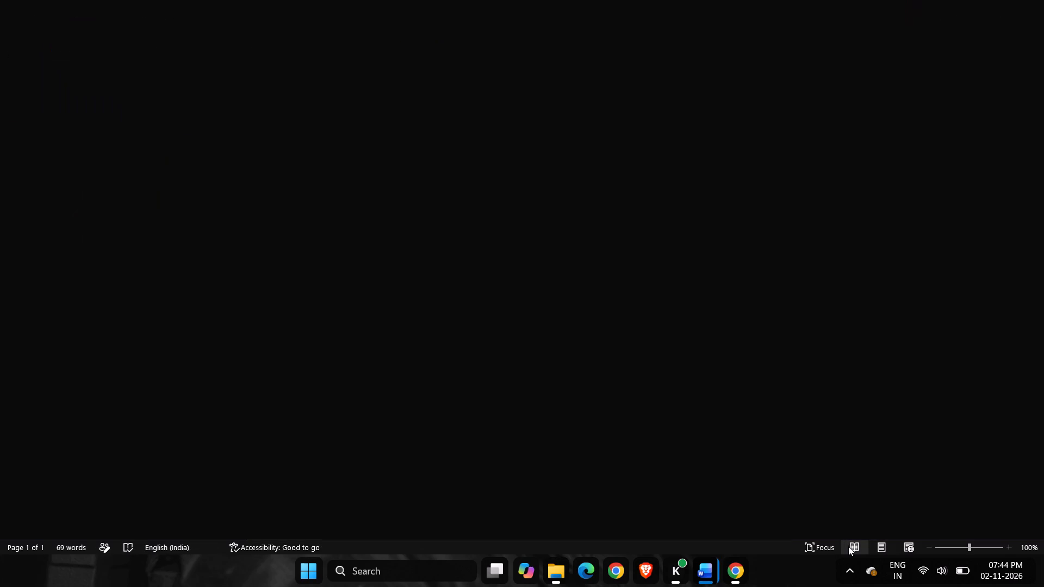
pyautogui.click(823, 542)
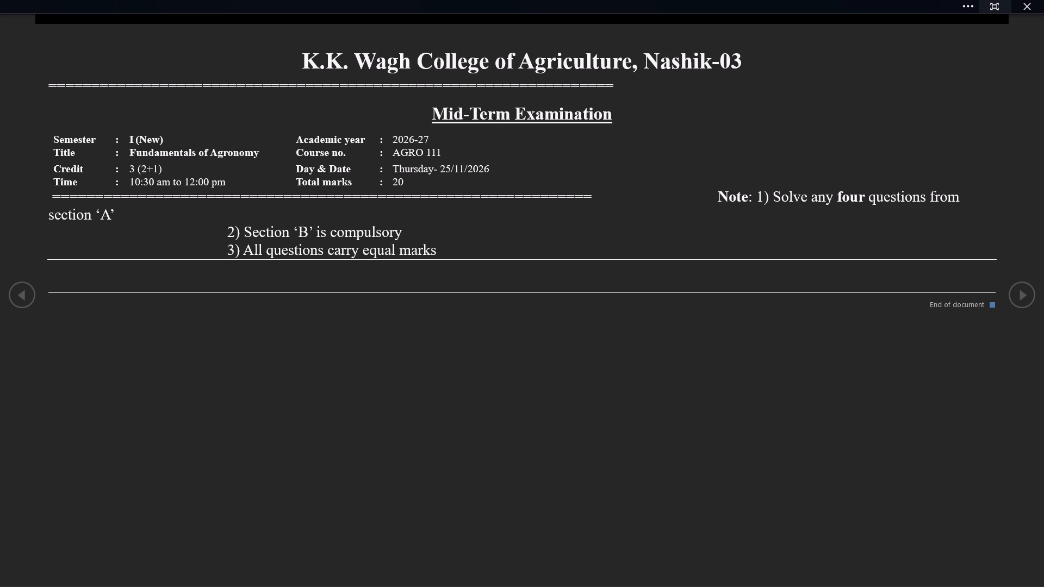
pyautogui.press('Escape')
pyautogui.press('Escape')
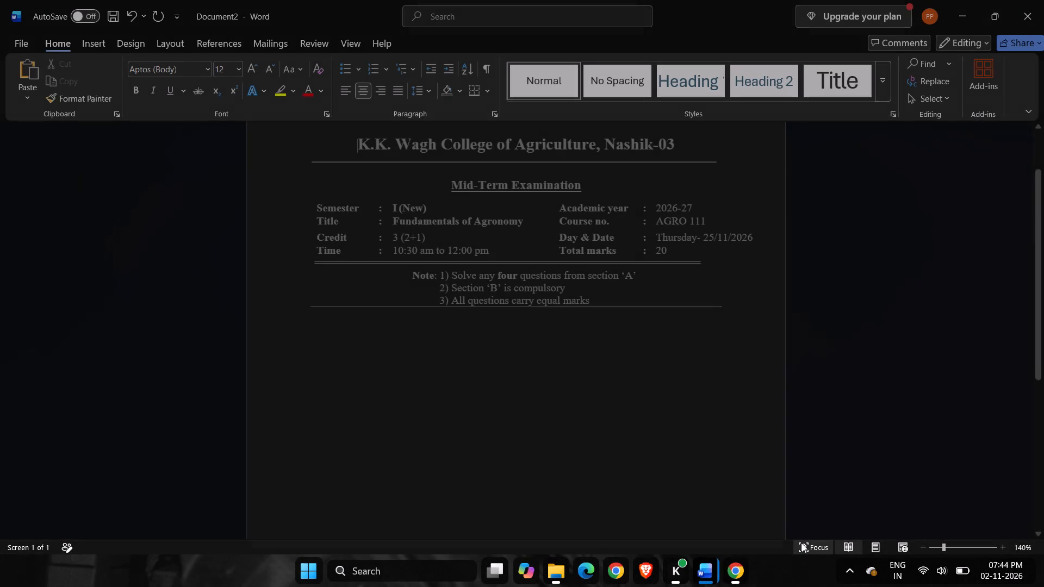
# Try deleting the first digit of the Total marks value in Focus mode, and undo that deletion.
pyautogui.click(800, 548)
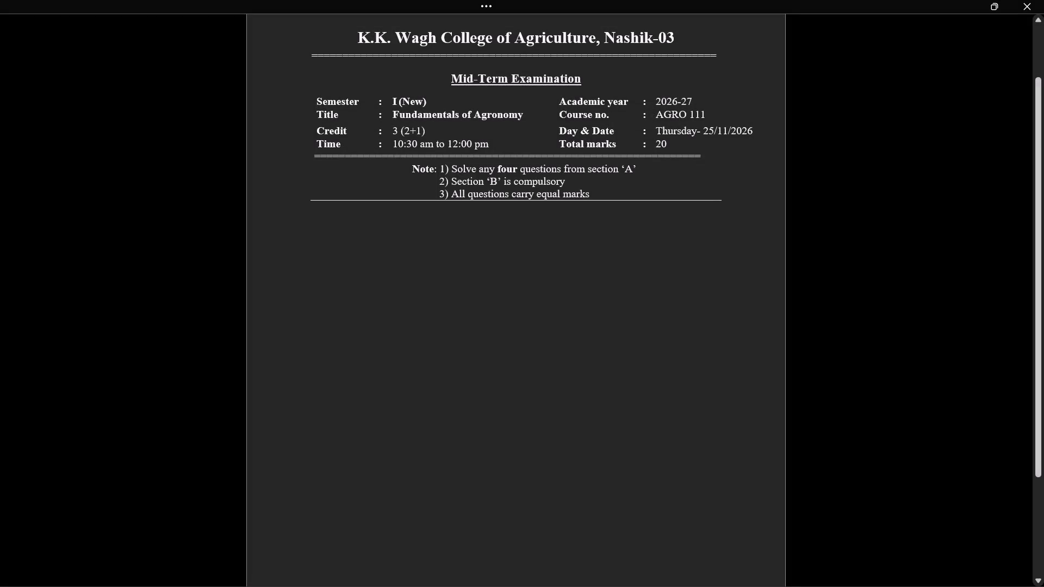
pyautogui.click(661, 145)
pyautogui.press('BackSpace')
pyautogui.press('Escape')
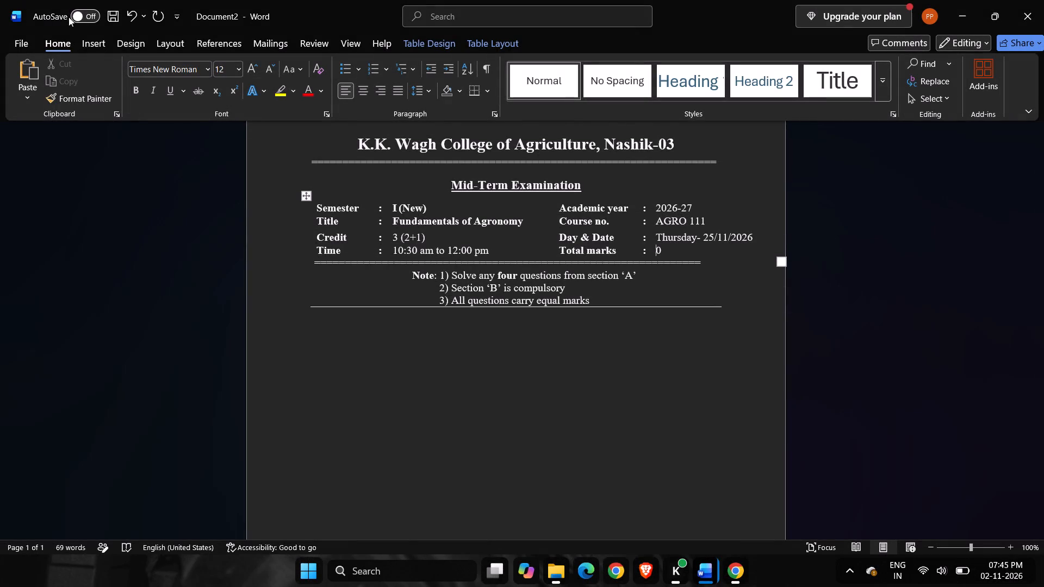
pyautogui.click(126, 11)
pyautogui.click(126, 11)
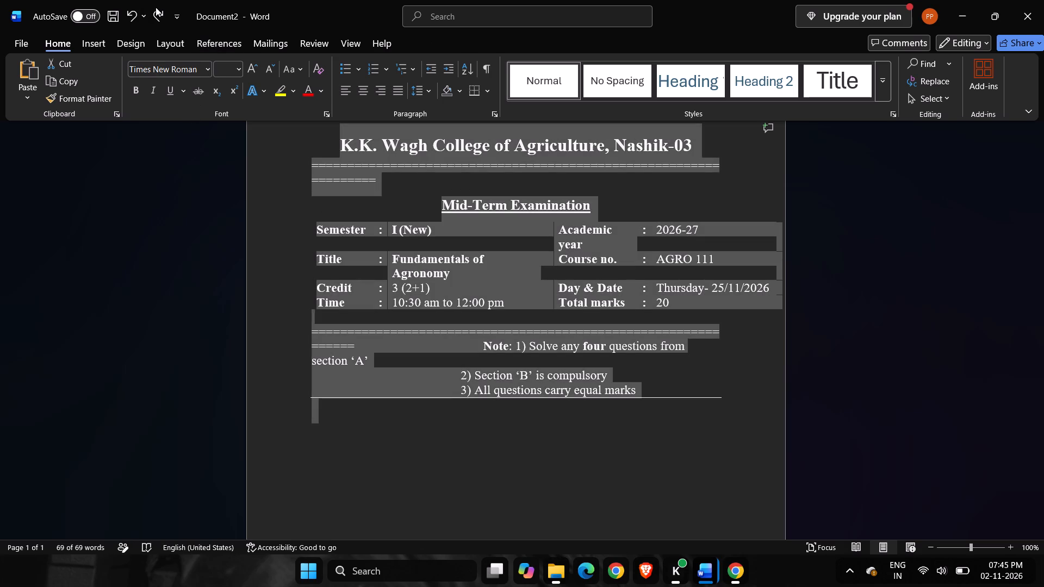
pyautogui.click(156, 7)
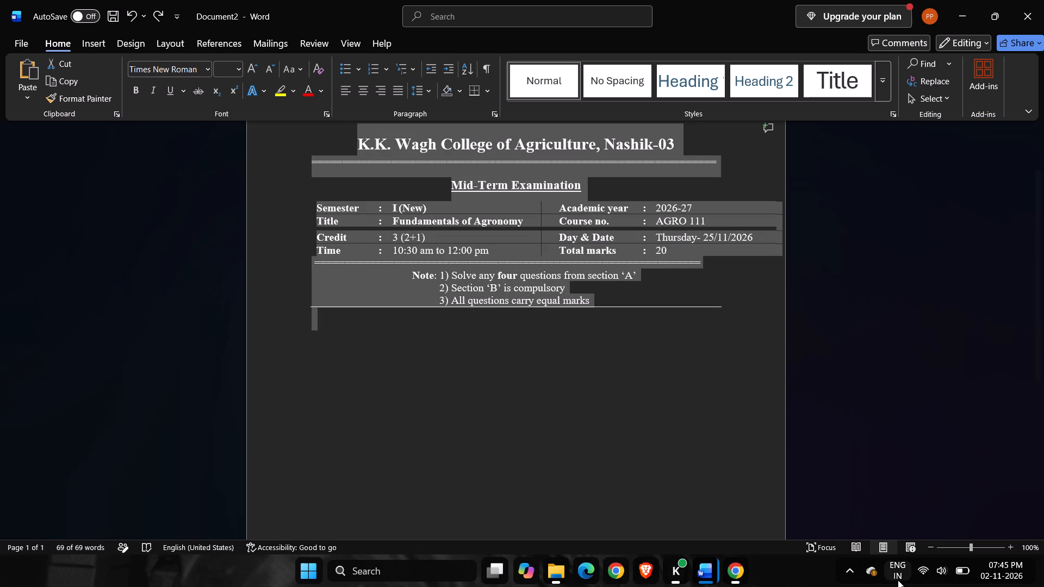
# Switch to Focus mode and set the Total marks value in the exam details table to 10.
pyautogui.click(818, 548)
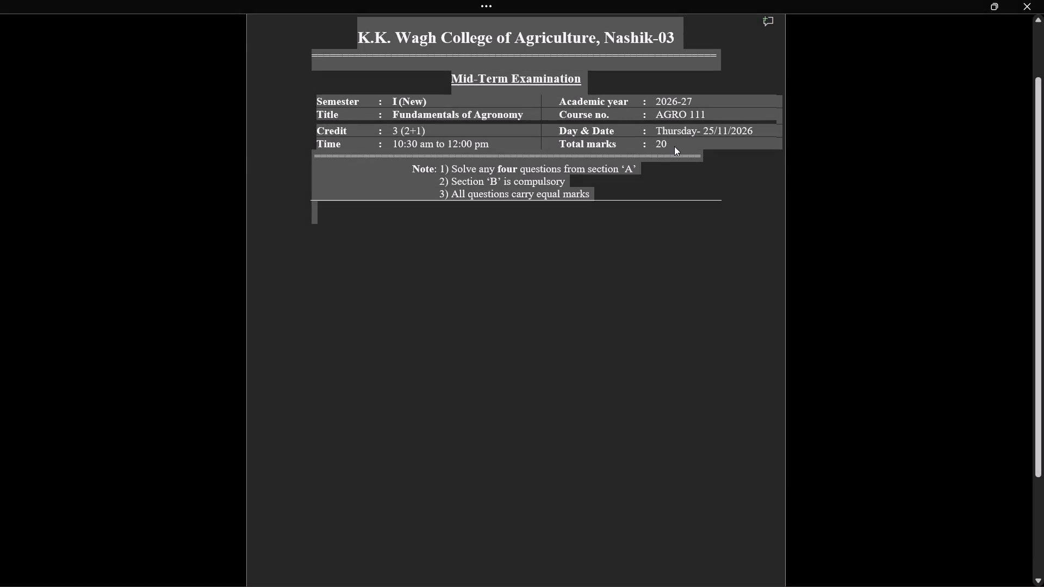
pyautogui.click(663, 137)
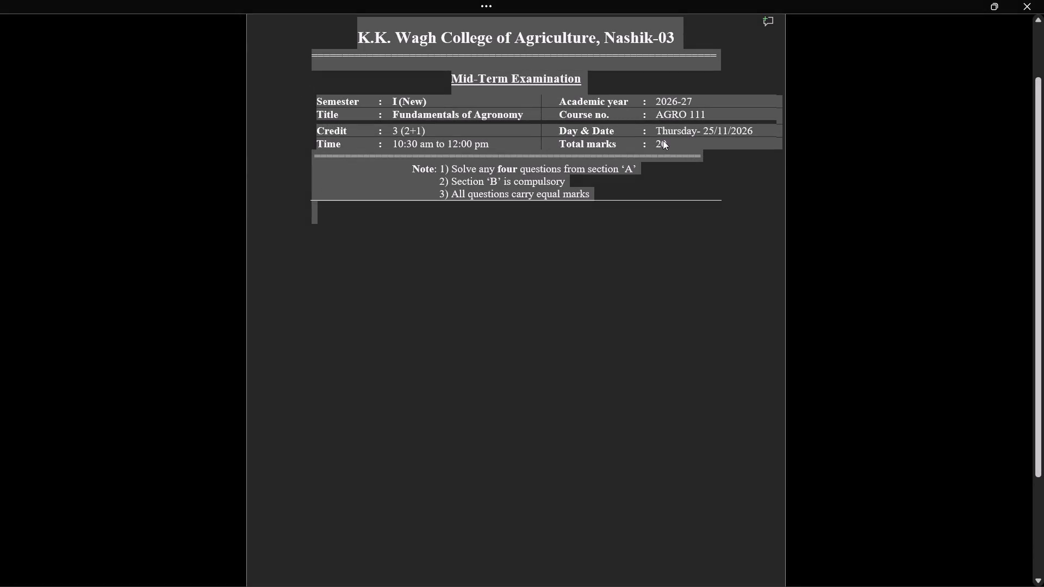
pyautogui.click(663, 140)
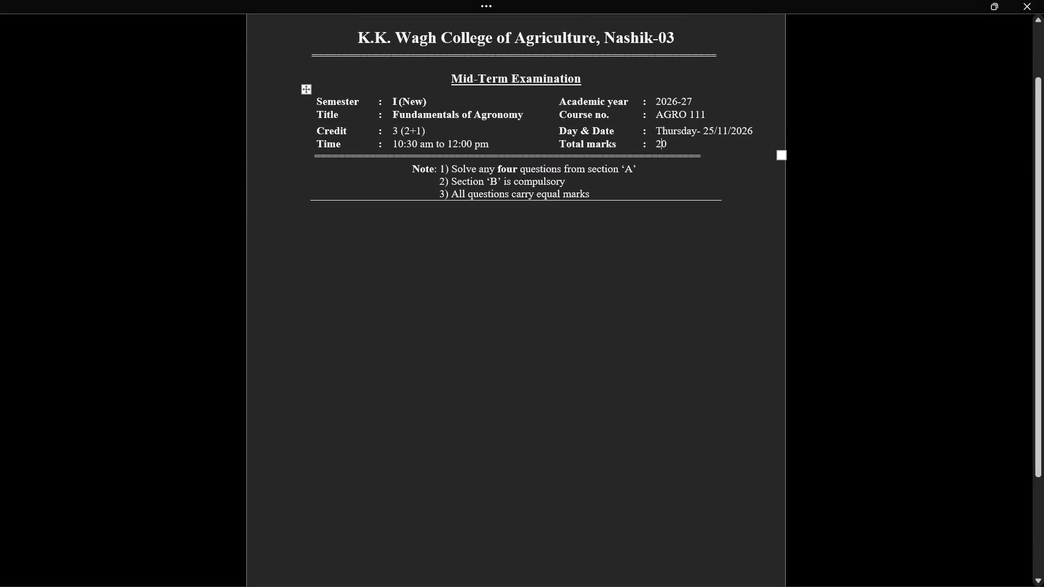
pyautogui.press('BackSpace')
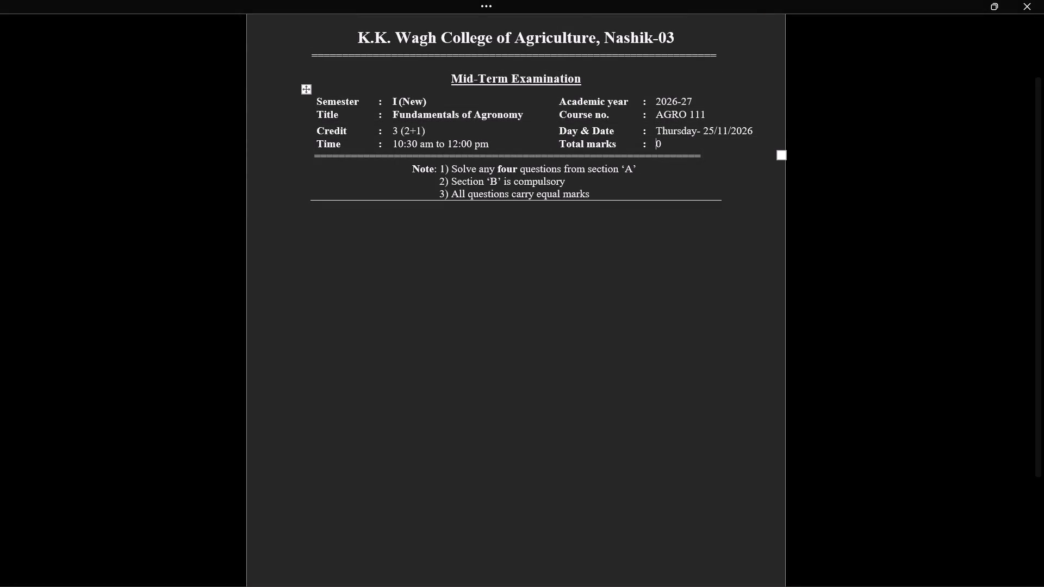
pyautogui.press('1')
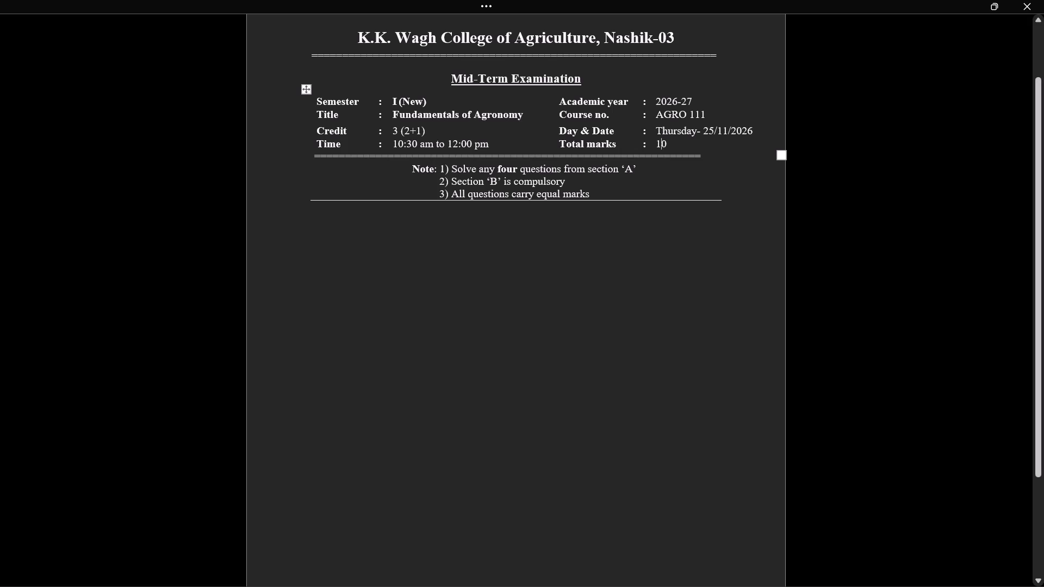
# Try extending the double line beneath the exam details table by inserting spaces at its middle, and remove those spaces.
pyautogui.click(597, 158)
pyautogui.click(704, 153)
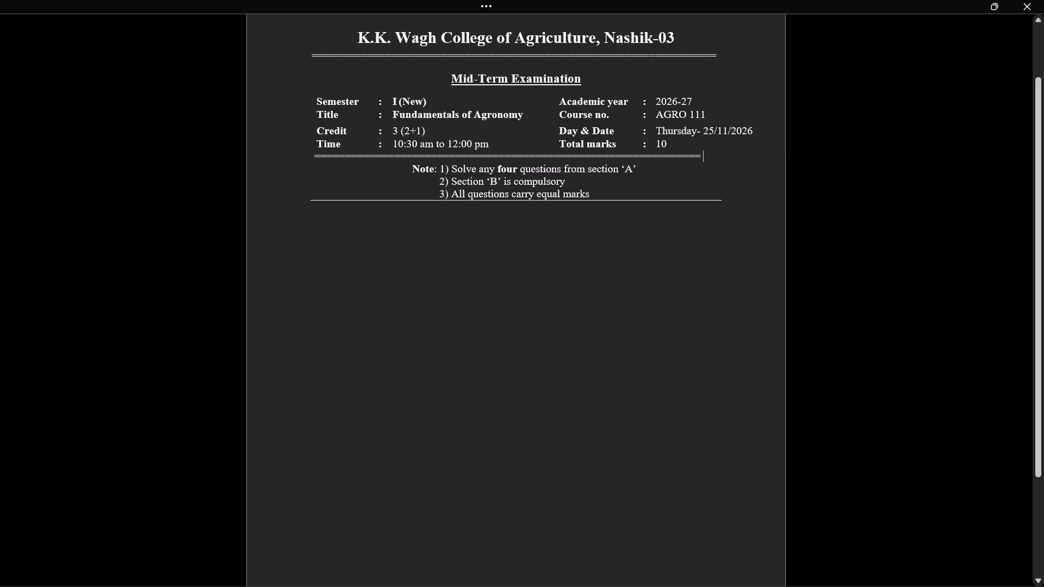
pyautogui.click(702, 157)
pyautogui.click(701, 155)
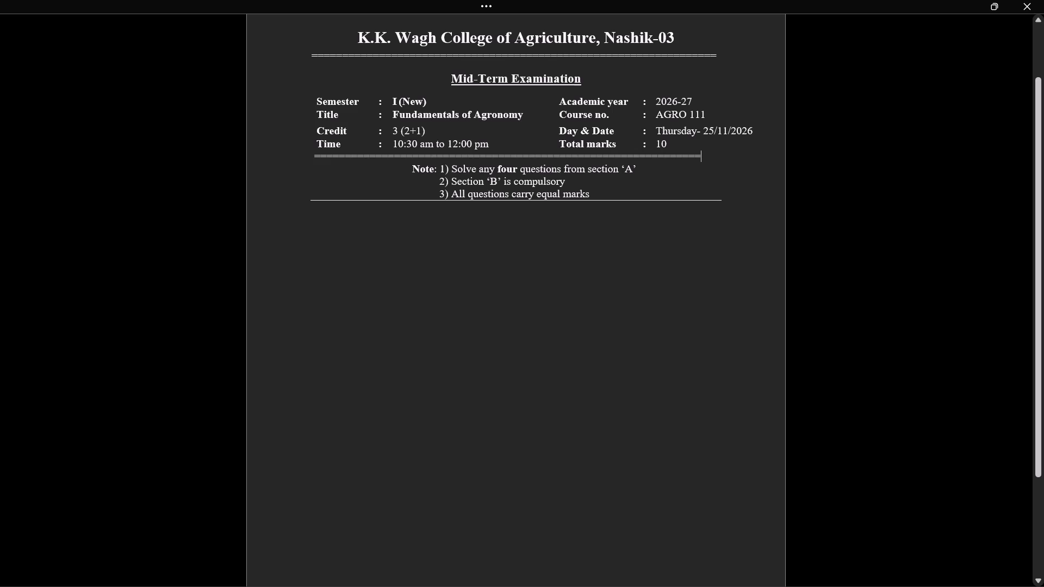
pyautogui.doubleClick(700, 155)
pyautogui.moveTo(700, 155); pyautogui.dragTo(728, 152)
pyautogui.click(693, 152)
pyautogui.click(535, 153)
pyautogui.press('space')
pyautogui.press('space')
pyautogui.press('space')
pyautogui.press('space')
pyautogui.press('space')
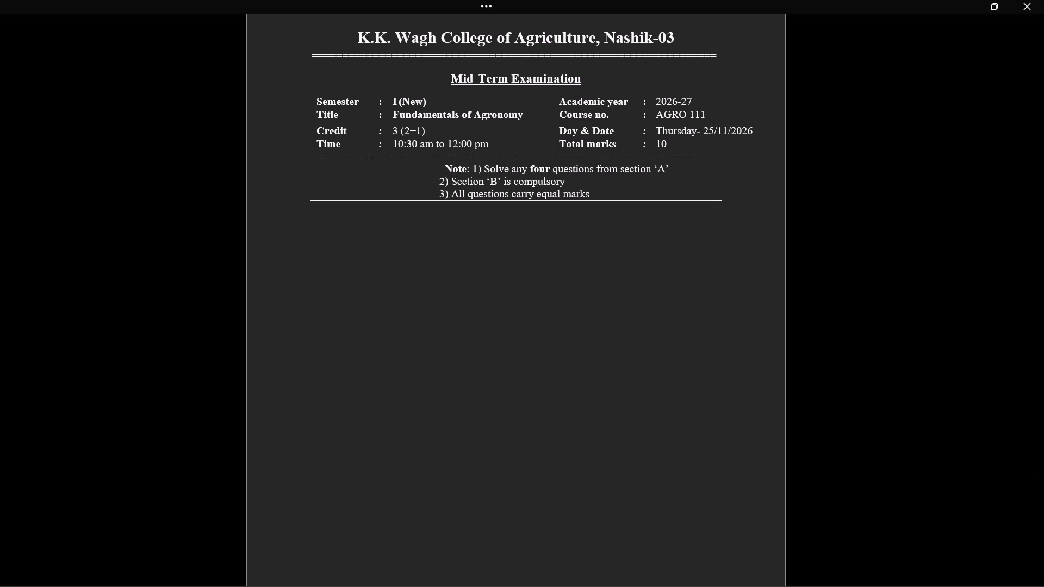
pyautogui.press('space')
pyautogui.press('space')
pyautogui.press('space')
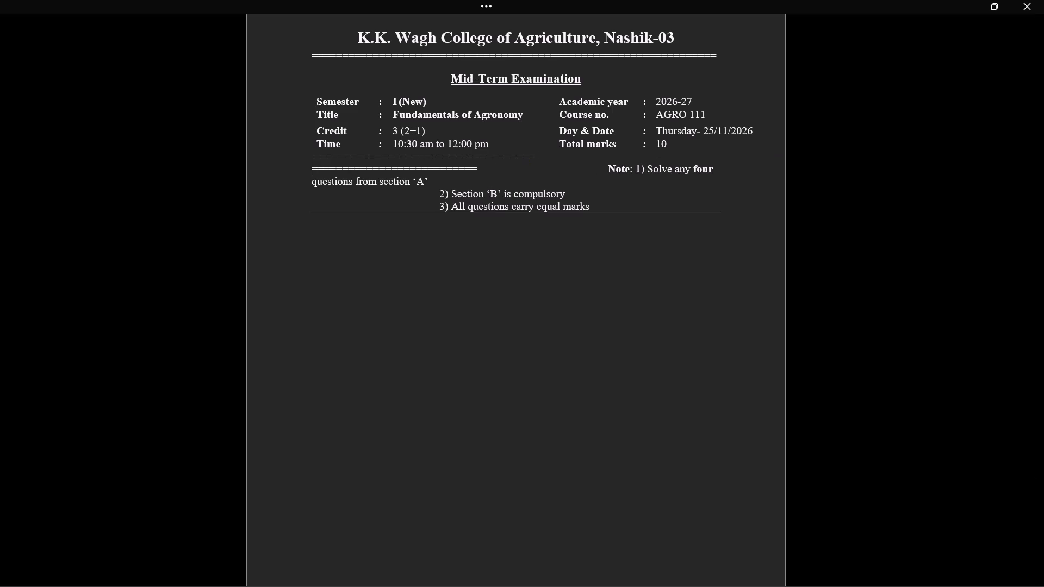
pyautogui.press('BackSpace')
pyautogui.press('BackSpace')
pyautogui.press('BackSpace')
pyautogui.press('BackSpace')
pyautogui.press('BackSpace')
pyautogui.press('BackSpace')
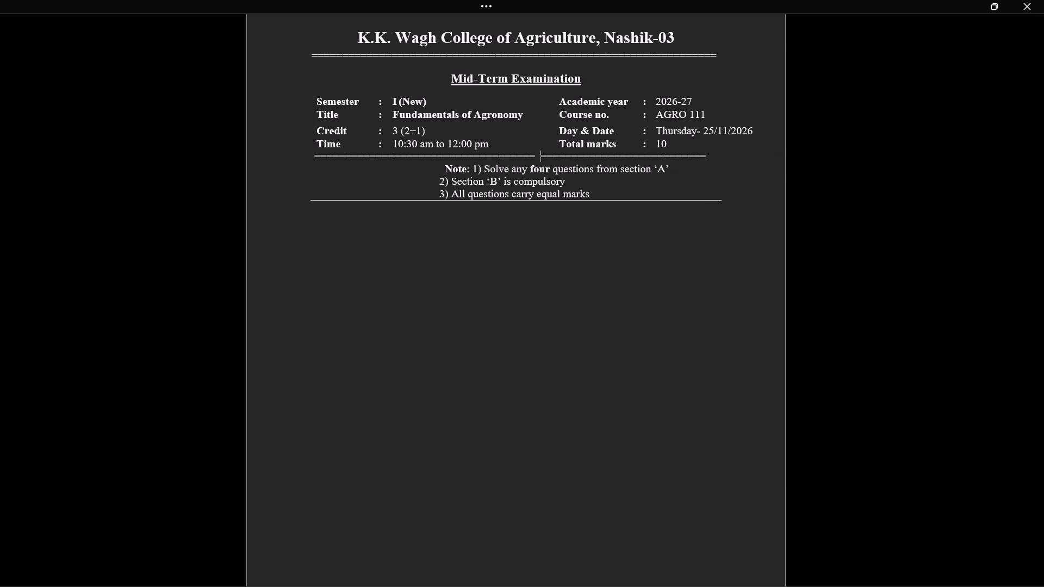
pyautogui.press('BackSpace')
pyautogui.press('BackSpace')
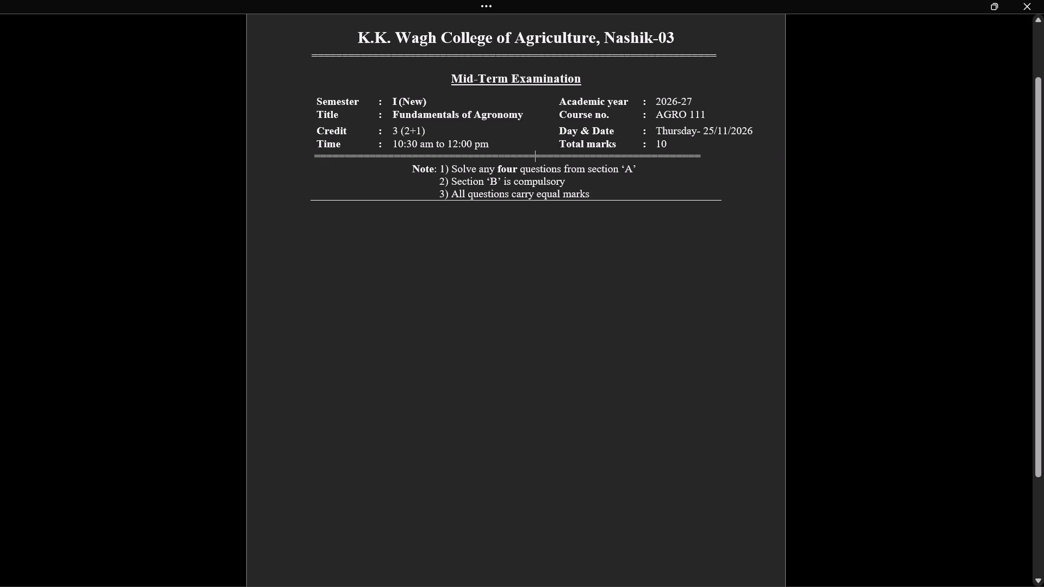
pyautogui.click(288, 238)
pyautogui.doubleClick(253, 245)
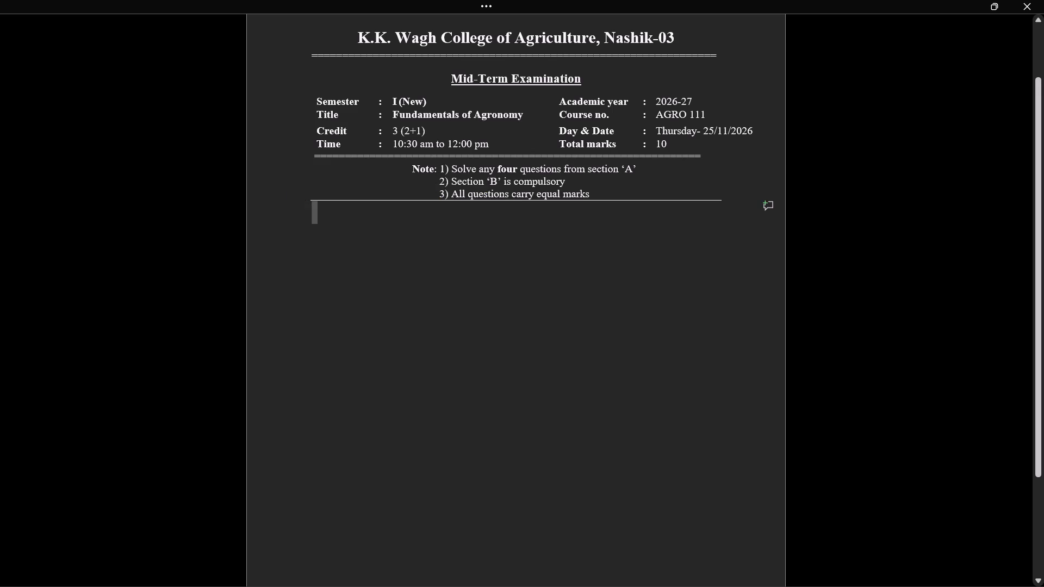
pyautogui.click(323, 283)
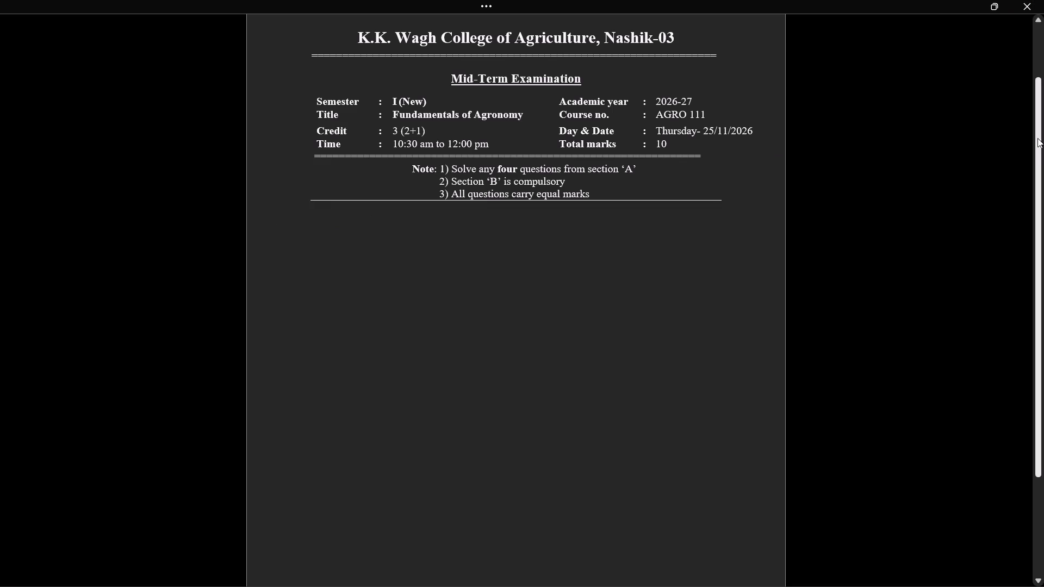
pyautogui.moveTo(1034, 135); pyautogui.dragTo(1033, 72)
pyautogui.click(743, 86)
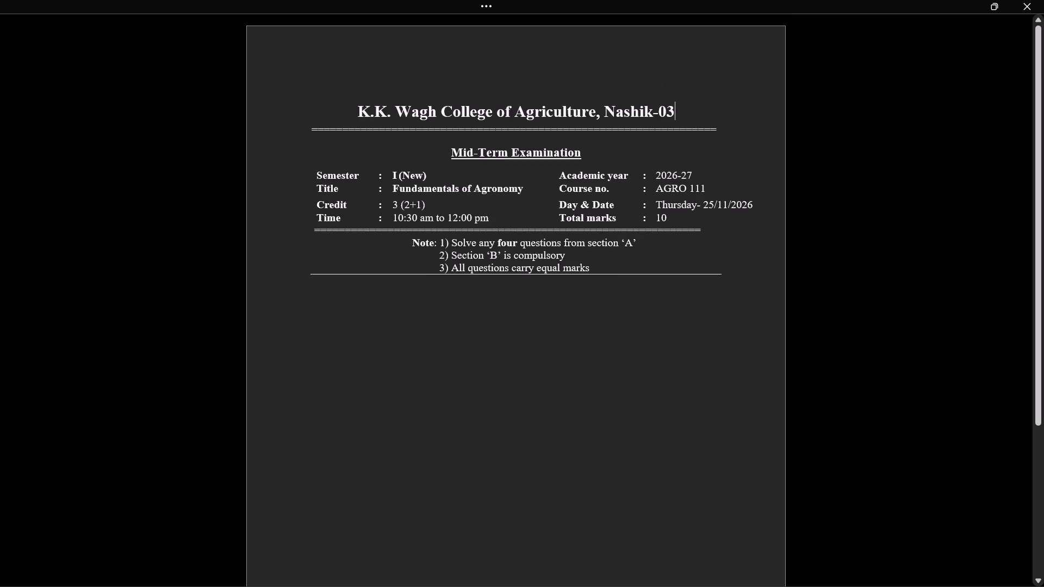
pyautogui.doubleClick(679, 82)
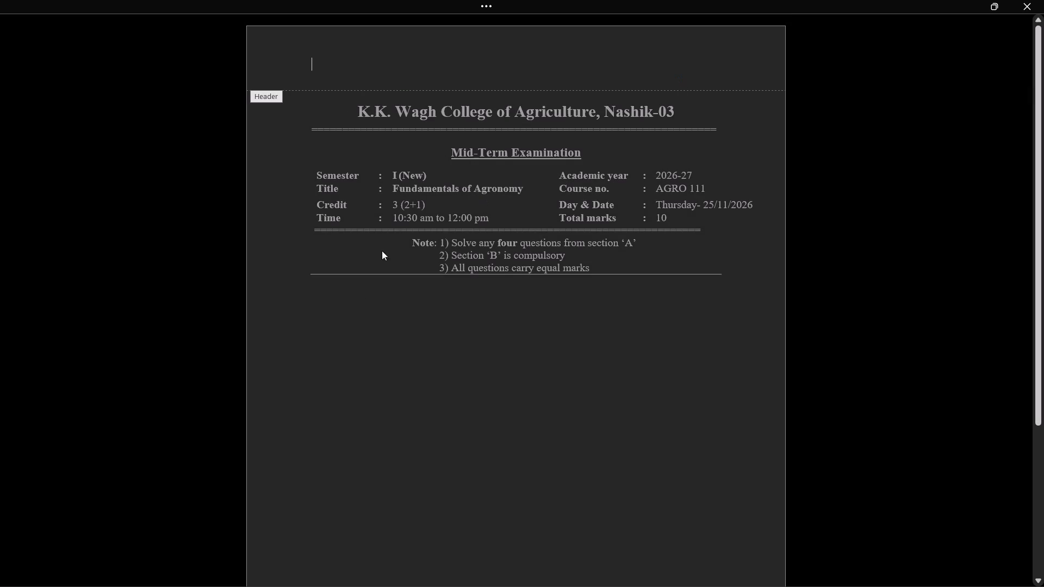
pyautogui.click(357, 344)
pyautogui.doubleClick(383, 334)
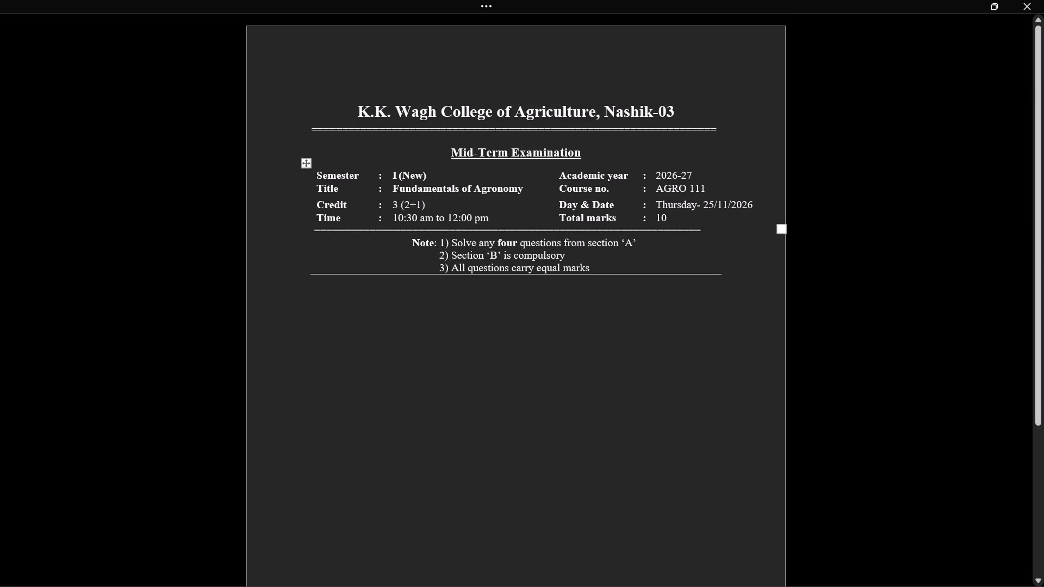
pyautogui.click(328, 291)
# Shorten the "Mid-Term Examination" heading to "Mid Examination".
pyautogui.click(506, 153)
pyautogui.press('BackSpace')
pyautogui.press('BackSpace')
pyautogui.press('BackSpace')
pyautogui.press('BackSpace')
pyautogui.press('BackSpace')
pyautogui.press('BackSpace')
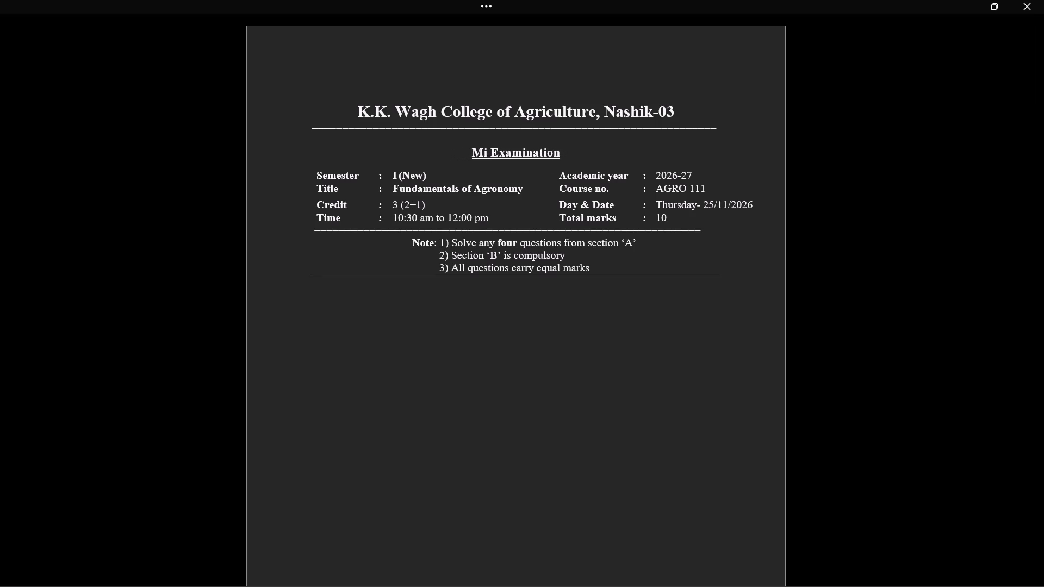
pyautogui.press('d')
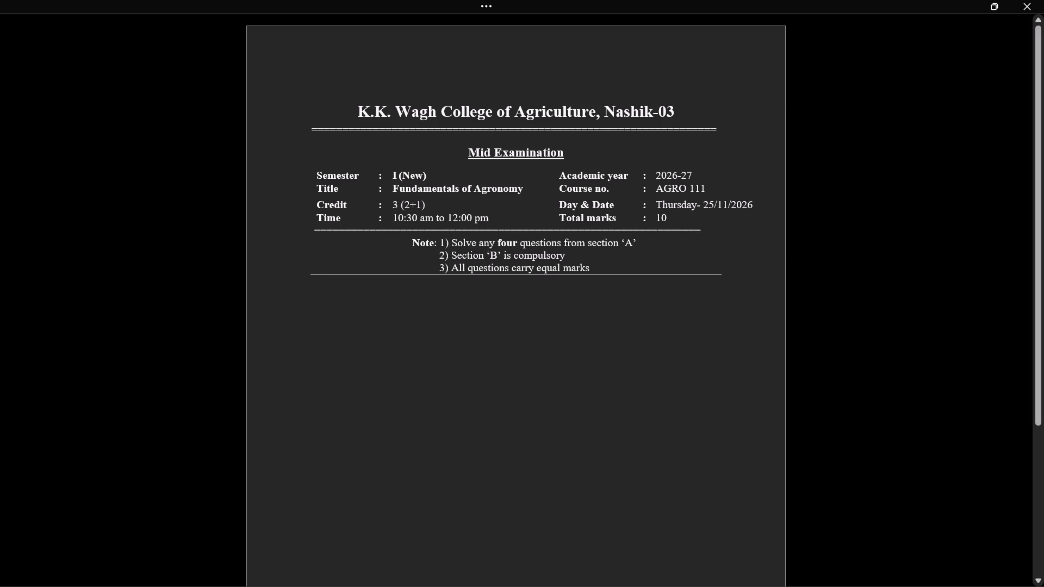
# Add an uppercase prefix with a spaced hyphen to the exam heading, making it "PRE - Mid Examination".
pyautogui.click(462, 149)
pyautogui.write('pre')
pyautogui.press('BackSpace')
pyautogui.press('BackSpace')
pyautogui.press('BackSpace')
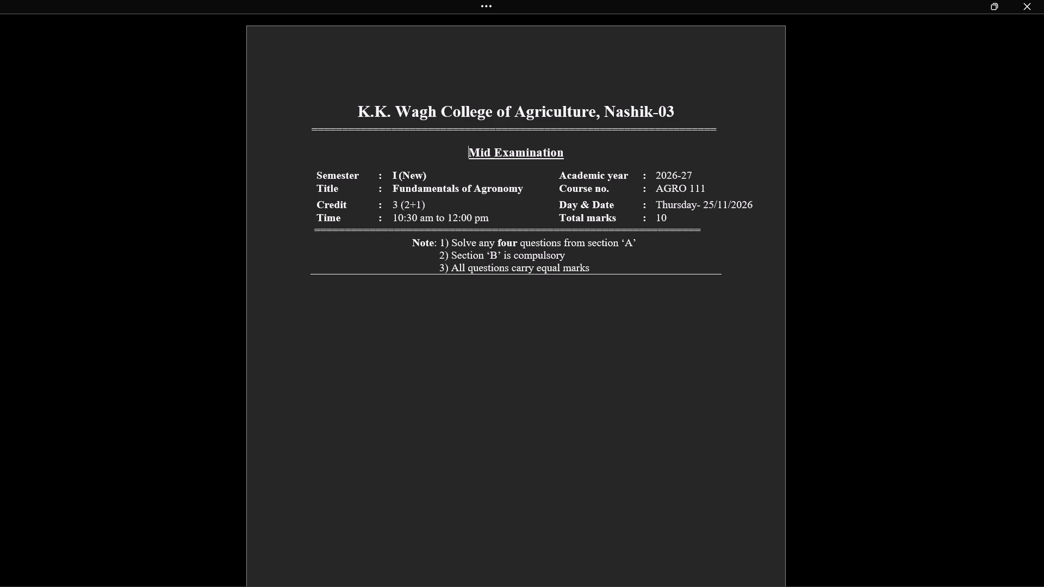
pyautogui.write('PRE')
pyautogui.press('space')
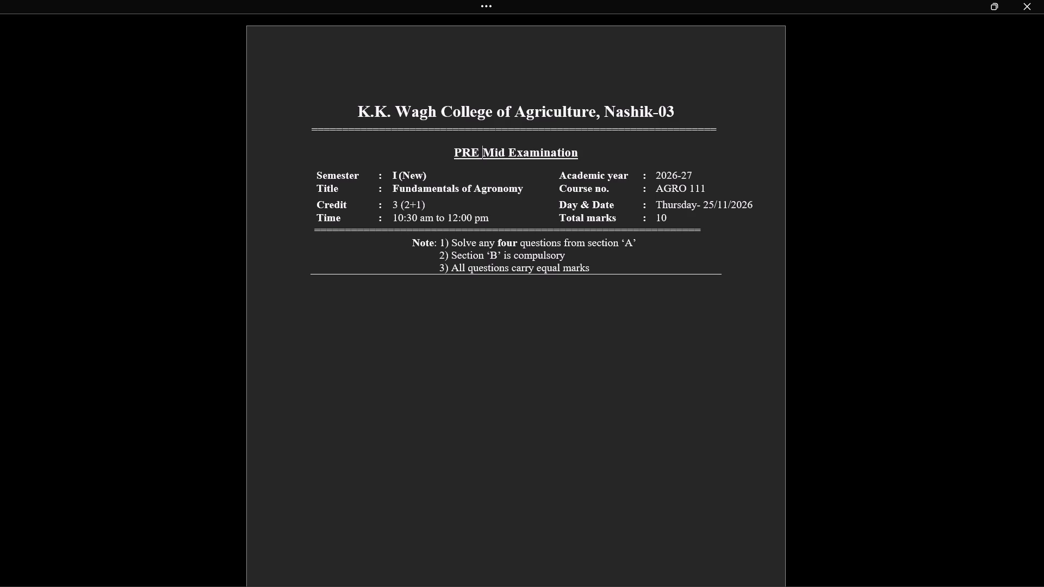
pyautogui.press('BackSpace')
pyautogui.press('-')
pyautogui.press('BackSpace')
pyautogui.press('space')
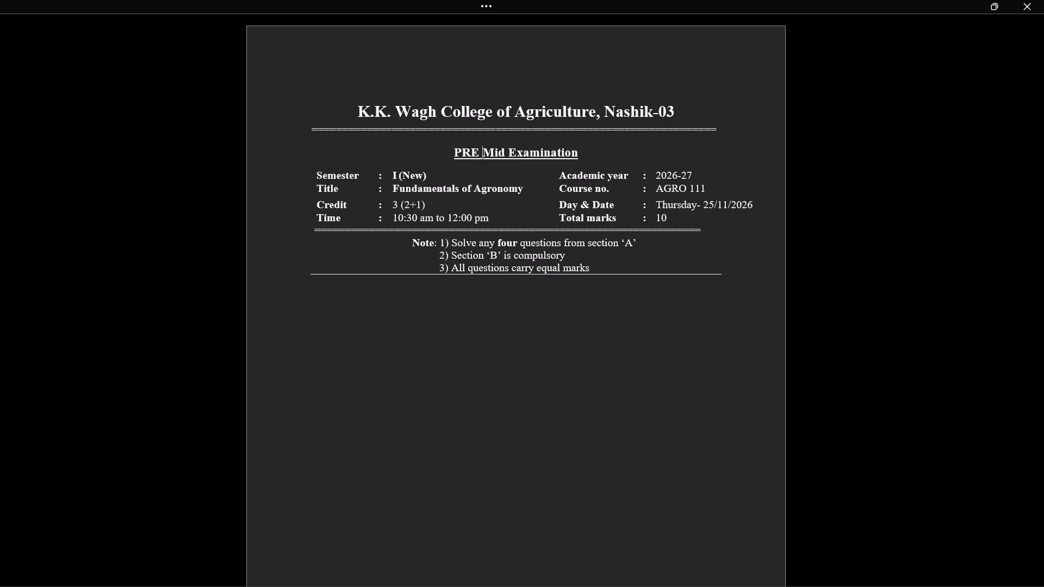
pyautogui.press('-')
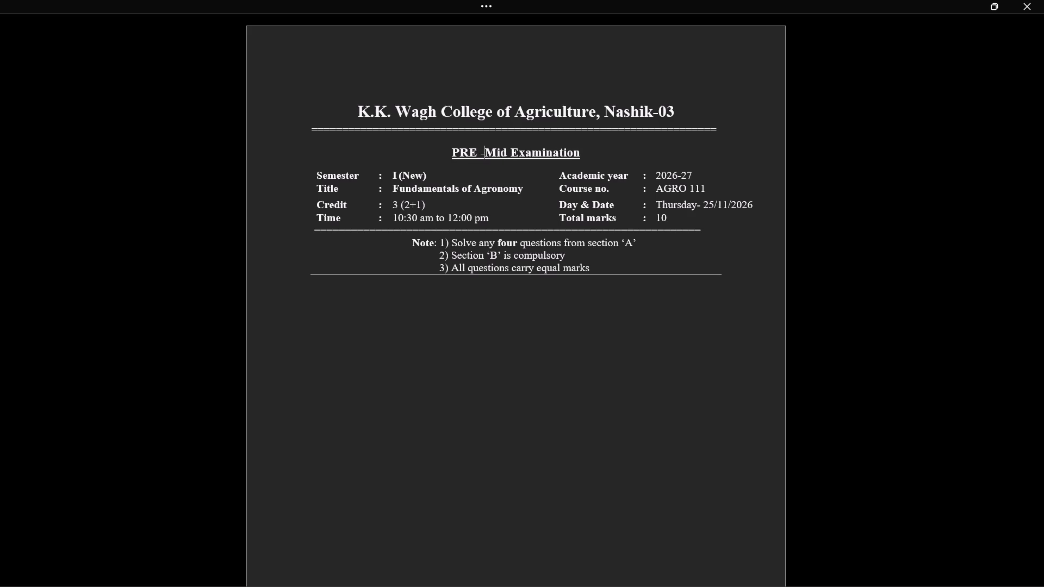
pyautogui.press('space')
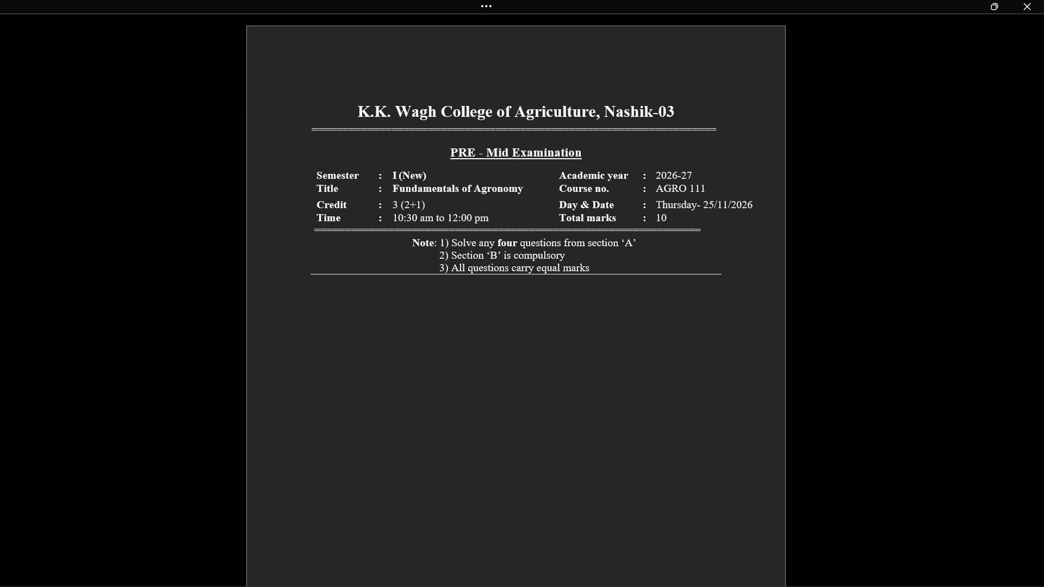
# Rewrite the heading's prefix as "Pre-" without spaces, so it reads "Pre-Mid Examination".
pyautogui.press('BackSpace')
pyautogui.press('BackSpace')
pyautogui.press('BackSpace')
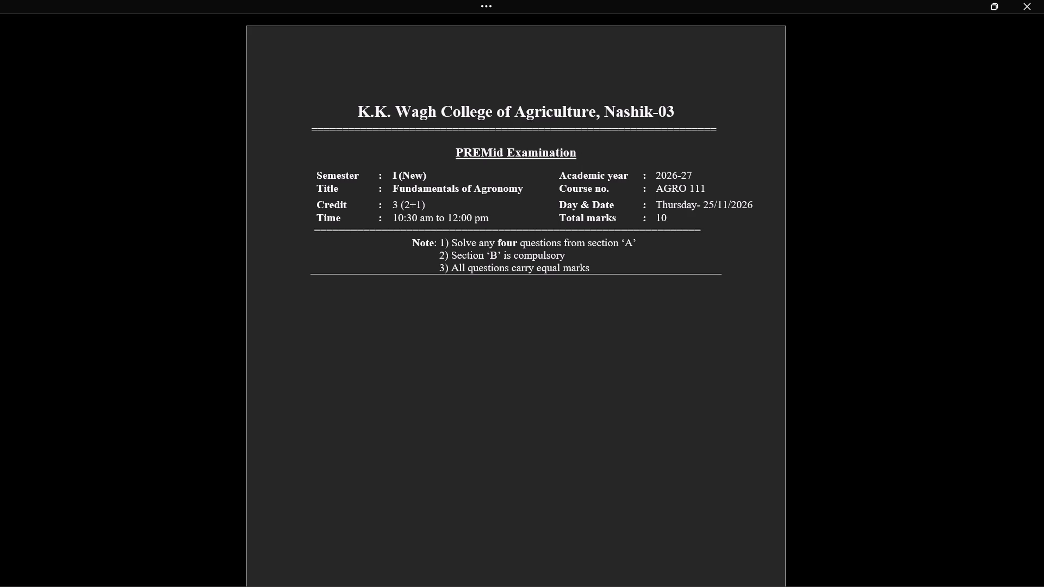
pyautogui.press('BackSpace')
pyautogui.press('BackSpace')
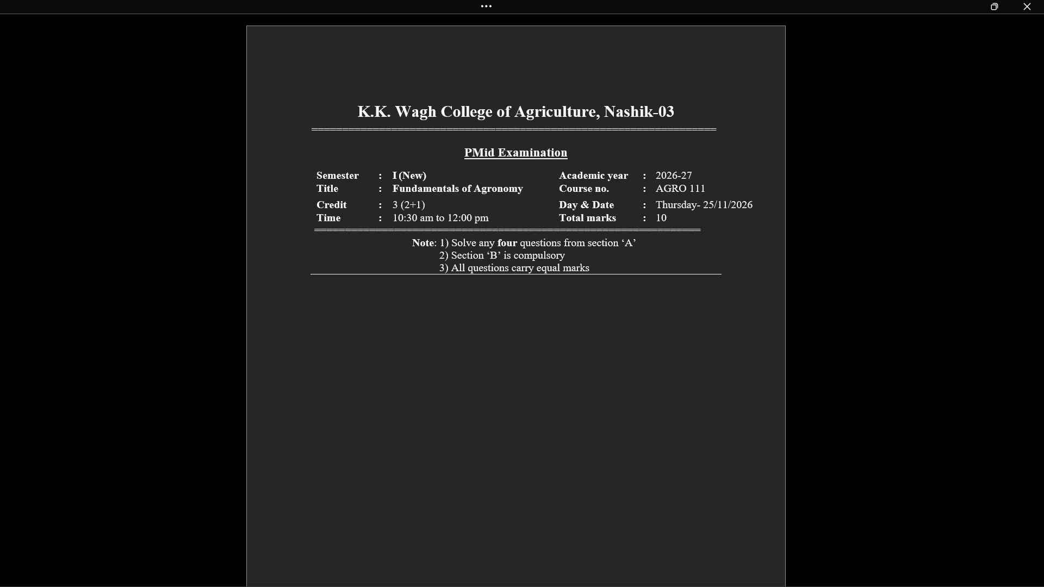
pyautogui.write('re')
pyautogui.press('space')
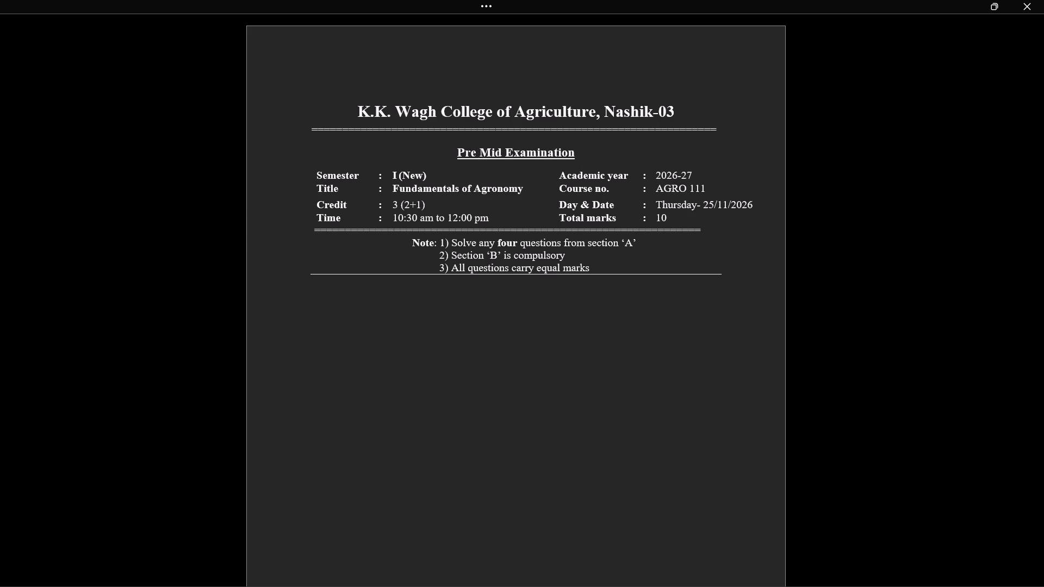
pyautogui.press('BackSpace')
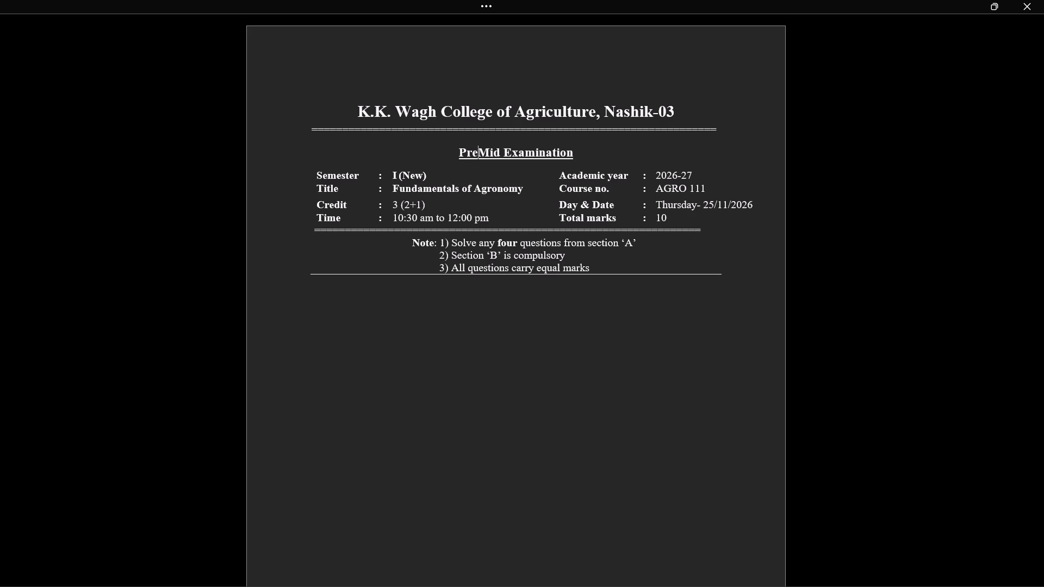
pyautogui.press('-')
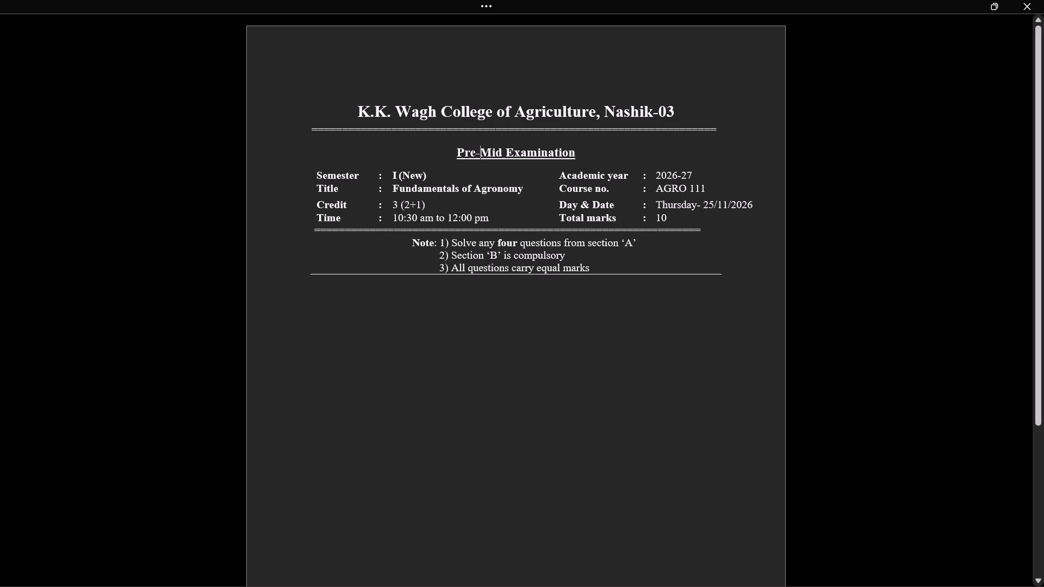
# Start the first question below the exam notes with the number "1)" followed by a space.
pyautogui.click(277, 305)
pyautogui.click(347, 335)
pyautogui.write('1)')
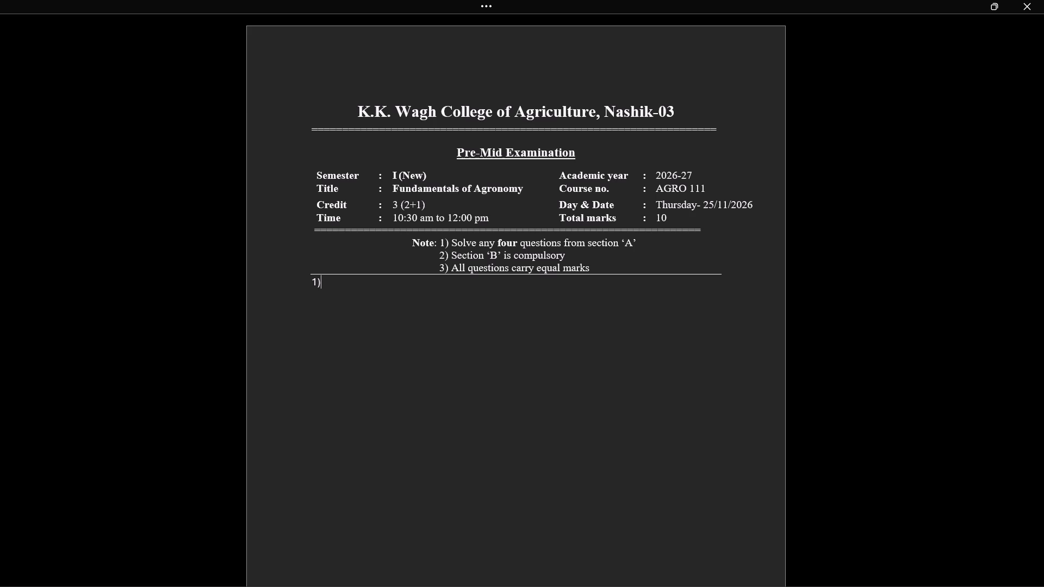
pyautogui.press('space')
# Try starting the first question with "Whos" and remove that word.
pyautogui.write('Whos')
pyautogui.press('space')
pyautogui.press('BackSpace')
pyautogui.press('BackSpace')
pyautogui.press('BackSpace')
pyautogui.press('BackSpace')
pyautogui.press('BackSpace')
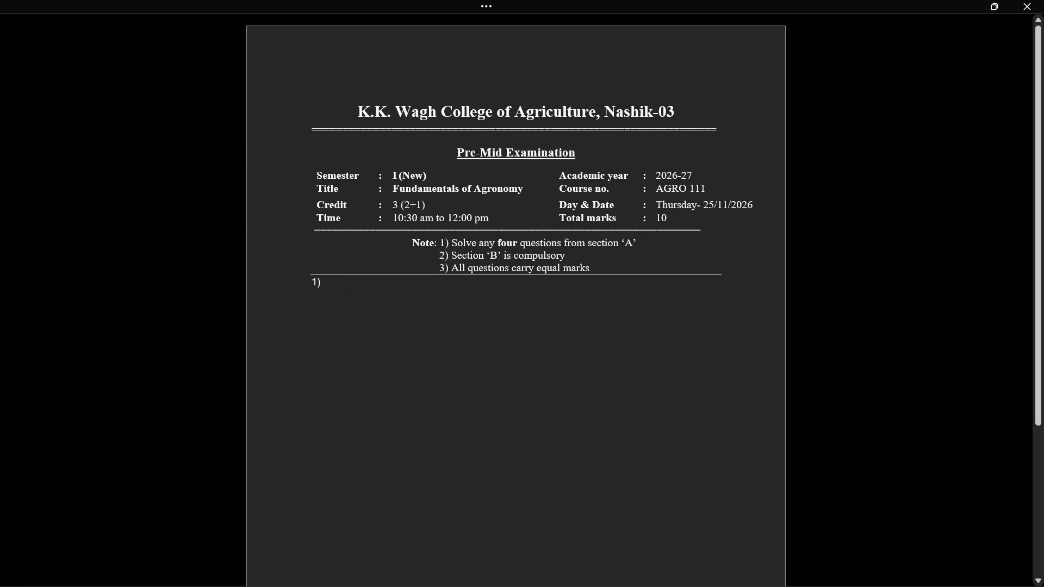
# Set the font of the question number "1)" to Times New Roman.
pyautogui.moveTo(322, 285); pyautogui.dragTo(306, 281)
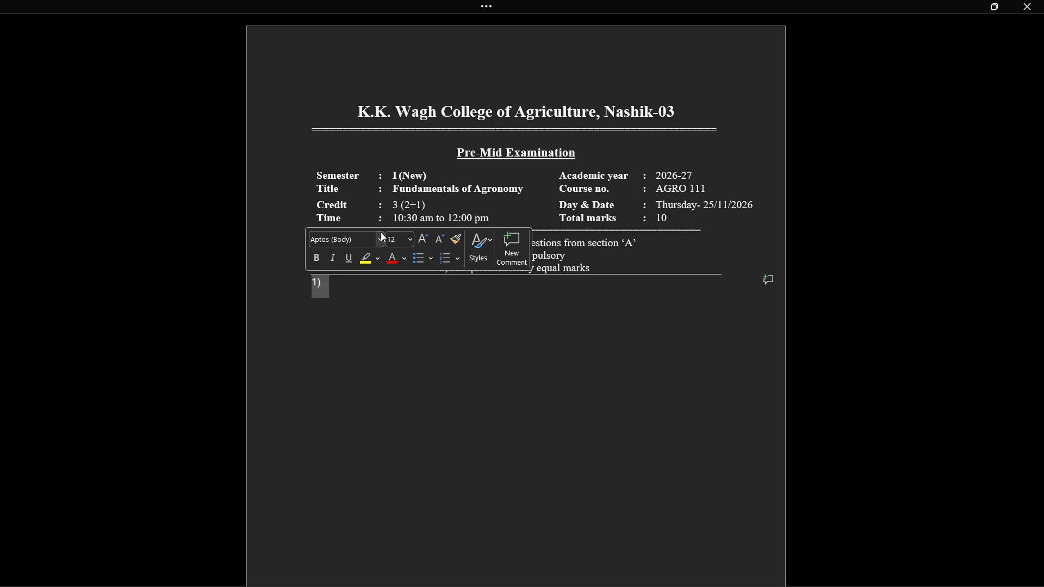
pyautogui.click(381, 232)
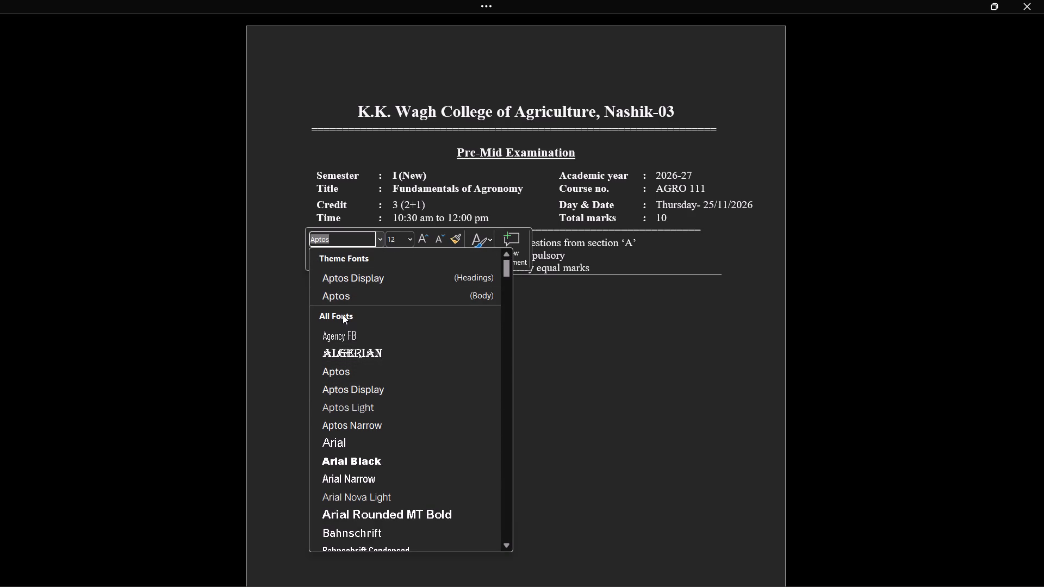
pyautogui.click(343, 234)
pyautogui.press('BackSpace')
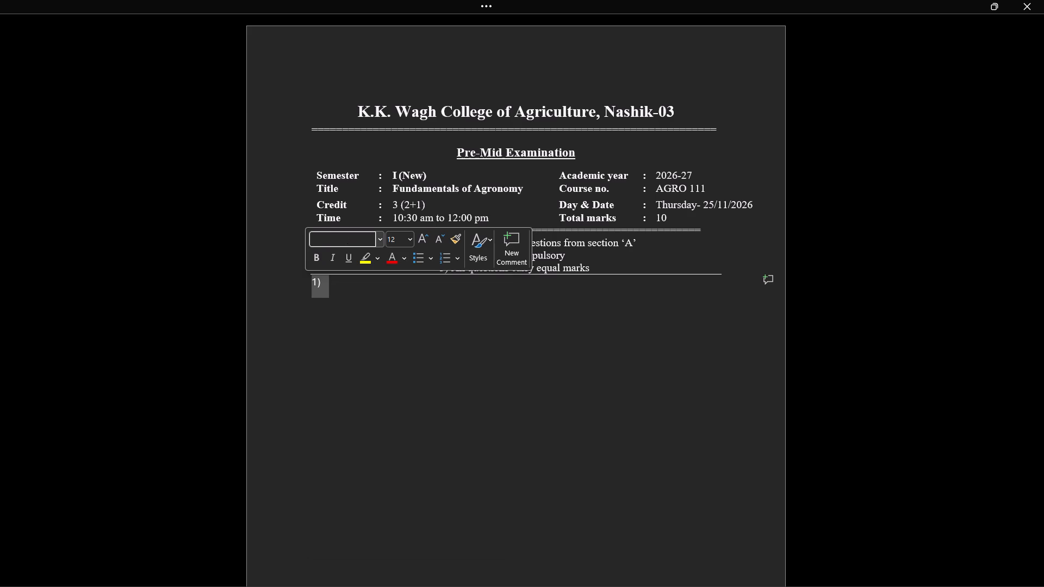
pyautogui.write('tim')
pyautogui.click(313, 240)
pyautogui.click(340, 312)
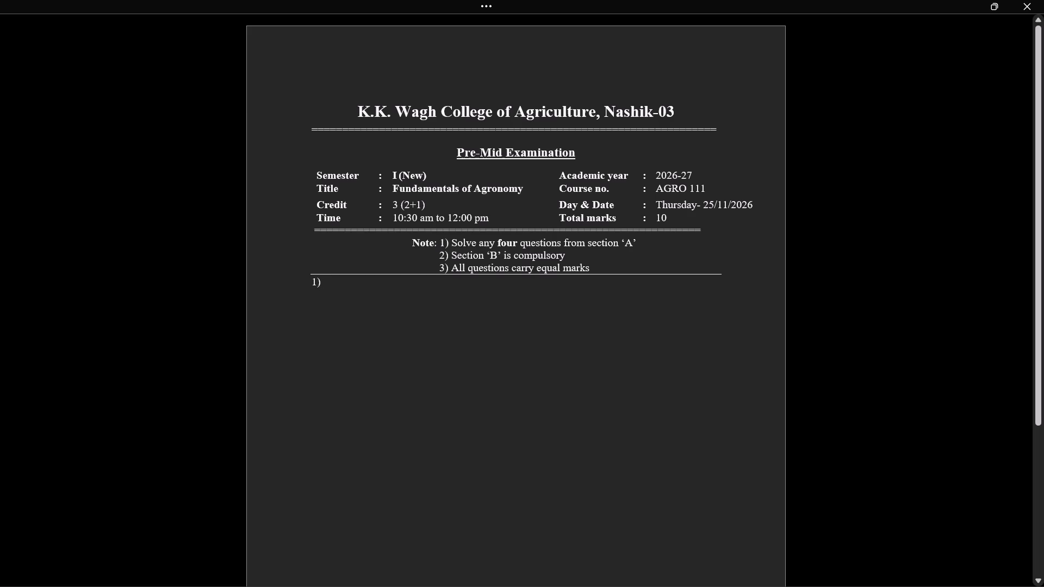
# Write the first question after "1)", beginning "Who is the father of".
pyautogui.hotkey('shift', 'h')
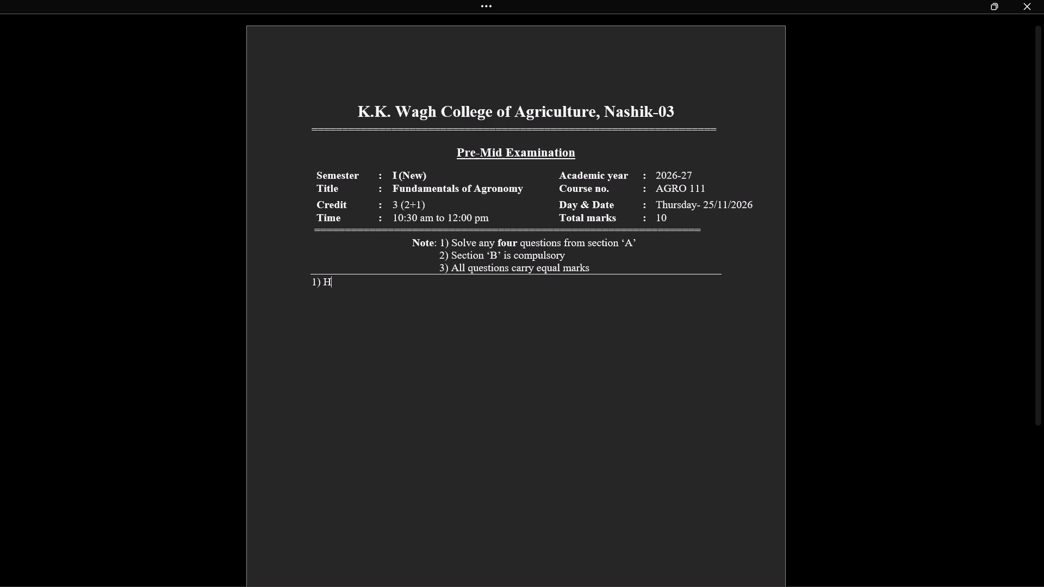
pyautogui.press('BackSpace')
pyautogui.write('Who')
pyautogui.press('space')
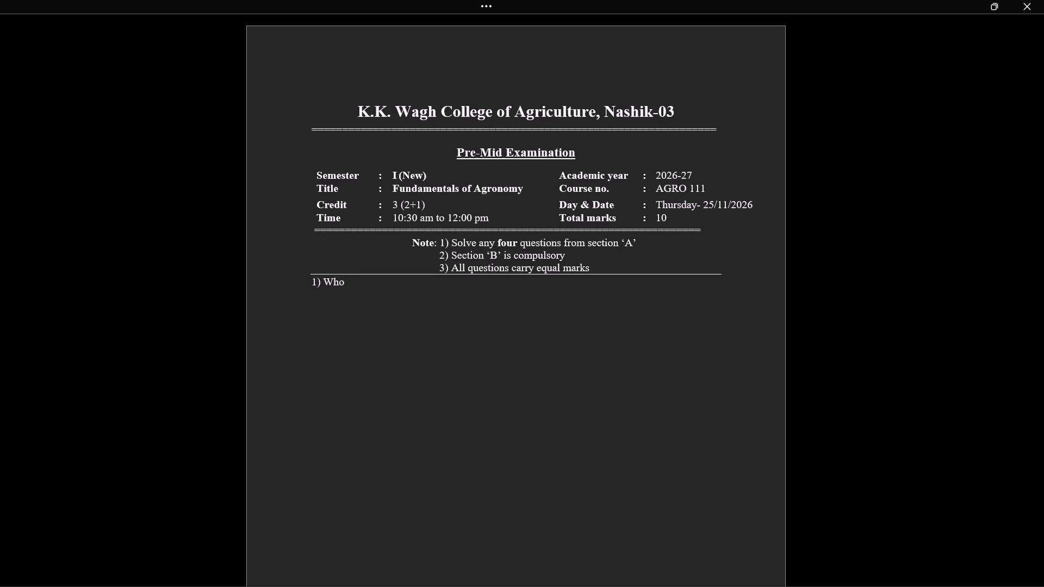
pyautogui.write('is')
pyautogui.press('space')
pyautogui.write('the')
pyautogui.press('space')
pyautogui.write('fathwr')
pyautogui.press('space')
pyautogui.press('BackSpace')
pyautogui.press('BackSpace')
pyautogui.press('BackSpace')
pyautogui.press('BackSpace')
pyautogui.write('her')
pyautogui.press('space')
pyautogui.press('o')
pyautogui.write('f')
pyautogui.press('space')
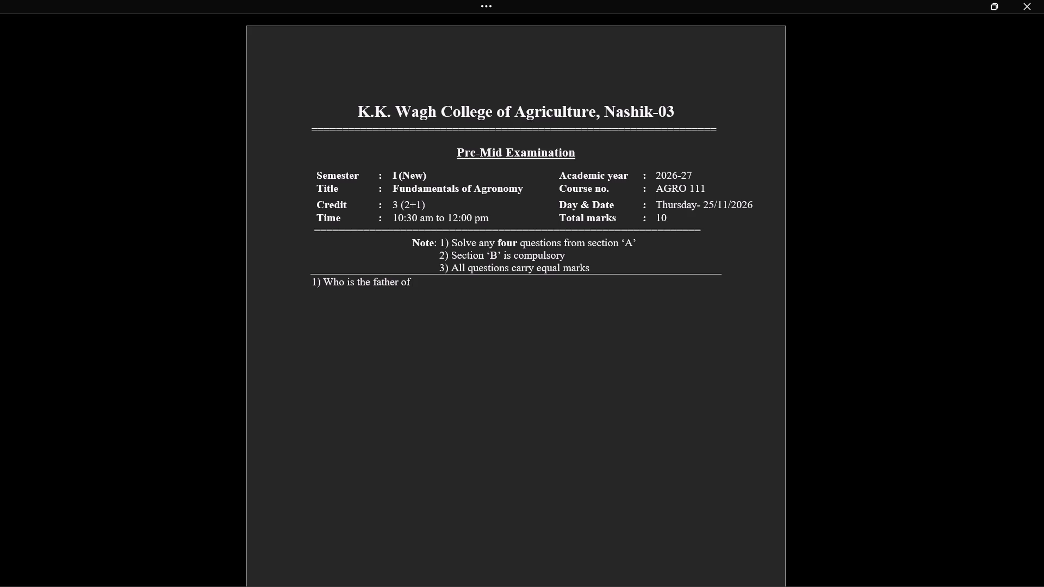
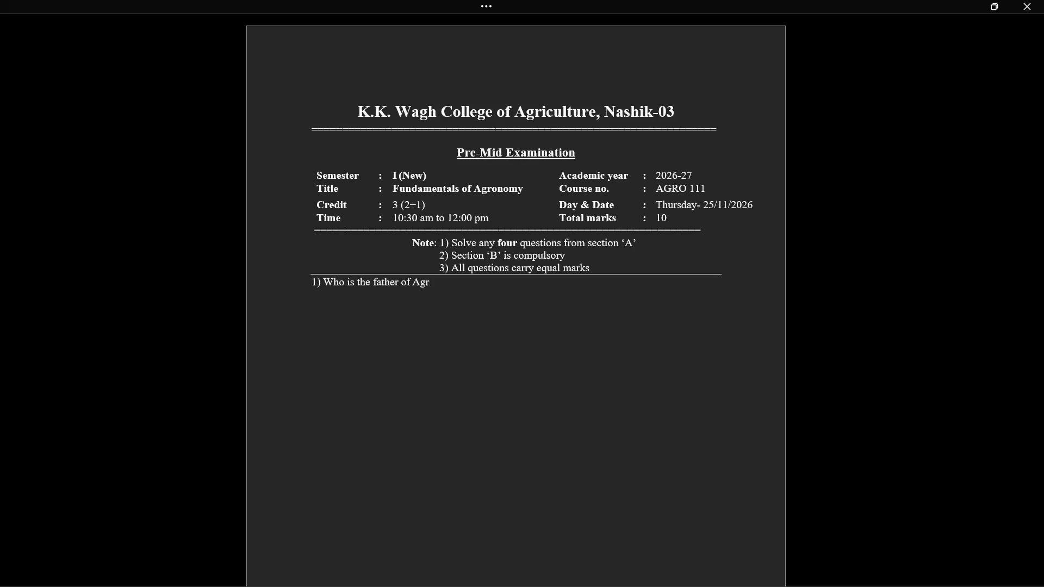
# Complete the first question's unfinished last word as "Agronomy", followed by a space.
pyautogui.write('nom')
pyautogui.write('y')
pyautogui.press('space')
# Start the first answer option on a new line below the question with "A) p".
pyautogui.press('Return')
pyautogui.hotkey('shift', 'a')
pyautogui.press('0')
pyautogui.press('BackSpace')
pyautogui.write(')')
pyautogui.press('space')
pyautogui.hotkey('shift', 'j')
pyautogui.press('BackSpace')
pyautogui.press('p')
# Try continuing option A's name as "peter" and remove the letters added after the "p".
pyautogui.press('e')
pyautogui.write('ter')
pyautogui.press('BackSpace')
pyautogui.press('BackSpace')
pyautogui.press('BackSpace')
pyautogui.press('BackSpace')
# Complete answer option A as "Pietro de’crescenzi", followed by a space.
pyautogui.press('i')
pyautogui.press('e')
pyautogui.press('t')
pyautogui.write('ro')
pyautogui.press('space')
pyautogui.write('de')
pyautogui.press(',')
pyautogui.press('BackSpace')
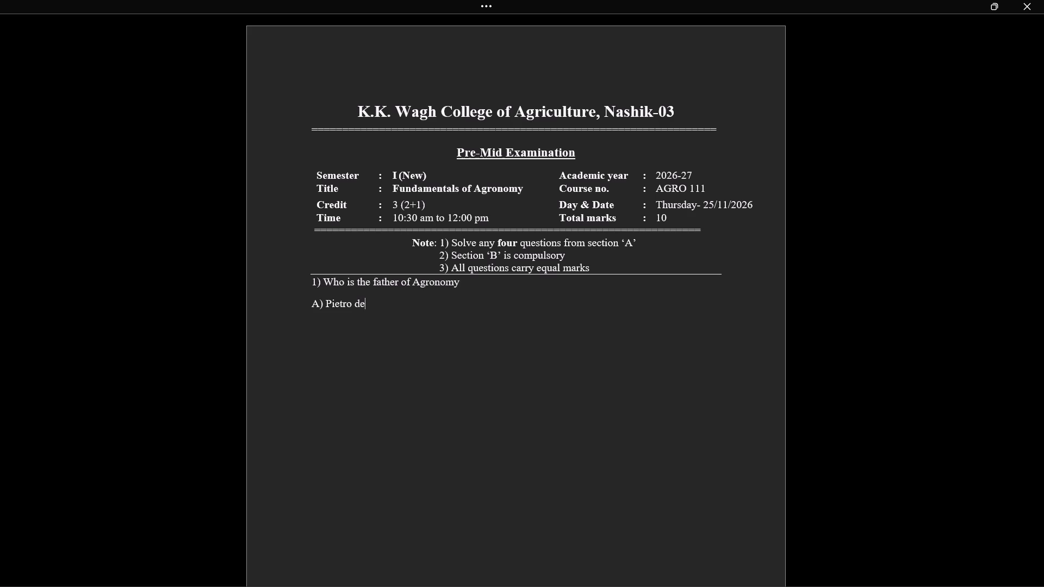
pyautogui.press("'")
pyautogui.write('cre')
pyautogui.write('sc')
pyautogui.press('e')
pyautogui.write('nzi')
pyautogui.press('space')
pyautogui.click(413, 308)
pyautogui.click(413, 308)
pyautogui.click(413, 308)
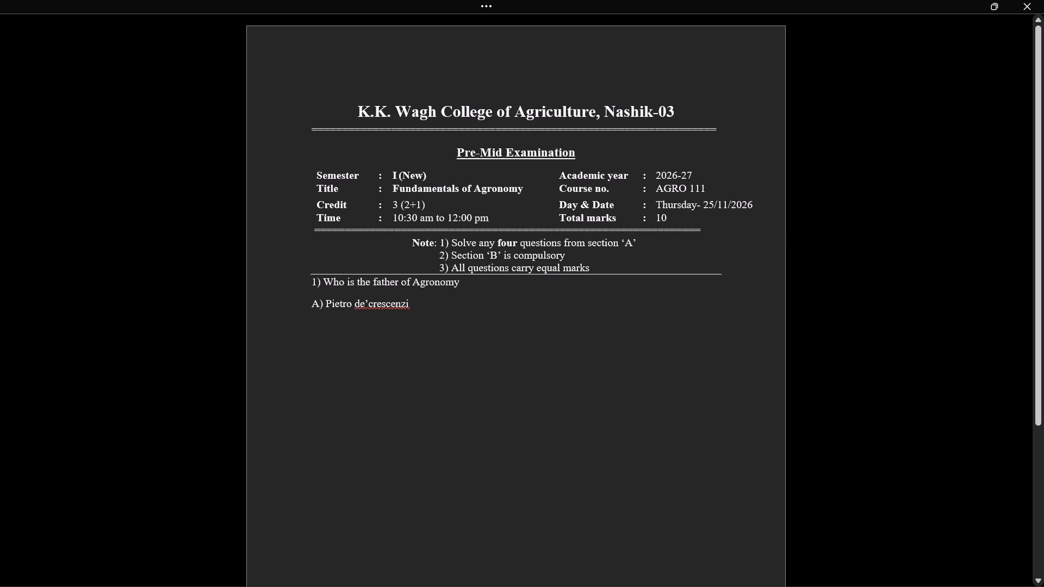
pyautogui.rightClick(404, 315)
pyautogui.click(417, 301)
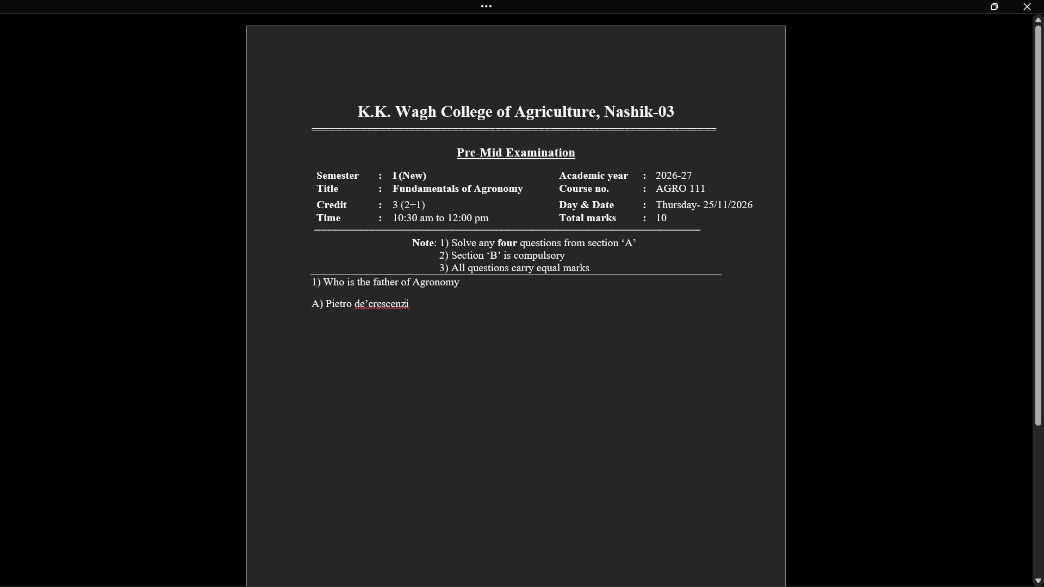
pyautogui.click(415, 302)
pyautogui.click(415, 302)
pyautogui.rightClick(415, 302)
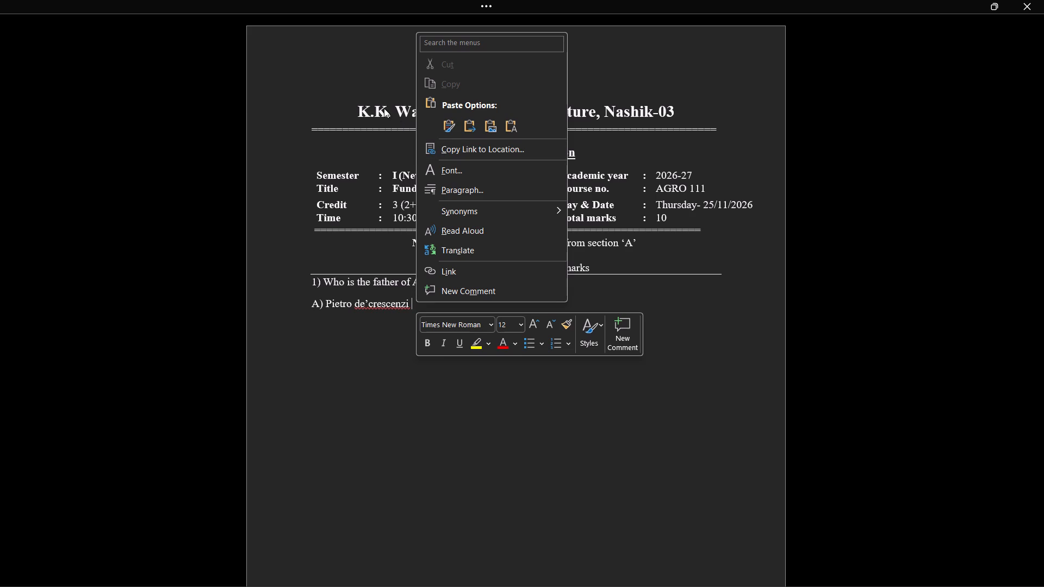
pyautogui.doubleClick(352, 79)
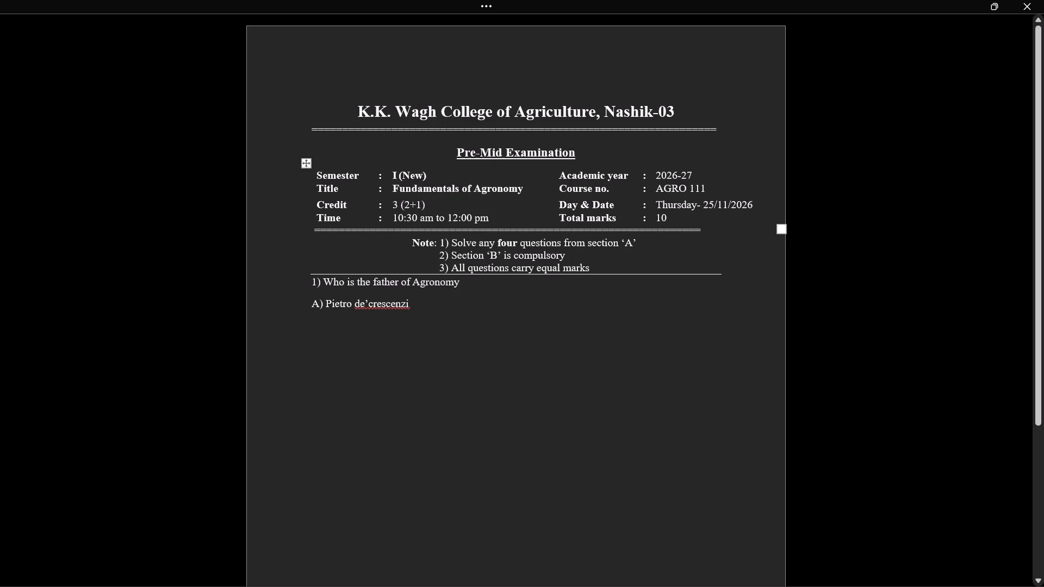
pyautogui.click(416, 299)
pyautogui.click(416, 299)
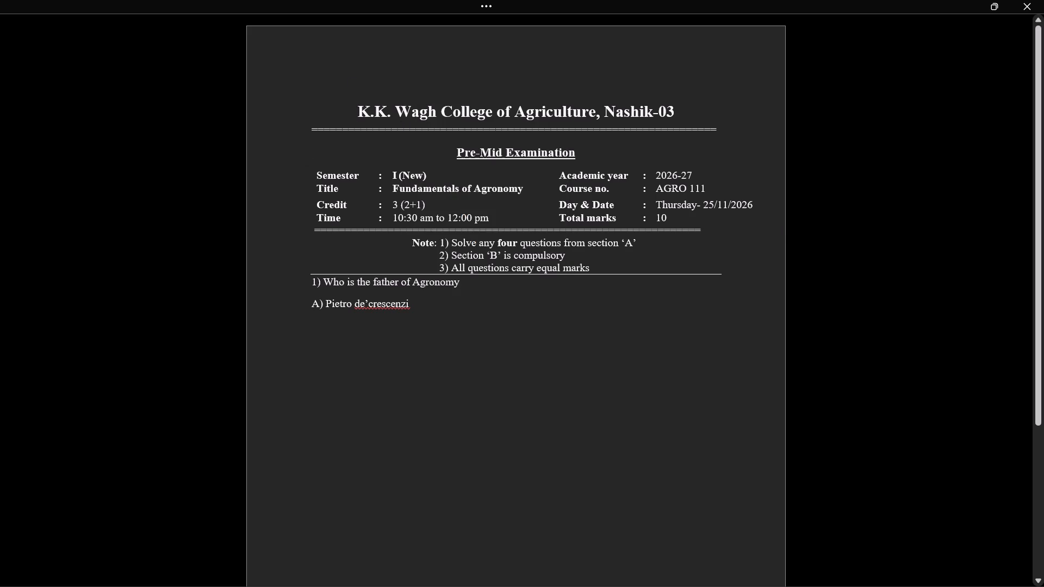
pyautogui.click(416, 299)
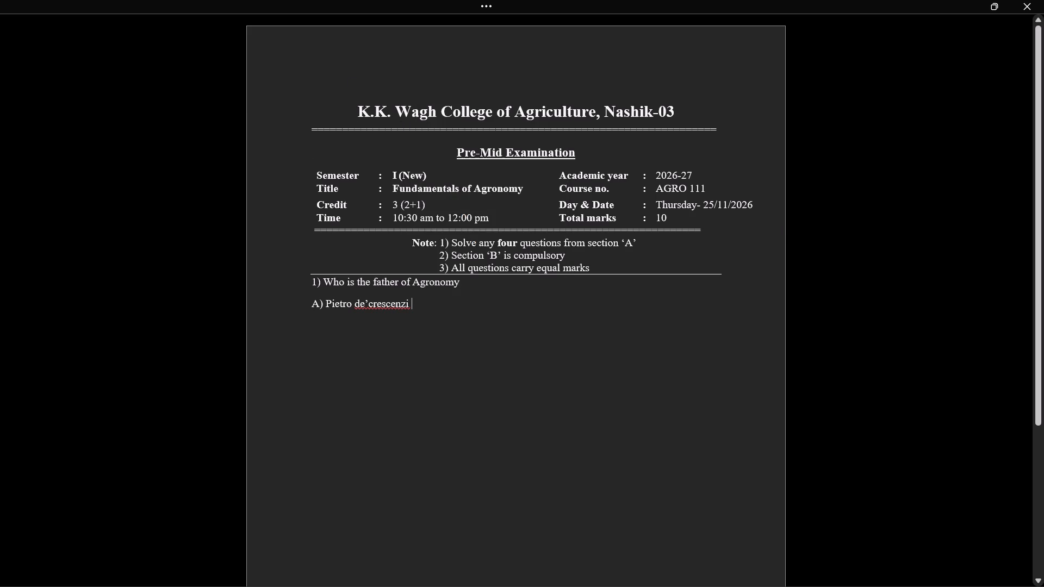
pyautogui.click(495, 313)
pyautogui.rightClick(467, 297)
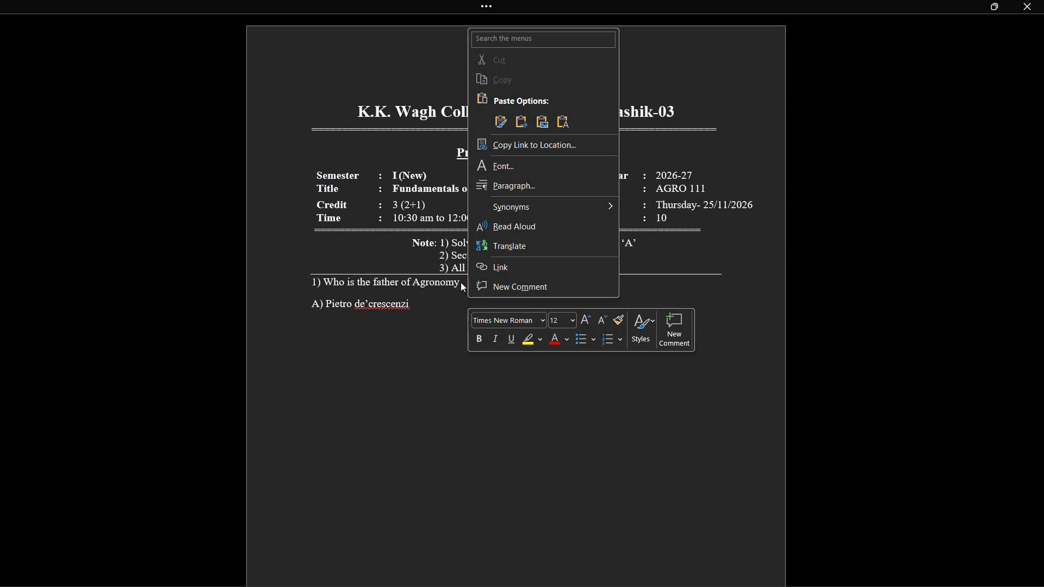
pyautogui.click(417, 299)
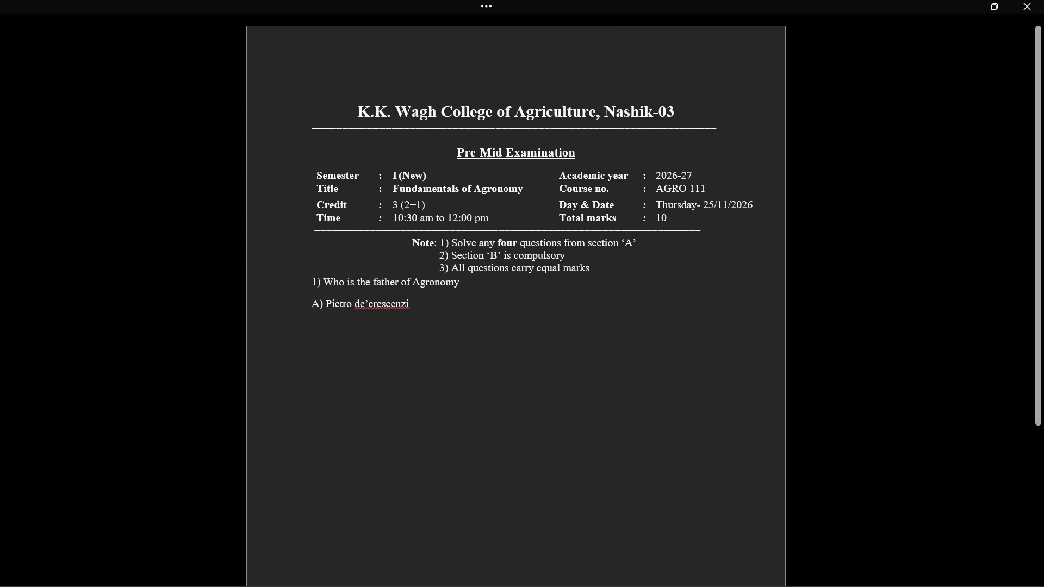
# Start another answer option on a new line directly below option A with "C)" followed by a space.
pyautogui.press('Return')
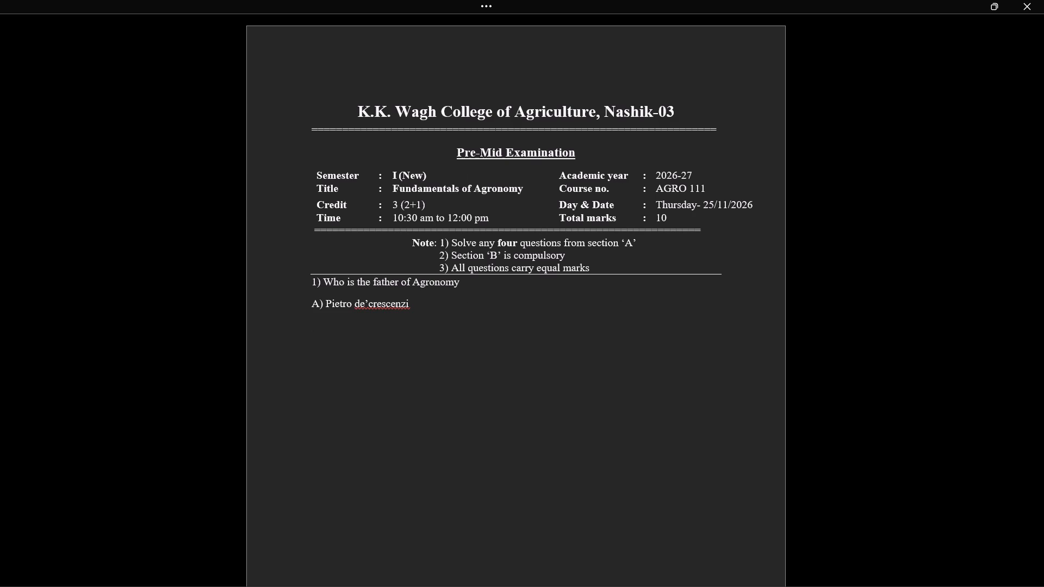
pyautogui.hotkey('ctrl', 'c')
pyautogui.press('Return')
pyautogui.press('BackSpace')
pyautogui.hotkey('ctrl', 'c')
pyautogui.hotkey('shift', 'c')
pyautogui.write(')')
pyautogui.press('space')
# Enter "M.S Swaminathan" as the name for option C, followed by a space.
pyautogui.hotkey('shift', 'm')
pyautogui.press('.')
pyautogui.write('S')
pyautogui.press('space')
pyautogui.write('swa')
pyautogui.write('mii')
pyautogui.press('BackSpace')
pyautogui.write('nathan')
pyautogui.press('space')
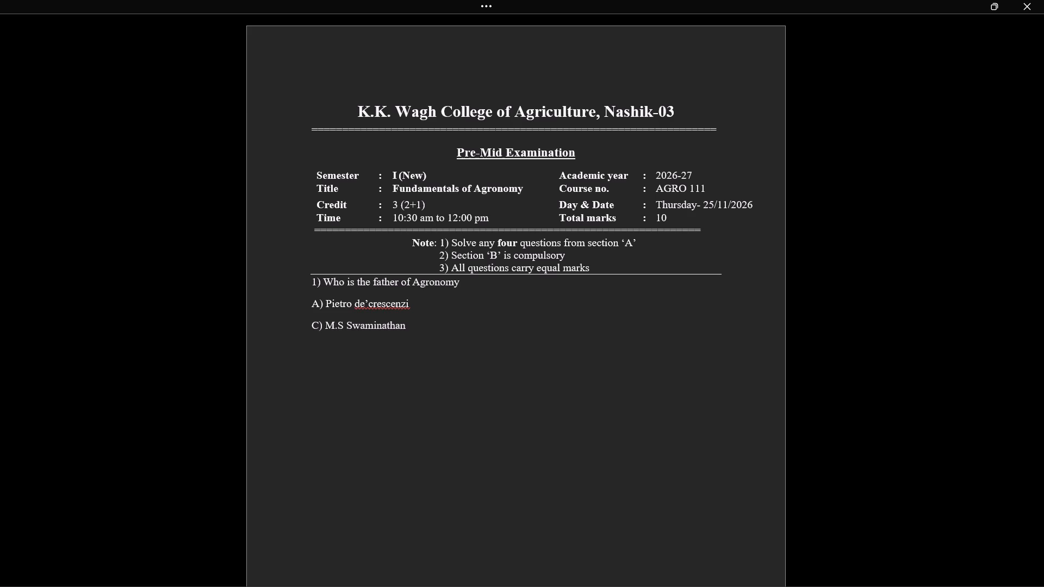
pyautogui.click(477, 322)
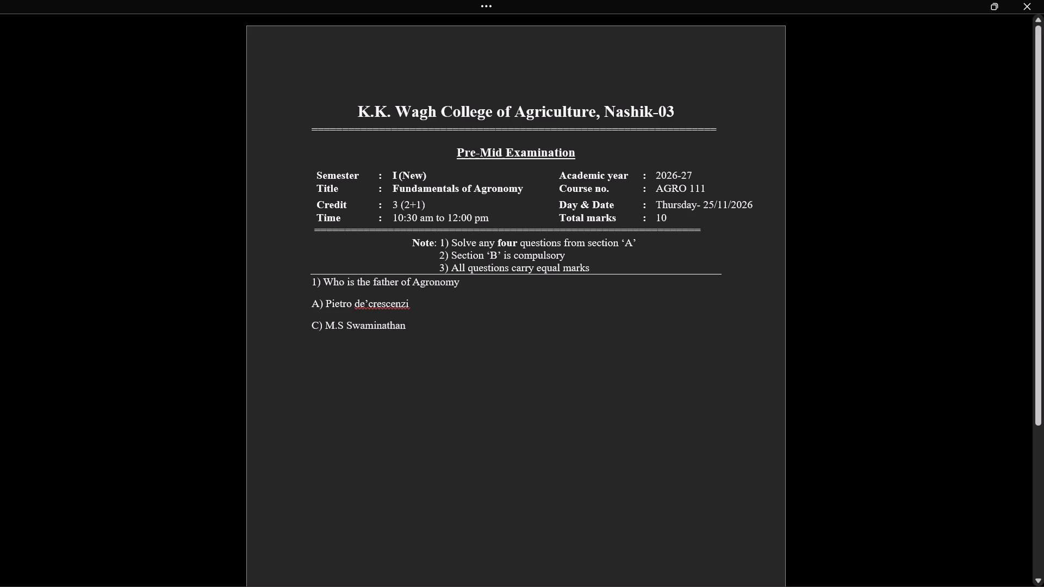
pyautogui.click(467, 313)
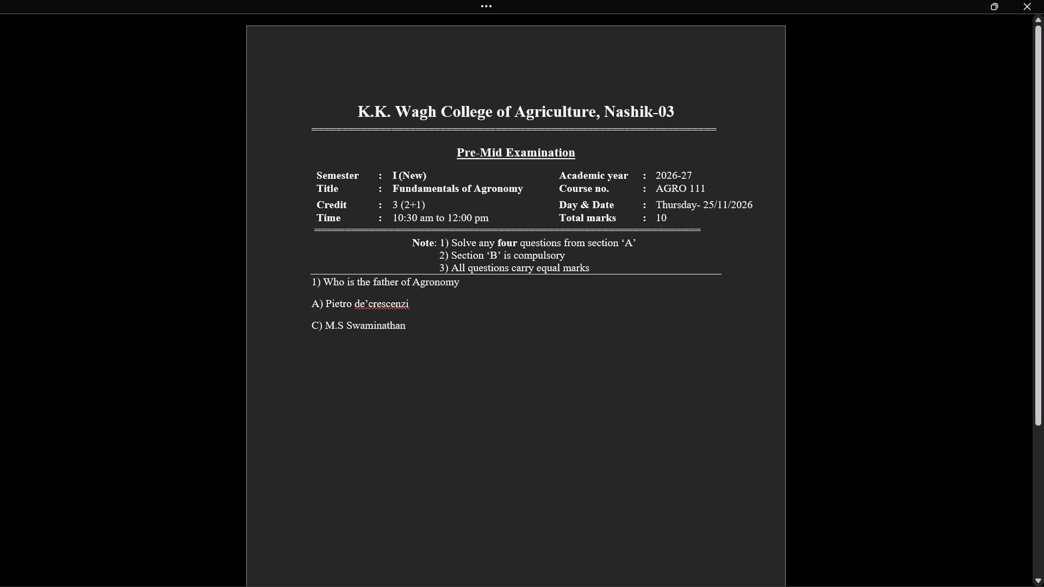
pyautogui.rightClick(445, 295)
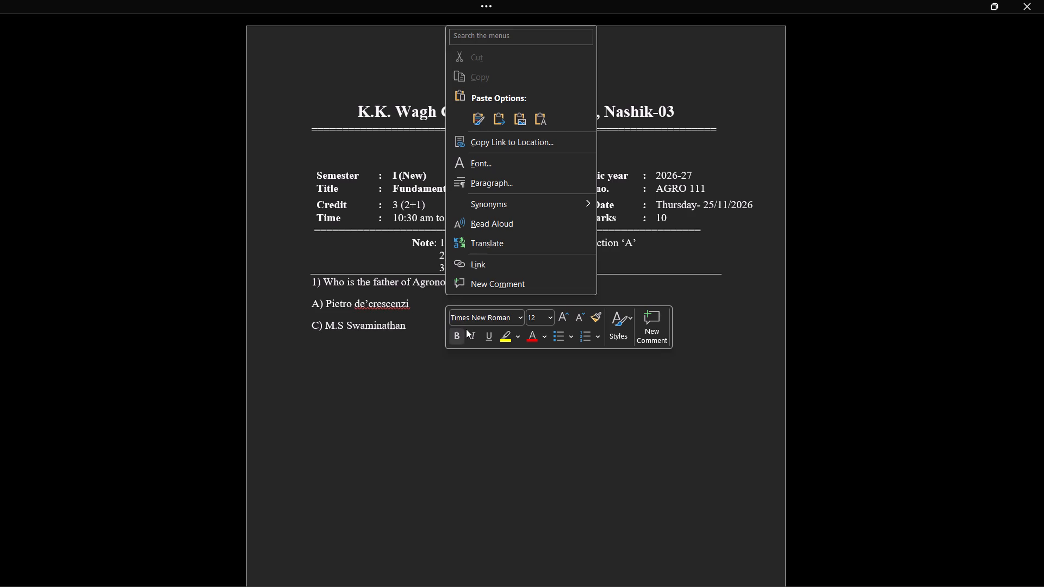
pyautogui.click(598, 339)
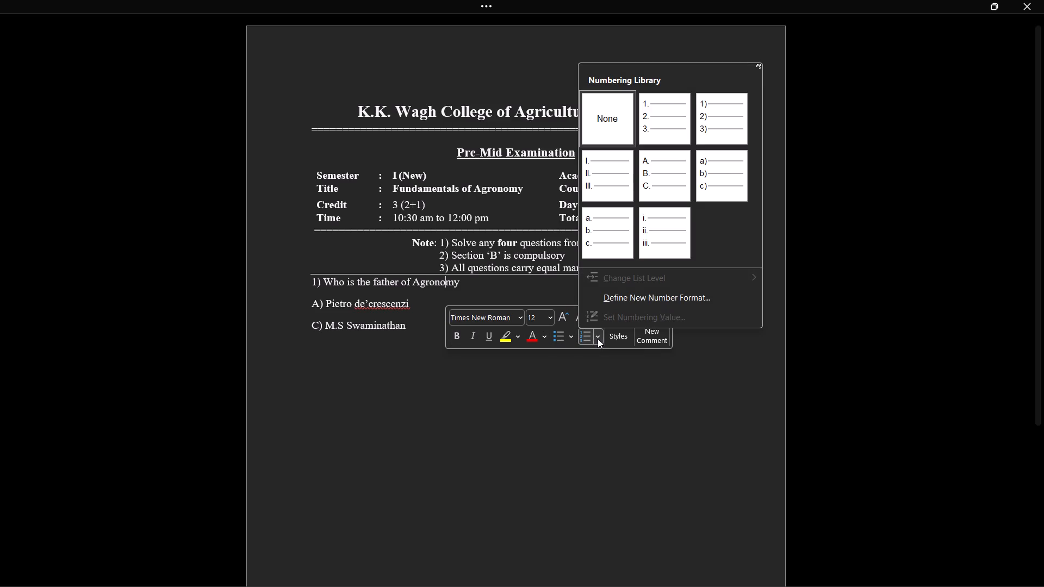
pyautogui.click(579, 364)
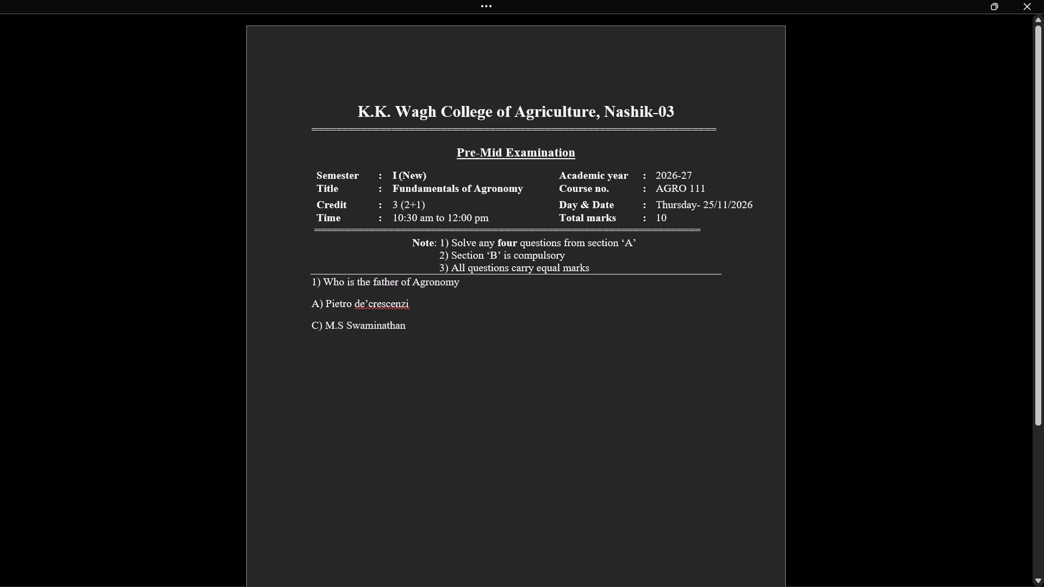
# Add two dots ".." at the end of the first question, after "Agronomy".
pyautogui.moveTo(434, 299); pyautogui.dragTo(462, 293)
pyautogui.click(462, 293)
pyautogui.write('..')
# Insert a wide gap of spaces after option A and start option B on the same line with "B)" and a space.
pyautogui.rightClick(422, 302)
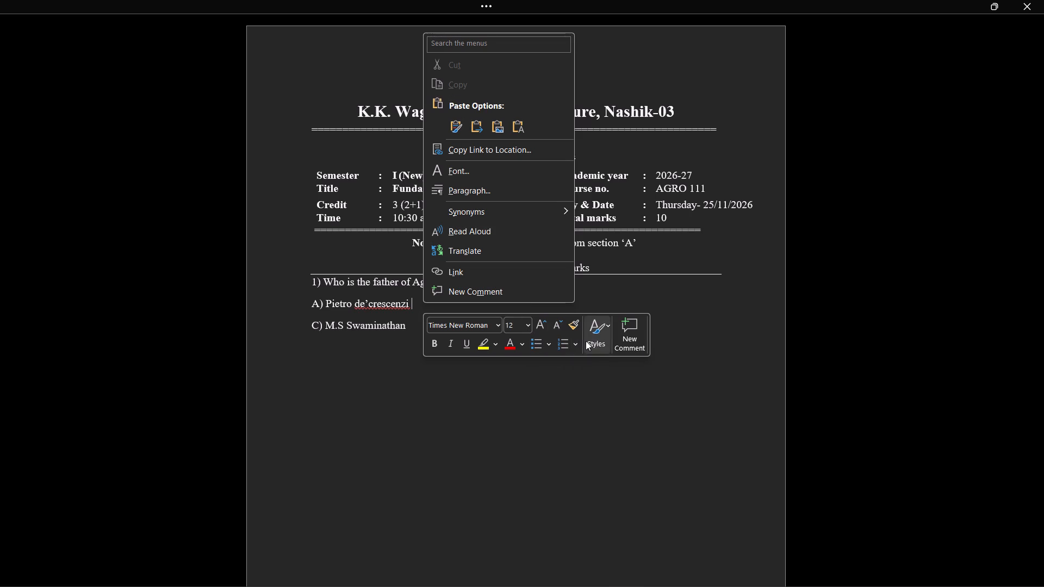
pyautogui.doubleClick(657, 305)
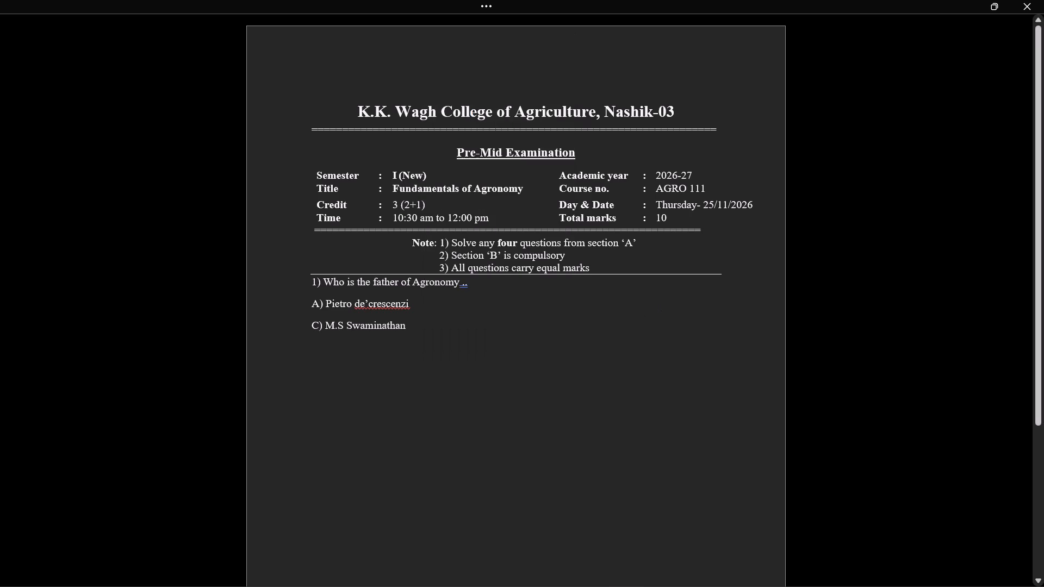
pyautogui.press('space')
pyautogui.press('space')
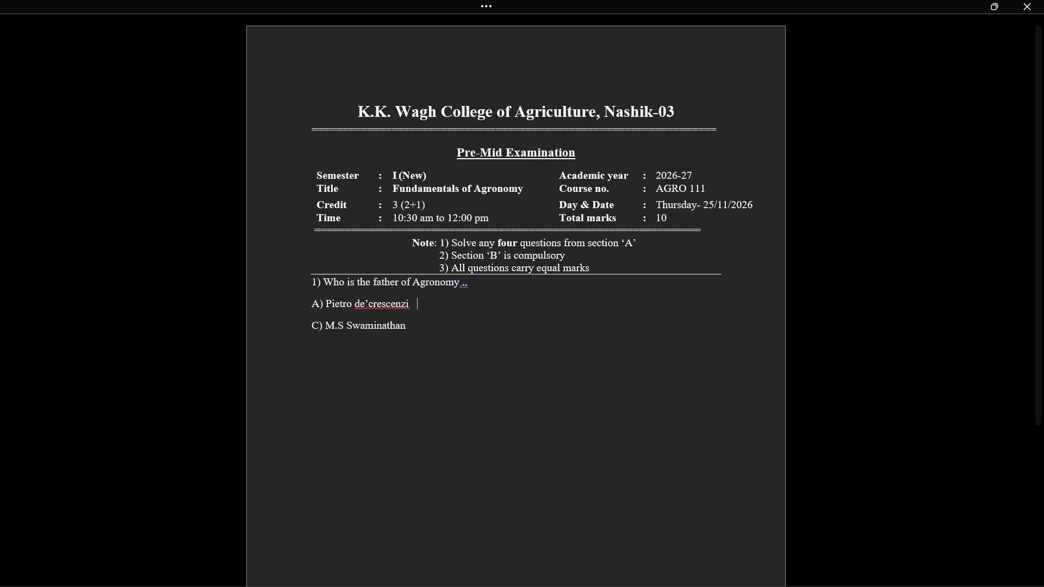
pyautogui.press('space')
pyautogui.press('space')
pyautogui.press('space')
pyautogui.press('space')
pyautogui.press('space')
pyautogui.press('space')
pyautogui.press('space')
pyautogui.press('space')
pyautogui.hotkey('shift', 'b')
pyautogui.write(')')
pyautogui.press('space')
# Enter "J.B Boussingault" as the name for option B.
pyautogui.hotkey('shift', 'j')
pyautogui.write('>B')
pyautogui.press('BackSpace')
pyautogui.press('BackSpace')
pyautogui.press('.')
pyautogui.write('B')
pyautogui.press('space')
pyautogui.write('Bo')
pyautogui.press('u')
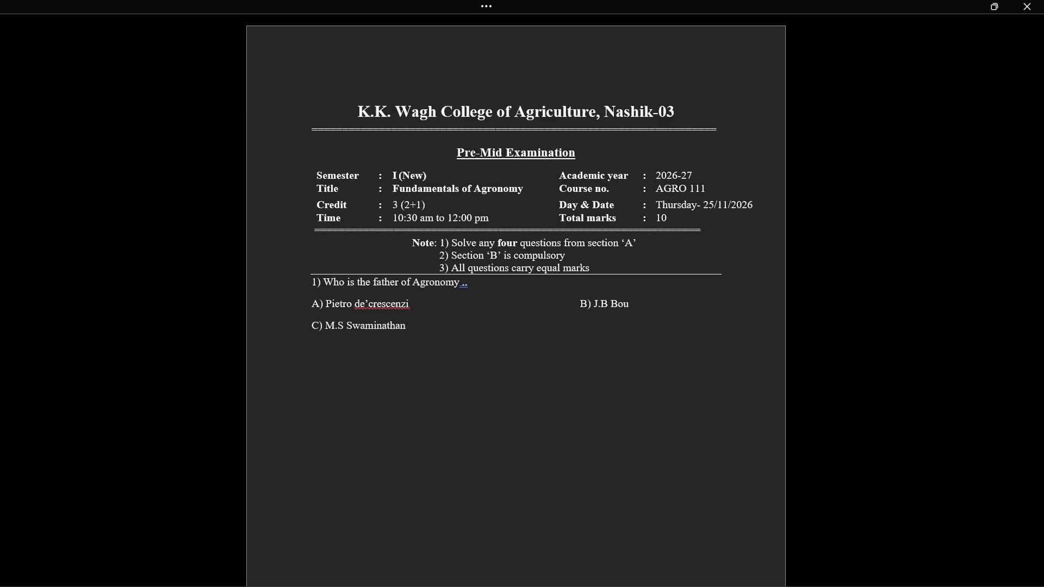
pyautogui.write('ss')
pyautogui.write('in')
pyautogui.write('ga')
pyautogui.write('ult')
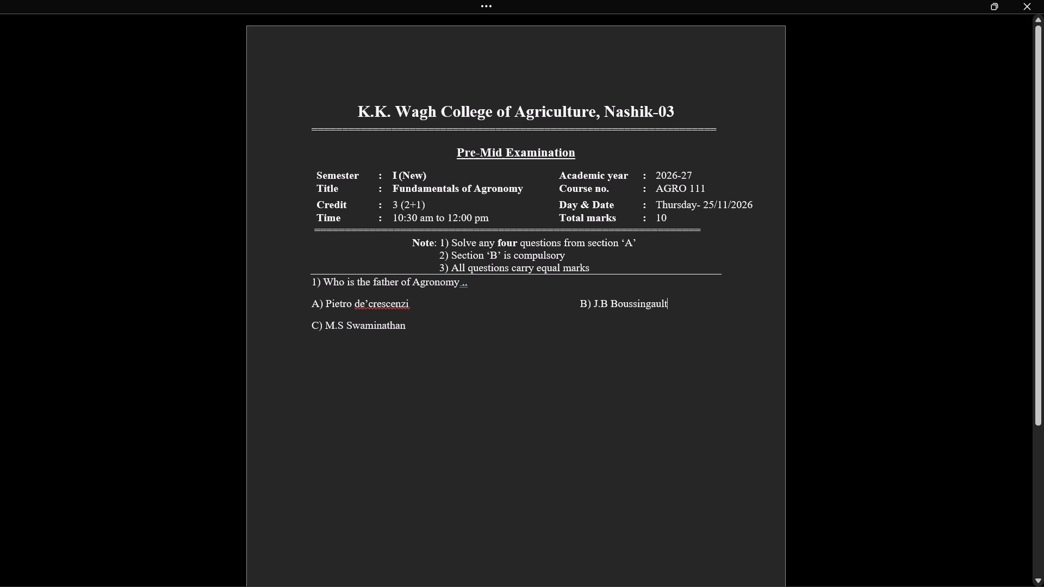
# Insert a wide gap of spaces after option C and add a second "C)" label on the same line, beneath option B.
pyautogui.click(578, 326)
pyautogui.tripleClick(584, 327)
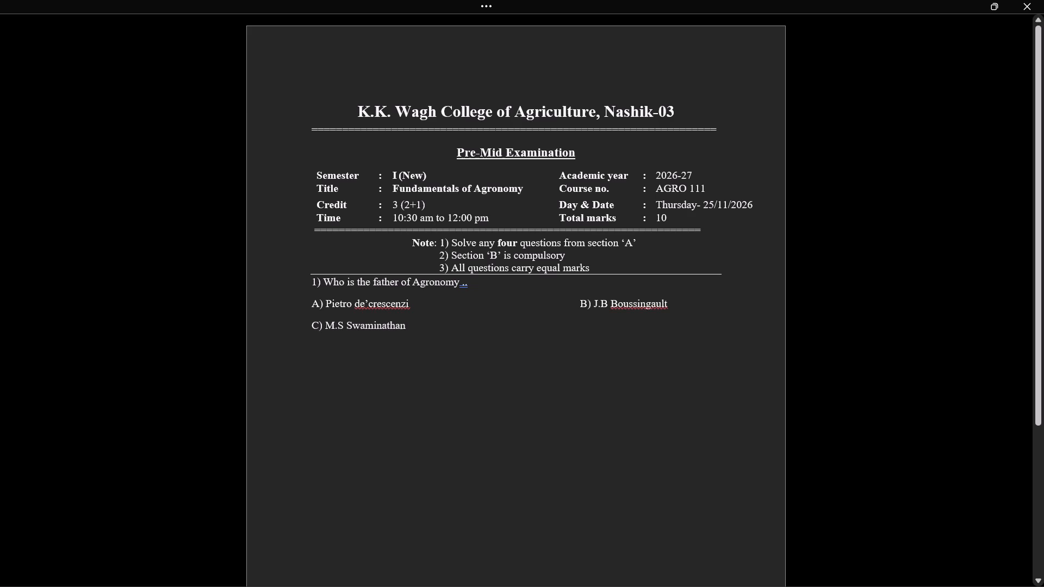
pyautogui.click(584, 327)
pyautogui.press('space')
pyautogui.press('space')
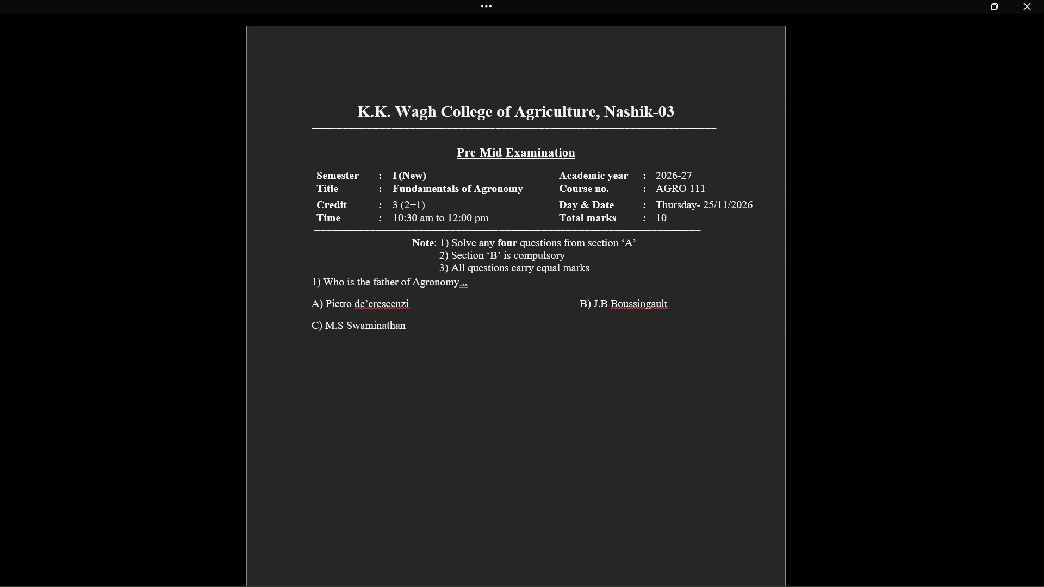
pyautogui.press('space')
pyautogui.press('space')
pyautogui.press('space')
pyautogui.press('space')
pyautogui.press('space')
pyautogui.press('space')
pyautogui.press('space')
pyautogui.press('space')
pyautogui.press('space')
pyautogui.press('space')
pyautogui.press('space')
pyautogui.press('space')
pyautogui.press('space')
pyautogui.press('space')
pyautogui.press('space')
pyautogui.hotkey('shift', 'c')
pyautogui.hotkey('shift', ')')
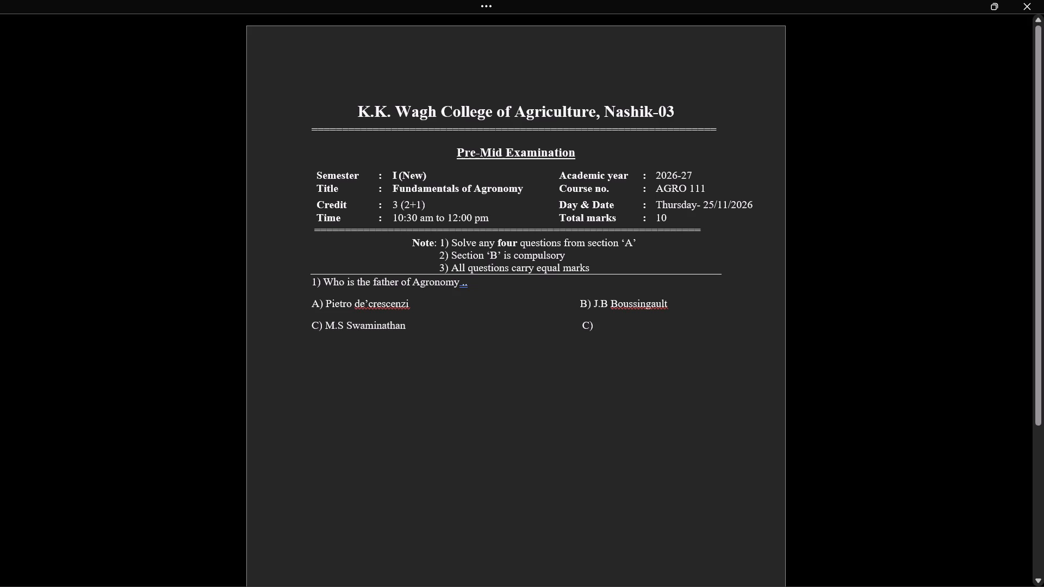
# Remove one space before the new label to align it with option B and change it to "D)" followed by a space.
pyautogui.click(581, 325)
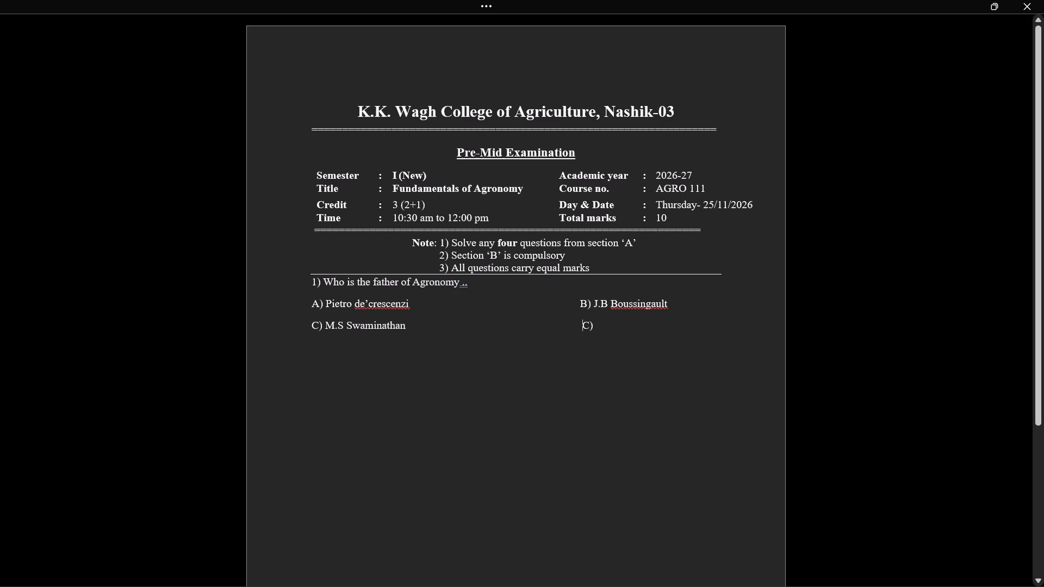
pyautogui.press('BackSpace')
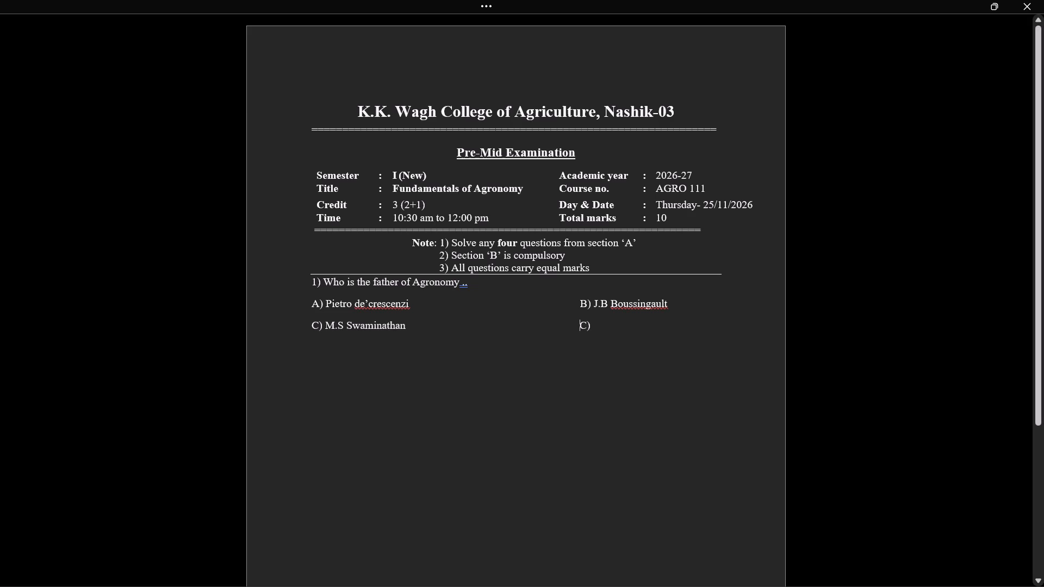
pyautogui.click(586, 323)
pyautogui.press('BackSpace')
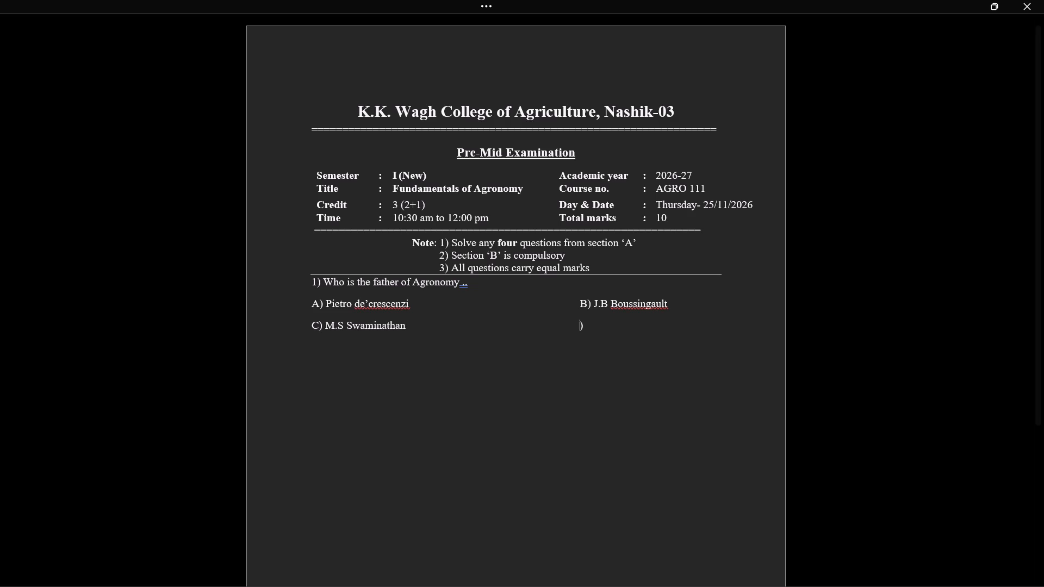
pyautogui.hotkey('shift', 'd')
pyautogui.click(611, 327)
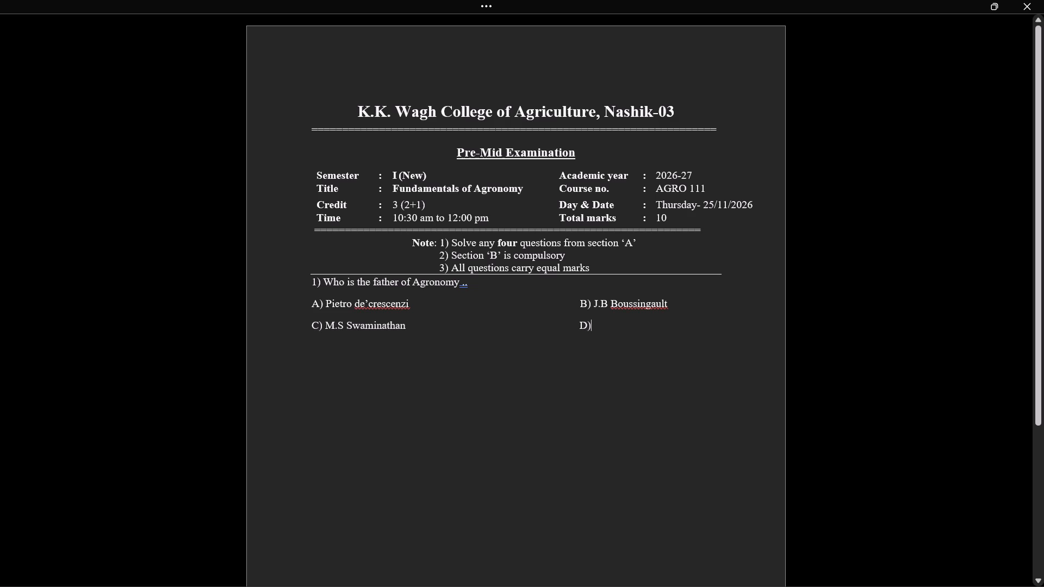
pyautogui.click(604, 327)
pyautogui.press('space')
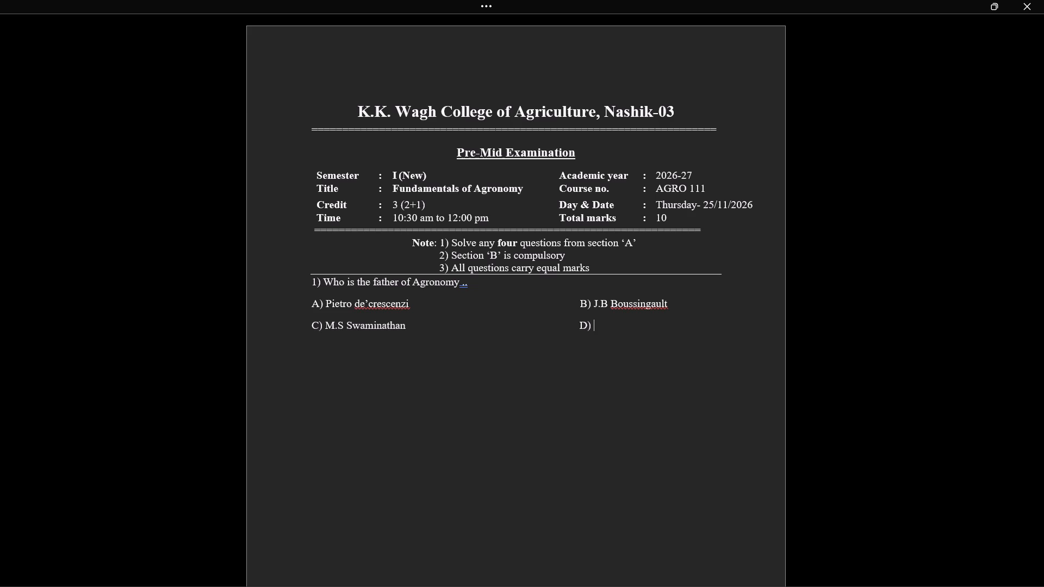
# Enter "Norman" as the name for option D.
pyautogui.write('Nor')
pyautogui.write('man')
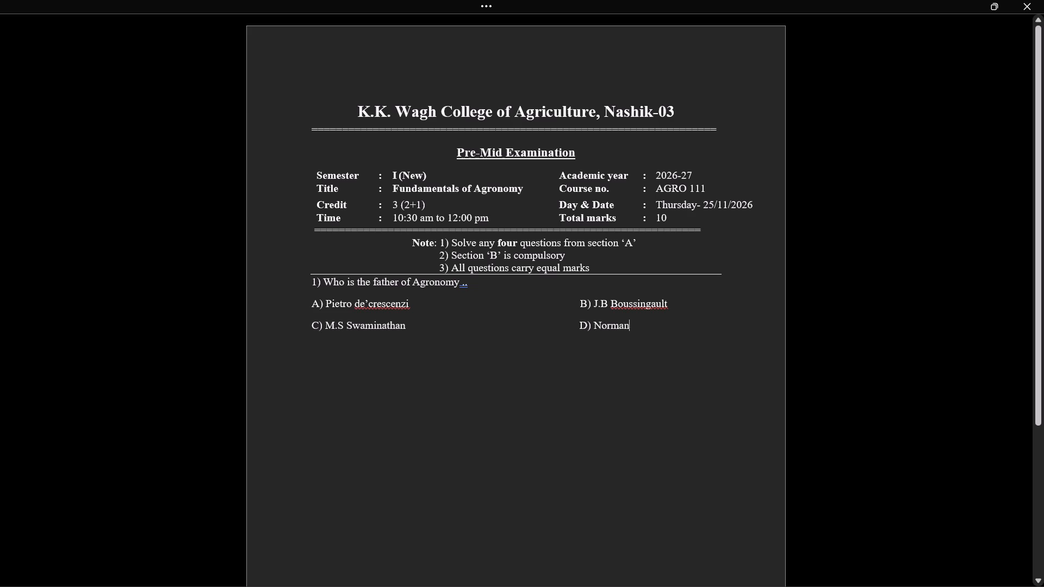
# Start the second question on a new line below options C and D with the number "2)".
pyautogui.click(346, 360)
pyautogui.click(322, 356)
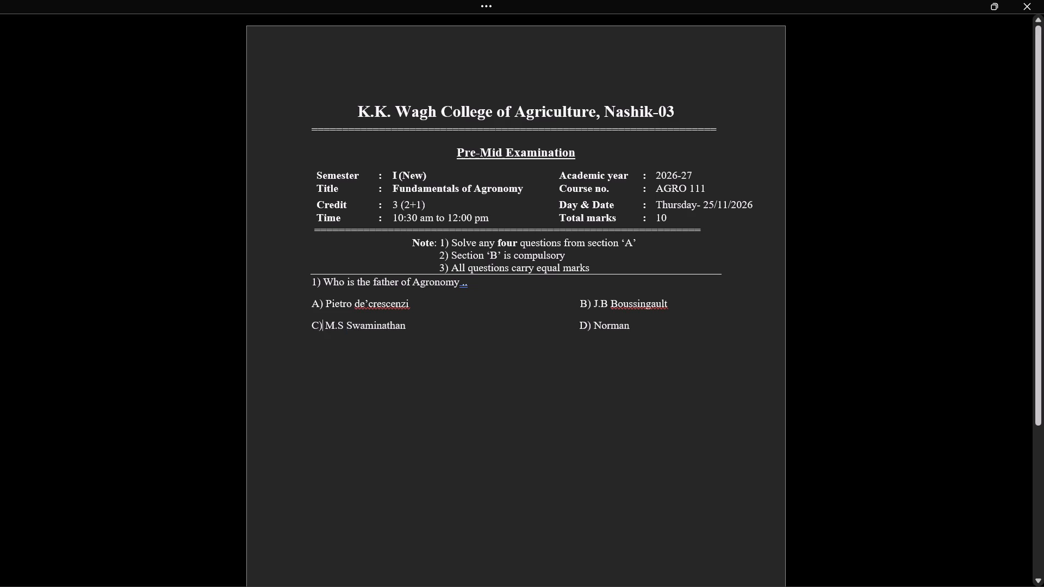
pyautogui.click(316, 352)
pyautogui.click(294, 349)
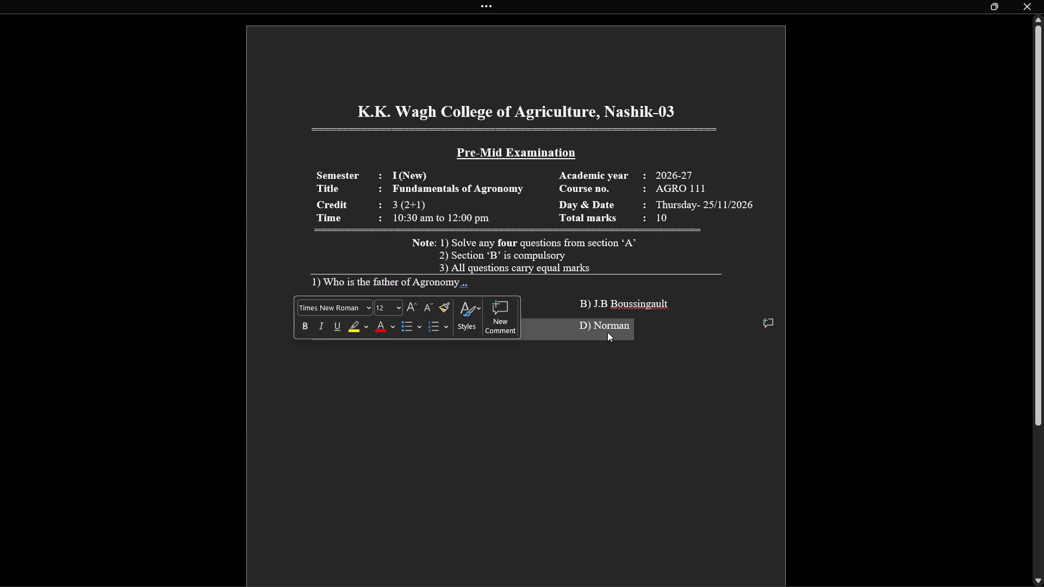
pyautogui.click(639, 328)
pyautogui.press('Return')
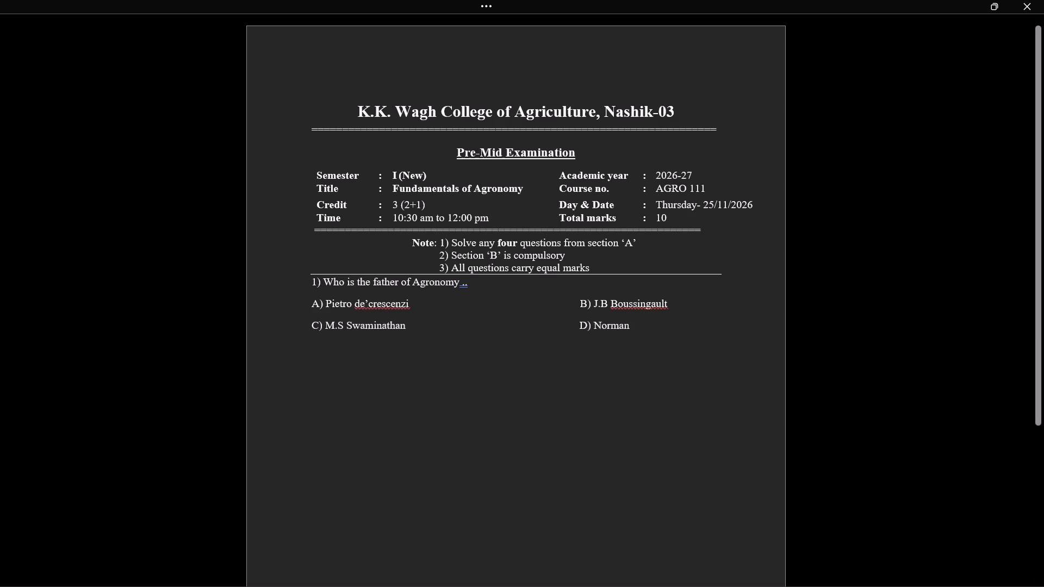
pyautogui.hotkey('shift', '@')
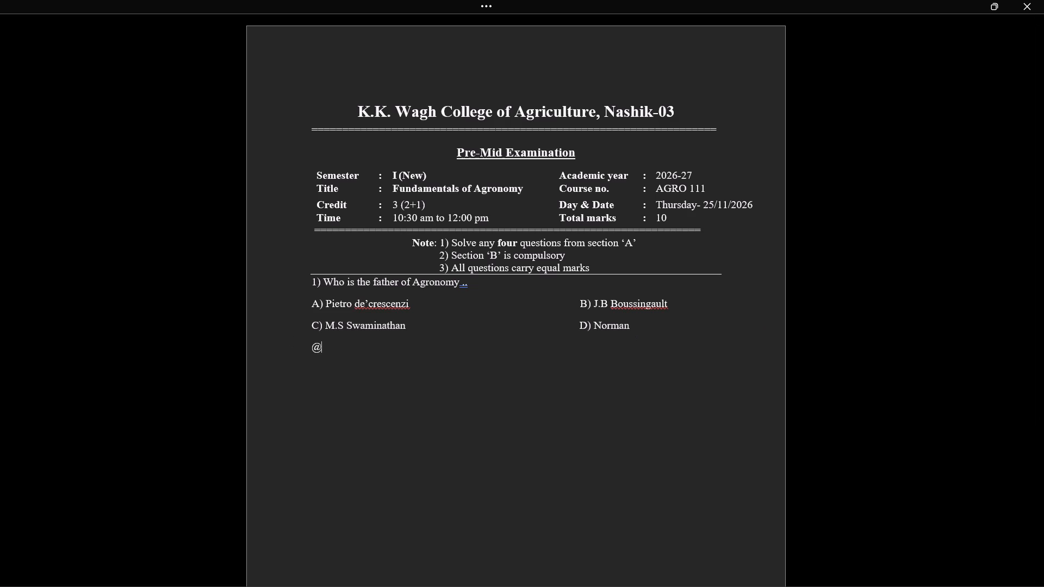
pyautogui.press('BackSpace')
pyautogui.press('2')
pyautogui.hotkey('shift', ')')
pyautogui.click(329, 353)
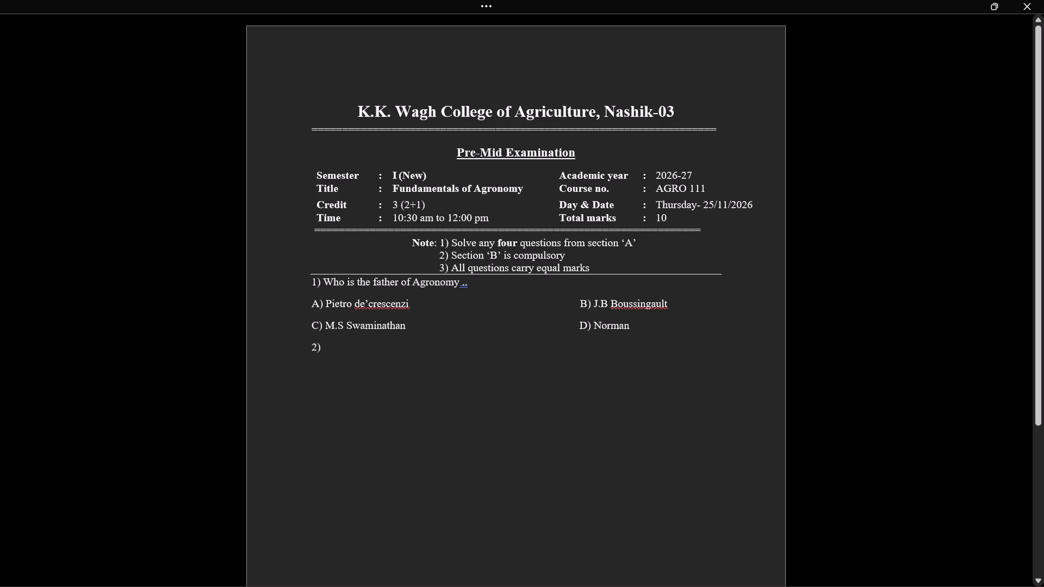
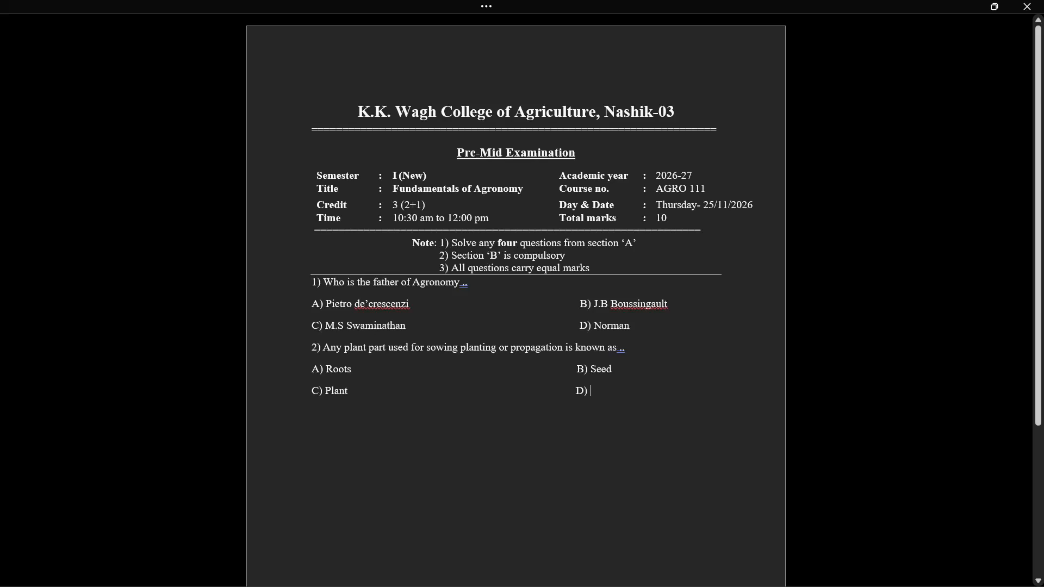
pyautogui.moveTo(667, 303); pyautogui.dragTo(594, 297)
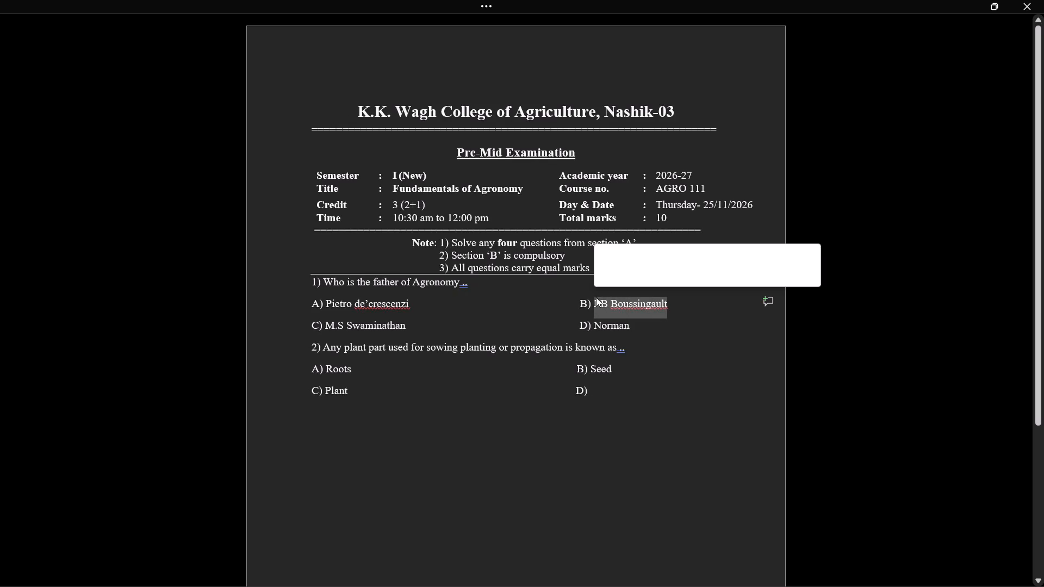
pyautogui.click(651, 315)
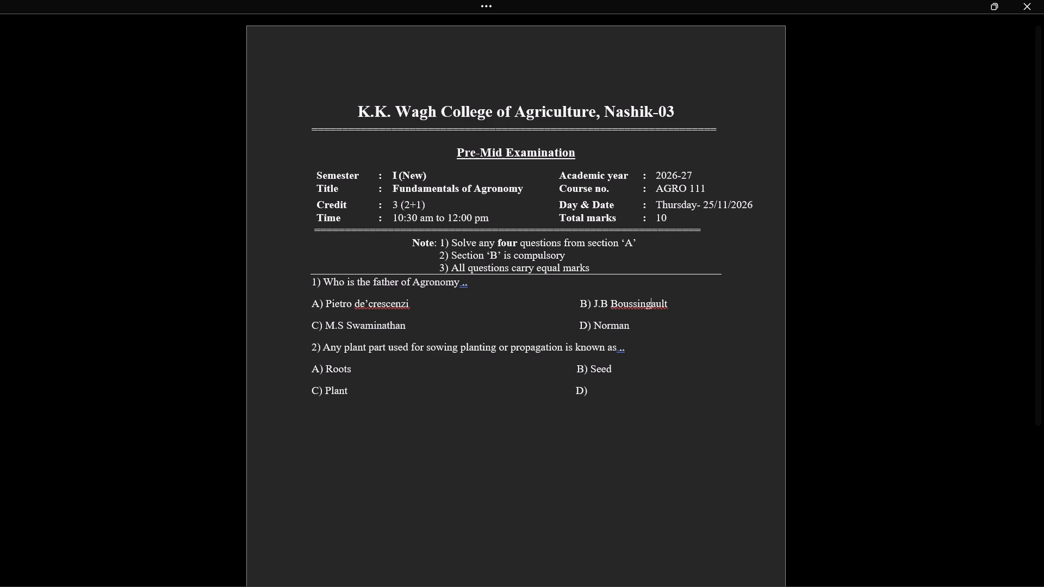
# Enter "Grain" as option D of the second question.
pyautogui.click(594, 395)
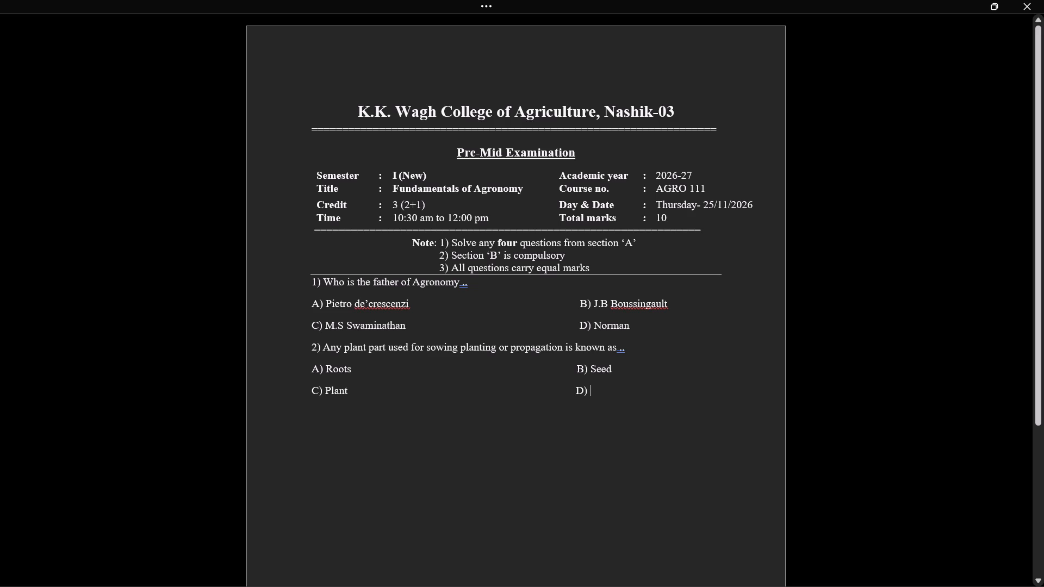
pyautogui.write('Gr')
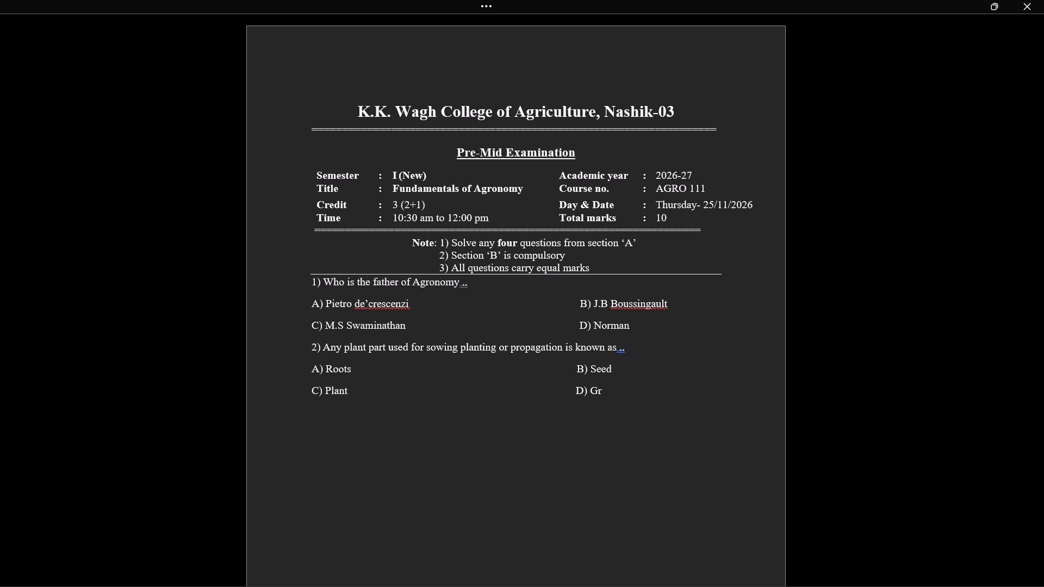
pyautogui.write('ain')
# Start the third question on a new line below options C and D with the number "3)".
pyautogui.click(312, 410)
pyautogui.doubleClick(312, 410)
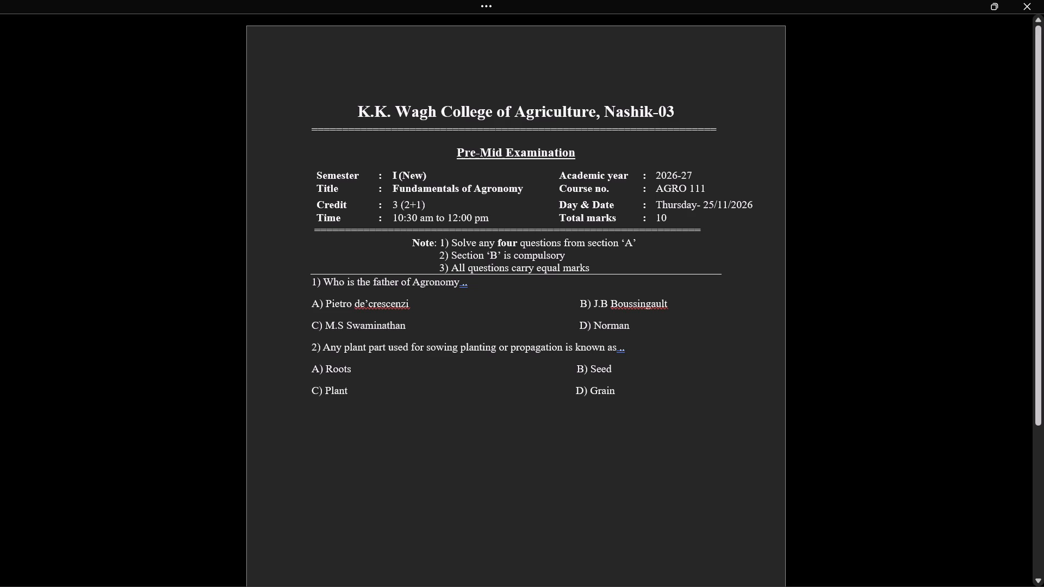
pyautogui.doubleClick(312, 410)
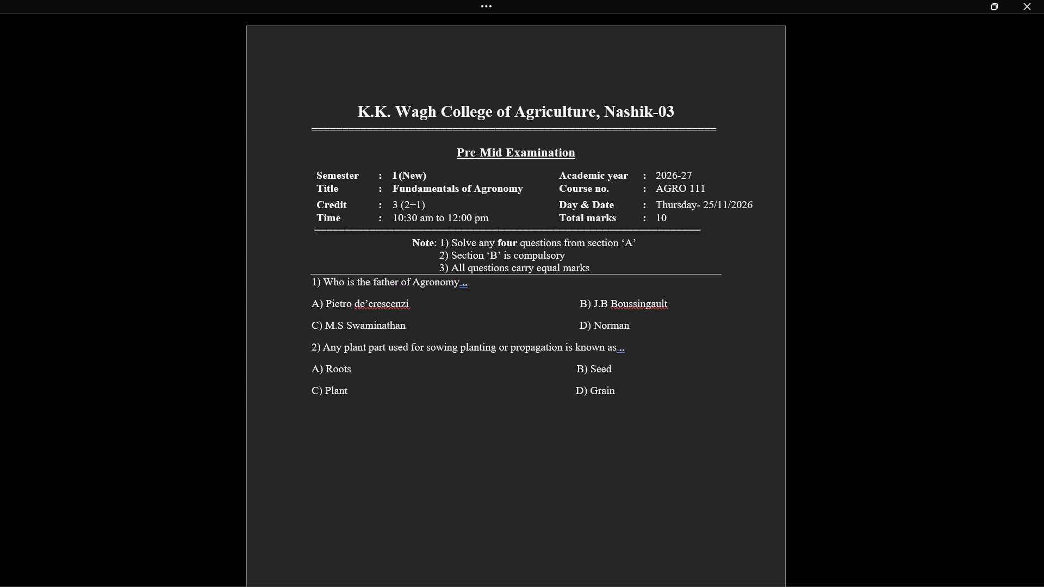
pyautogui.hotkey('shift', '#')
pyautogui.press('BackSpace')
pyautogui.moveTo(772, 441); pyautogui.dragTo(777, 444)
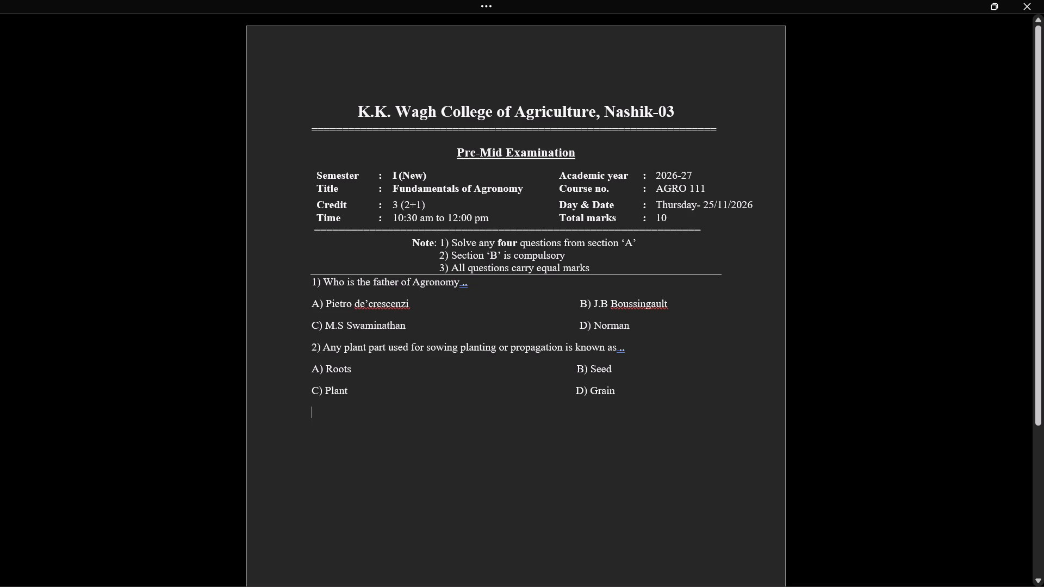
pyautogui.moveTo(777, 444); pyautogui.dragTo(790, 448)
pyautogui.click(790, 448)
pyautogui.hotkey('shift', '#')
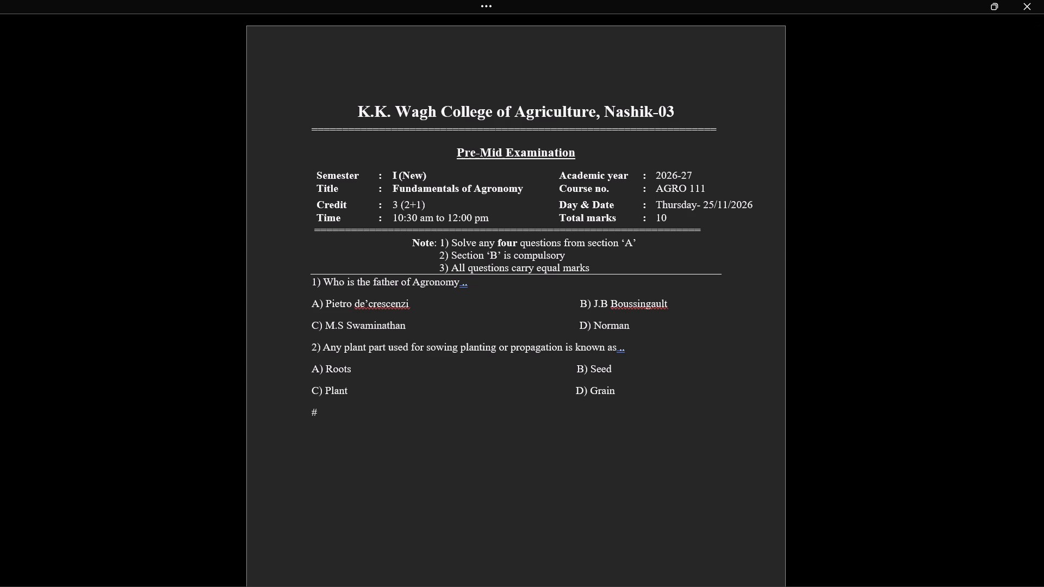
pyautogui.press('BackSpace')
pyautogui.press('3')
pyautogui.hotkey('shift', ')')
pyautogui.click(335, 404)
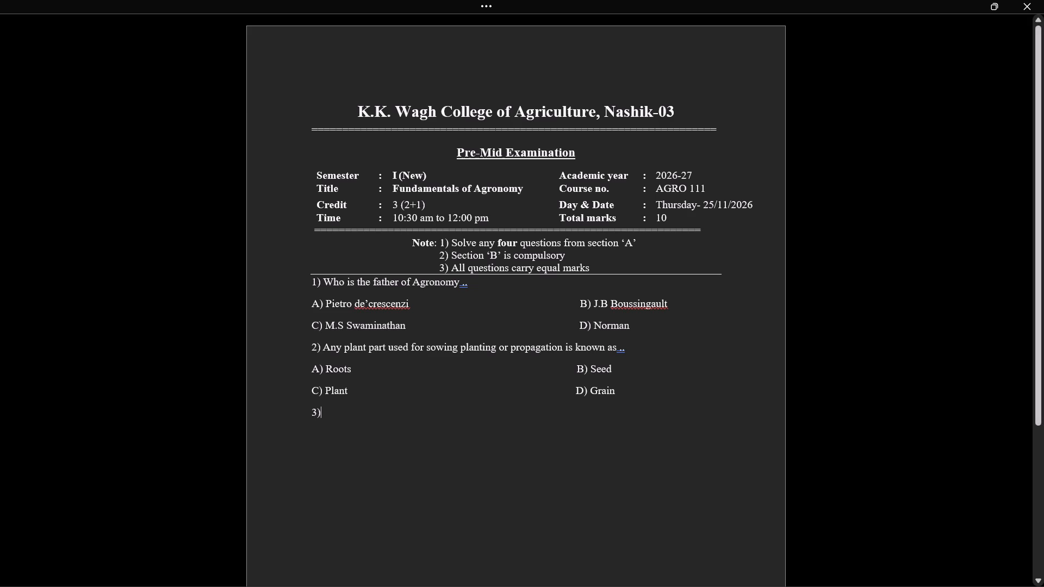
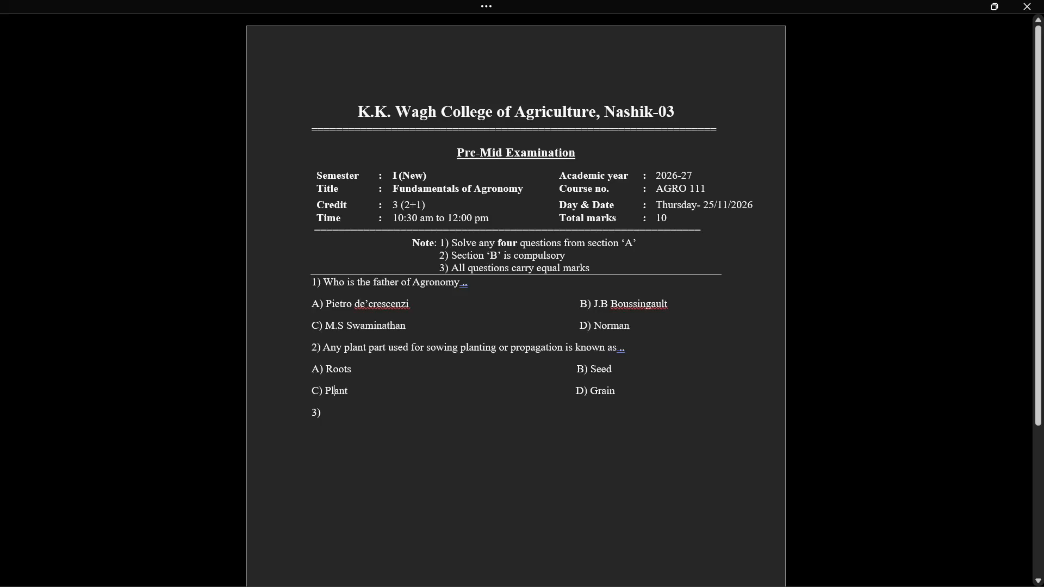
# Write the third question's text after its number as "Term agriculture is derived from".
pyautogui.click(325, 409)
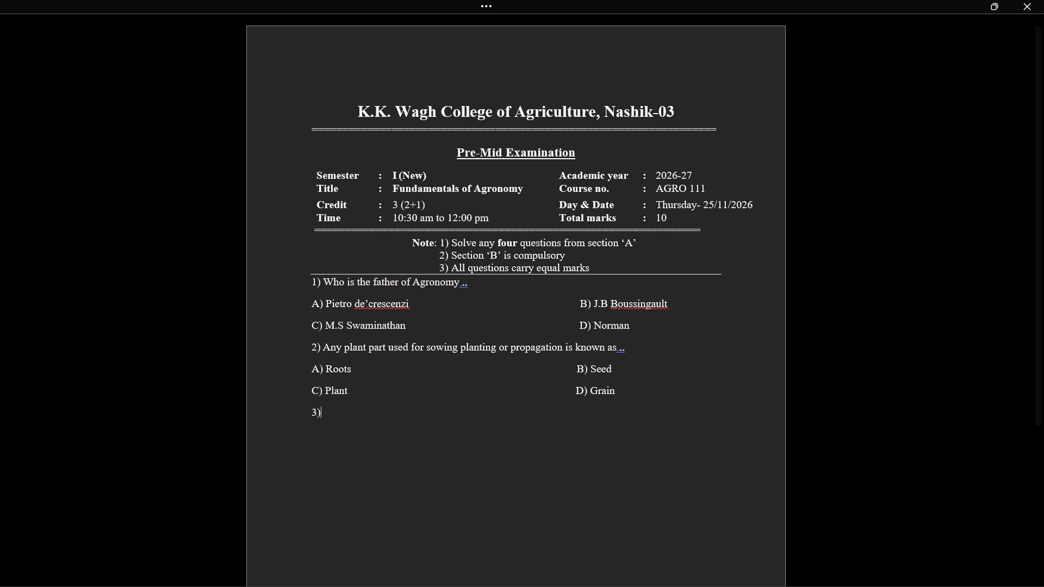
pyautogui.press('space')
pyautogui.write('Terms')
pyautogui.press('space')
pyautogui.press('BackSpace')
pyautogui.press('BackSpace')
pyautogui.press('space')
pyautogui.write('agri')
pyautogui.write('culture')
pyautogui.press('space')
pyautogui.write('is d')
pyautogui.write('erived')
pyautogui.press('space')
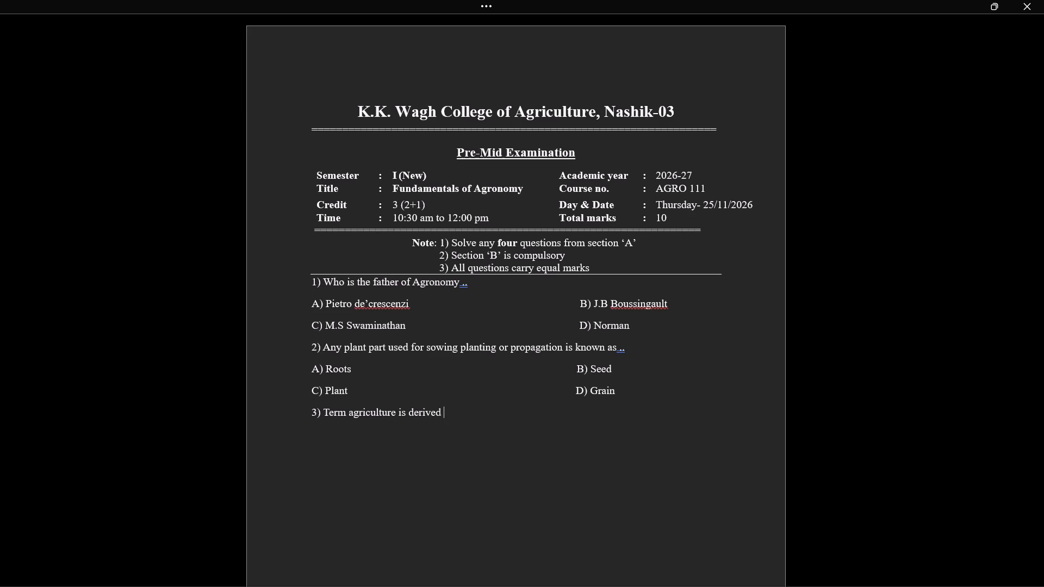
pyautogui.write('from')
pyautogui.press('space')
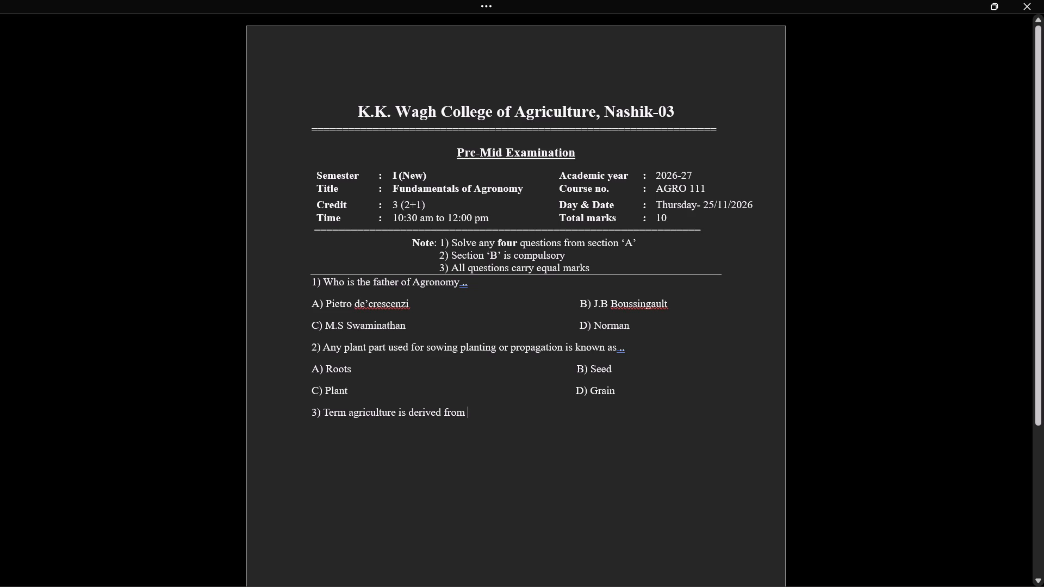
# Add option "A) Latin" on a new line below the third question.
pyautogui.click(315, 427)
pyautogui.click(315, 427)
pyautogui.click(322, 431)
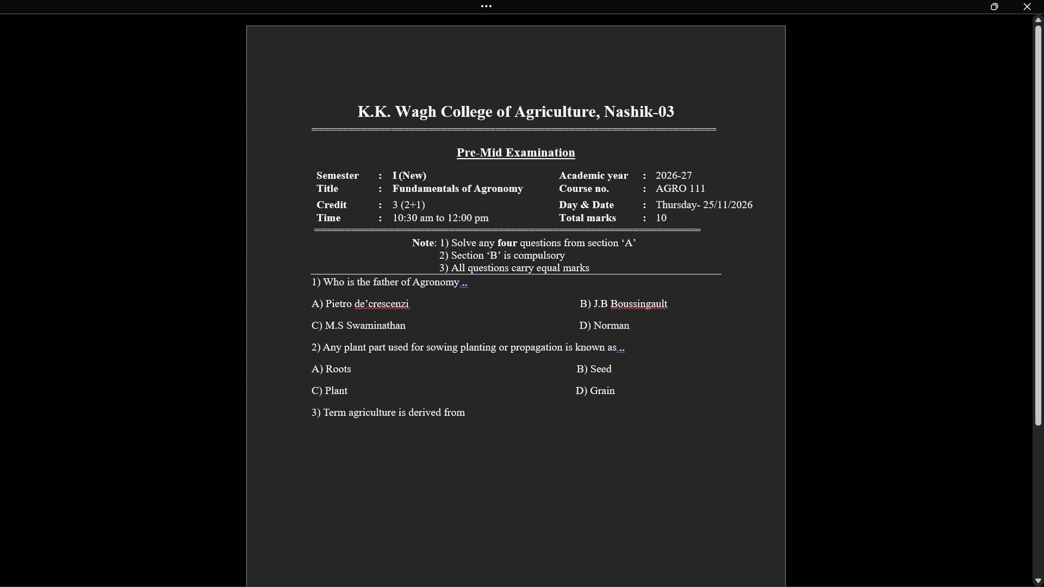
pyautogui.doubleClick(322, 431)
pyautogui.hotkey('shift', 'a')
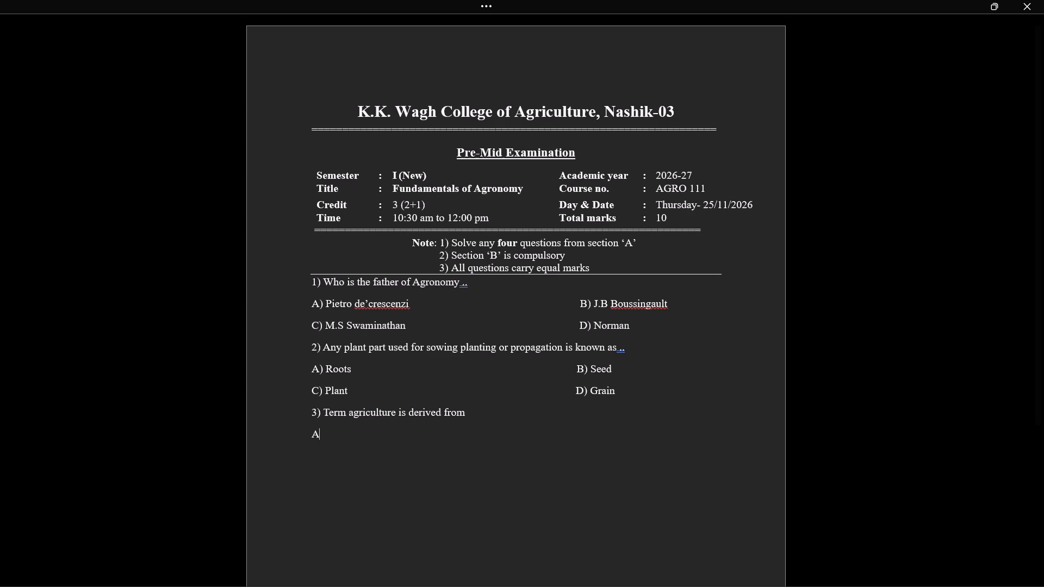
pyautogui.write(')')
pyautogui.press('space')
pyautogui.write('Latin')
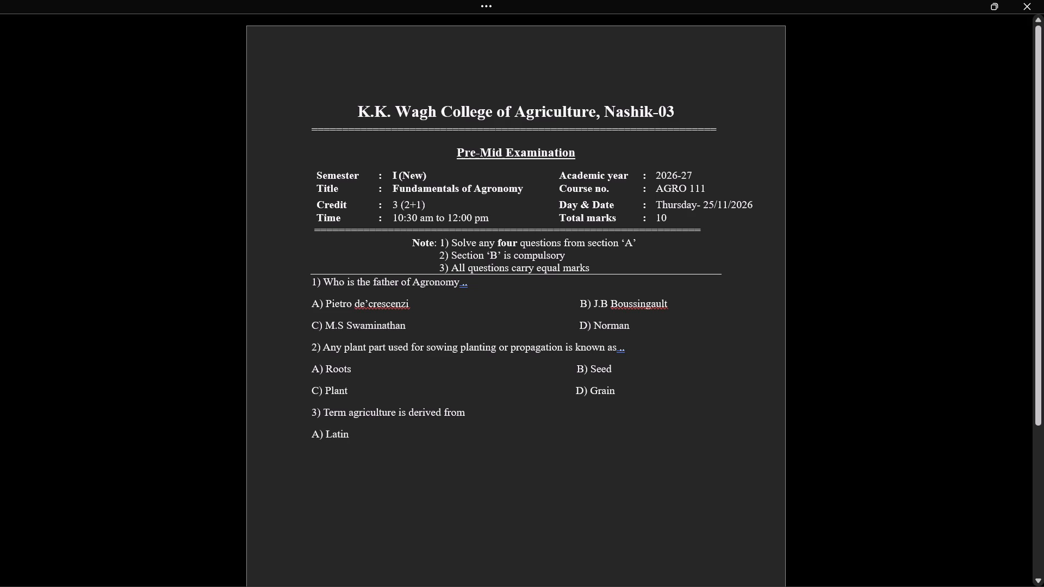
# Add option "B) German" on the same line as option A, aligned with the second column of options.
pyautogui.click(576, 436)
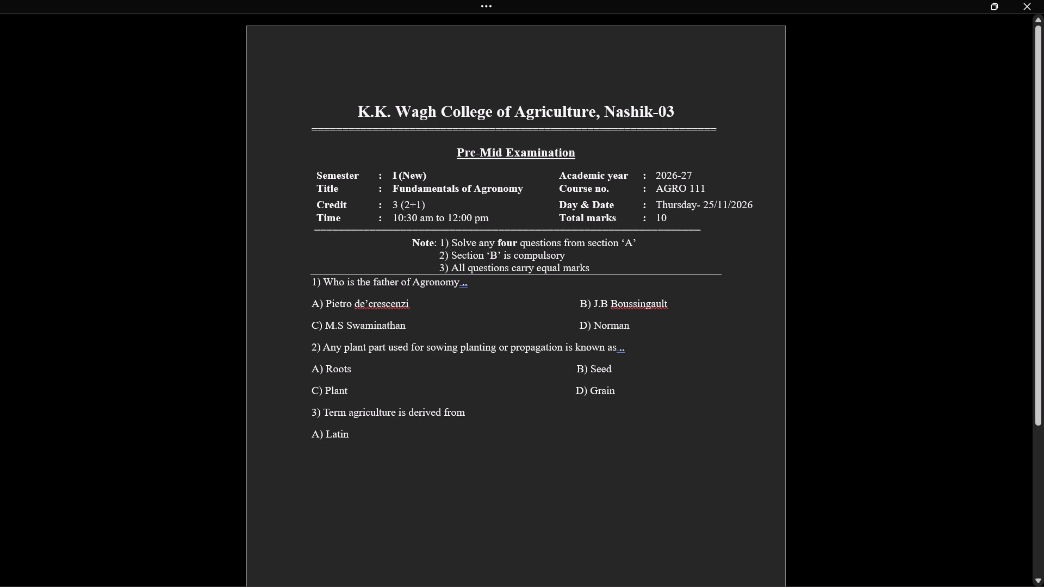
pyautogui.doubleClick(576, 436)
pyautogui.press('b')
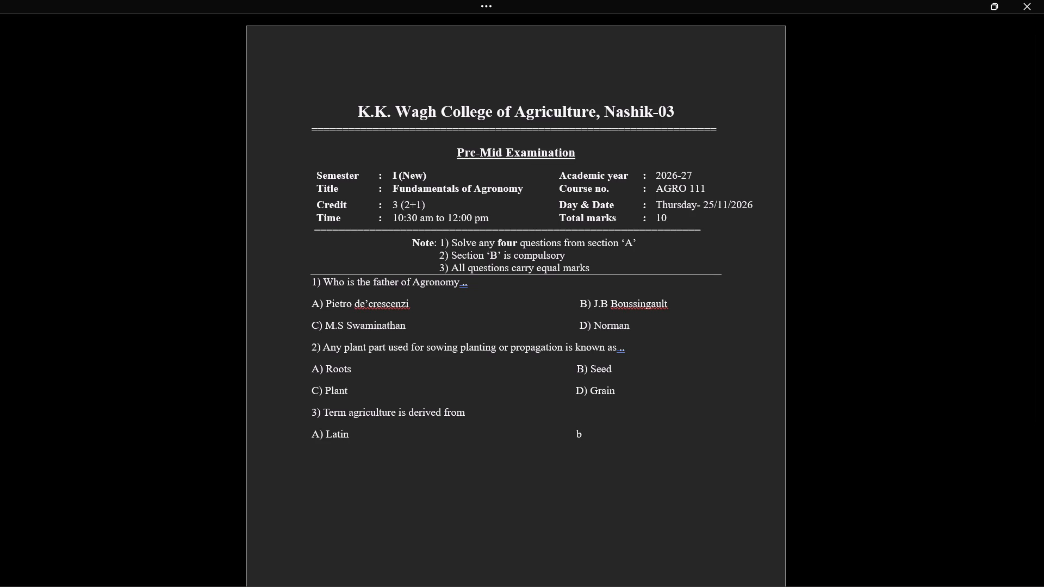
pyautogui.press('BackSpace')
pyautogui.write('B)')
pyautogui.press('space')
pyautogui.write('GErman')
pyautogui.press('BackSpace')
pyautogui.press('BackSpace')
pyautogui.press('BackSpace')
pyautogui.press('BackSpace')
pyautogui.press('BackSpace')
pyautogui.write('er')
pyautogui.write('man')
pyautogui.press('space')
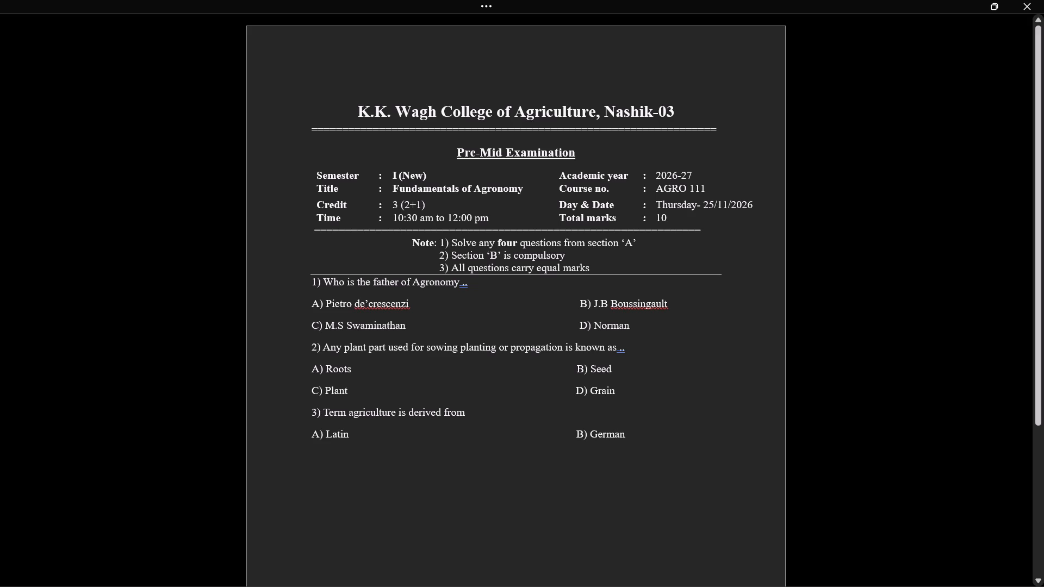
# Add option C of the third question as "C)French" on a new line below option A.
pyautogui.click(311, 456)
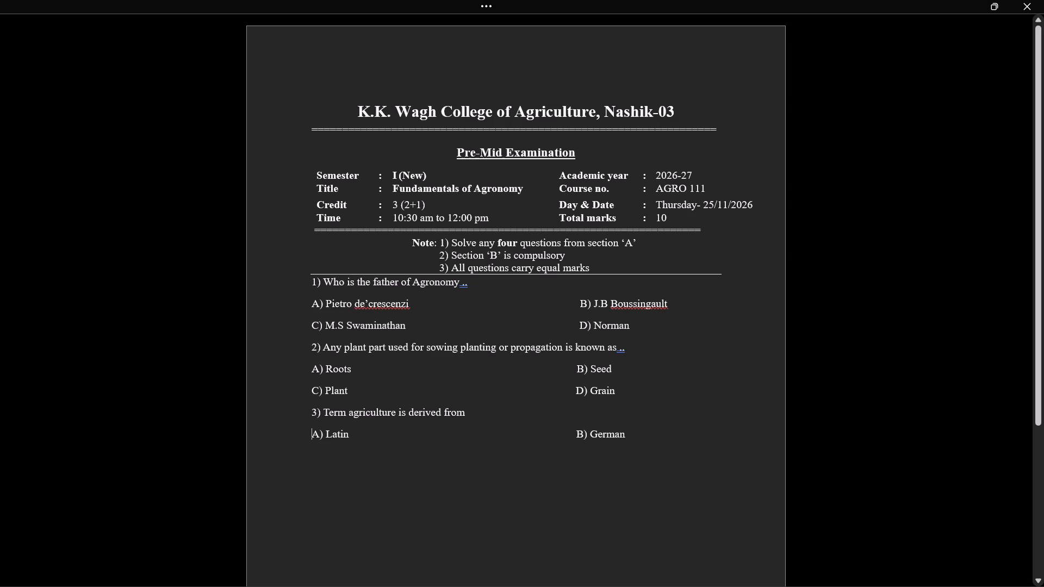
pyautogui.click(316, 453)
pyautogui.click(316, 453)
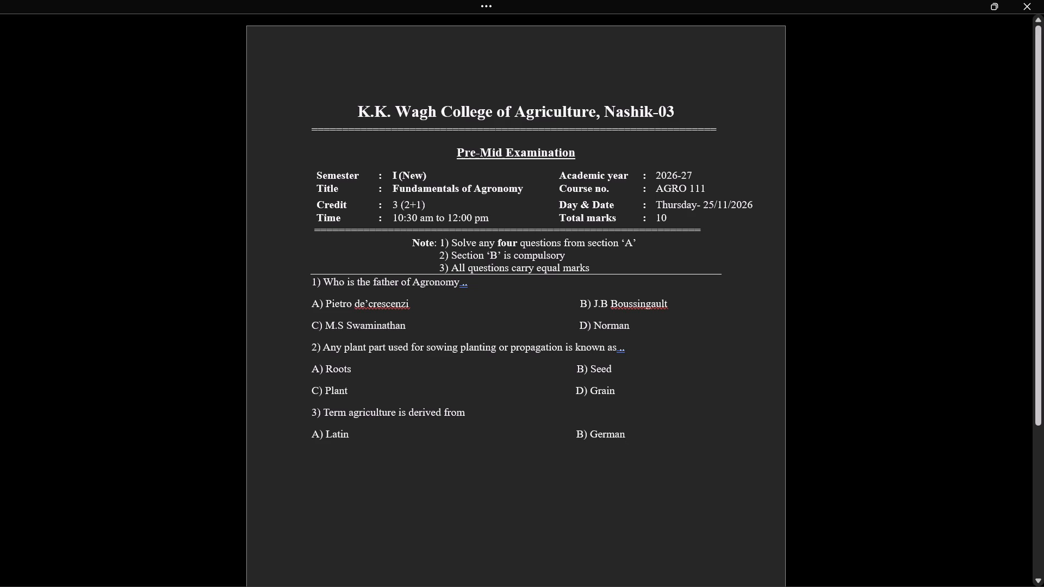
pyautogui.click(318, 453)
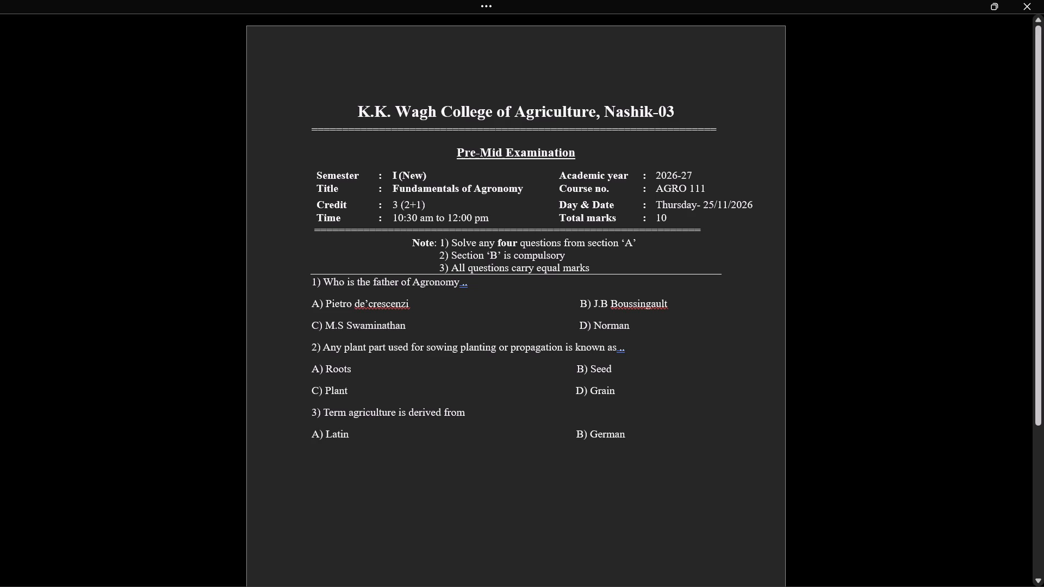
pyautogui.click(316, 452)
pyautogui.click(313, 449)
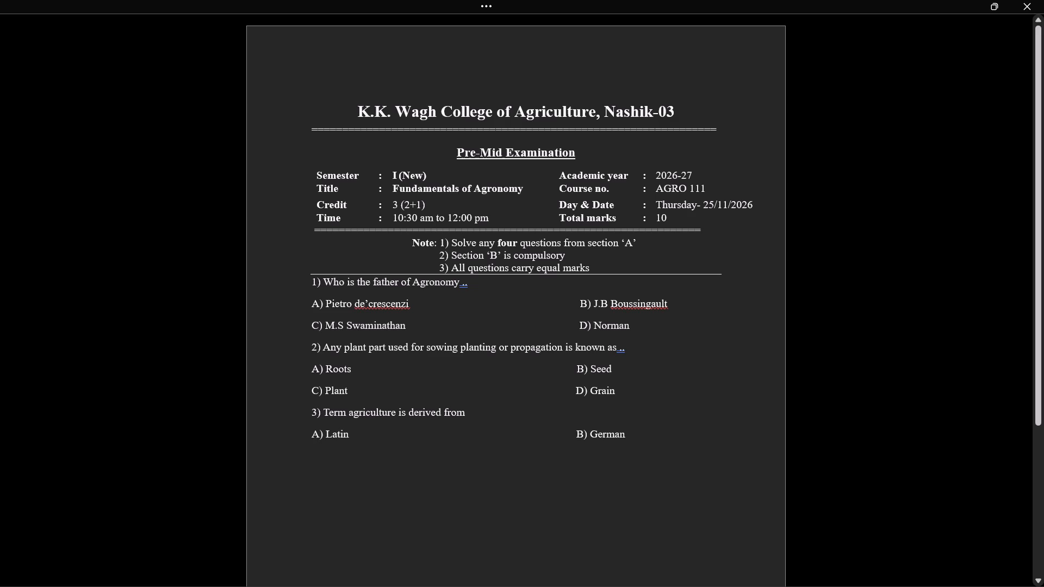
pyautogui.click(322, 455)
pyautogui.doubleClick(317, 448)
pyautogui.click(310, 460)
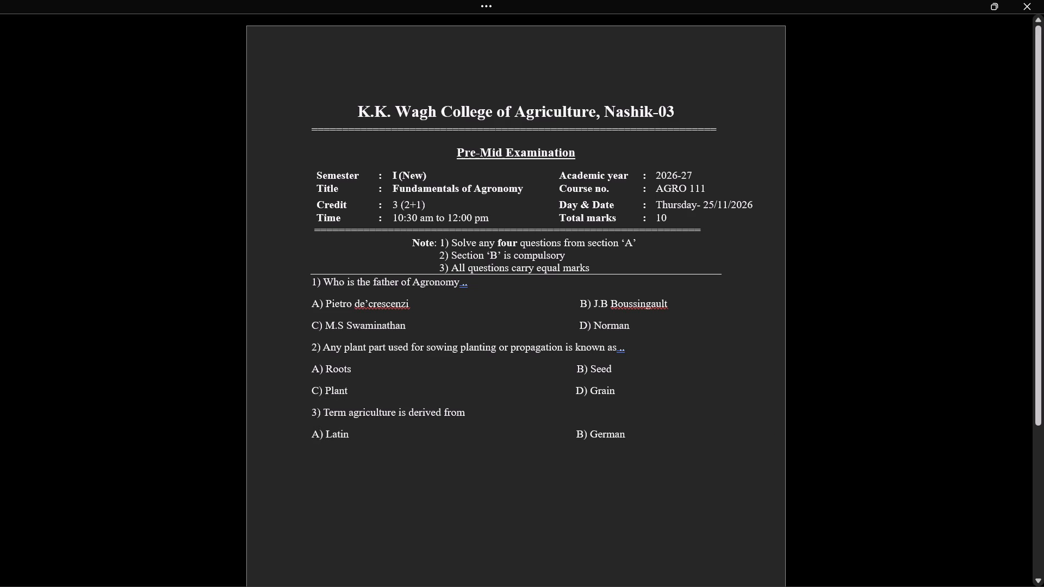
pyautogui.click(355, 441)
pyautogui.click(315, 452)
pyautogui.doubleClick(315, 452)
pyautogui.press('c')
pyautogui.press('BackSpace')
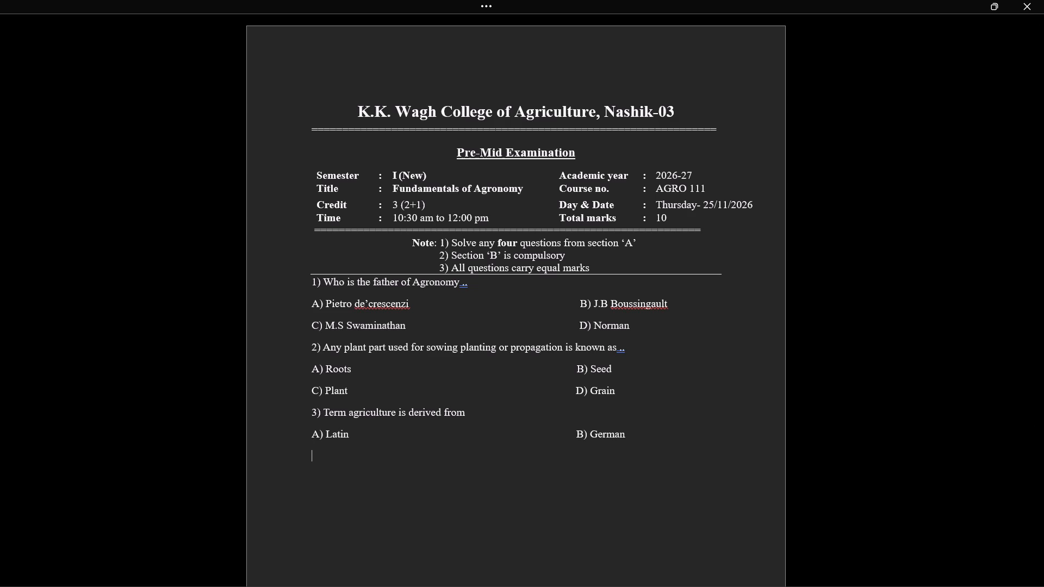
pyautogui.hotkey('shift', 'c')
pyautogui.hotkey('shift', ')')
pyautogui.write('Fre')
pyautogui.write('nch')
# Add option "D) Greek" on the same line as option C of the third question, aligned with option B above it.
pyautogui.click(579, 460)
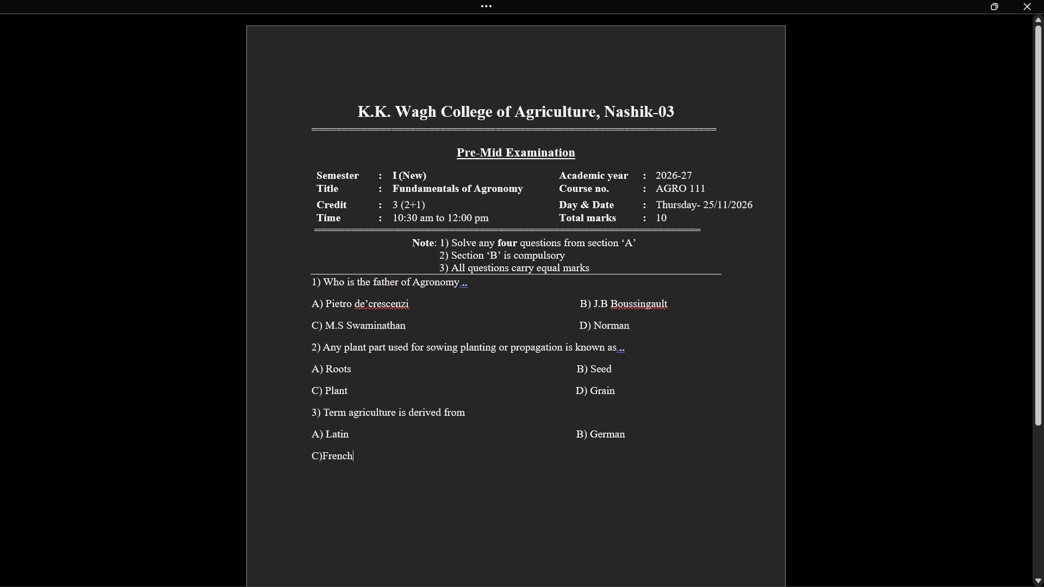
pyautogui.click(579, 460)
pyautogui.doubleClick(579, 460)
pyautogui.hotkey('shift', 'd')
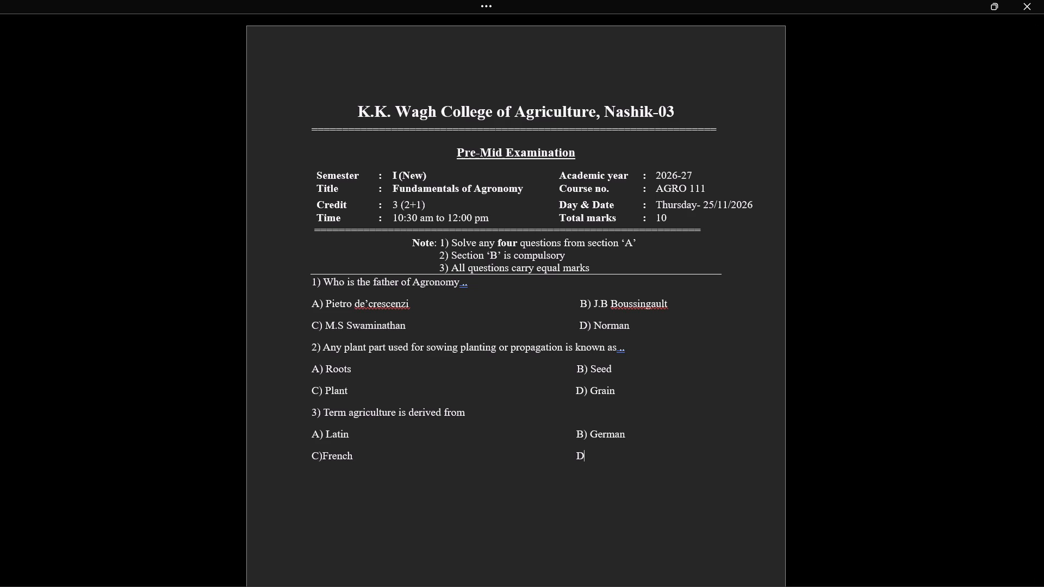
pyautogui.hotkey('shift', ')')
pyautogui.press('space')
pyautogui.write('GRee')
pyautogui.press('BackSpace')
pyautogui.press('BackSpace')
pyautogui.press('BackSpace')
pyautogui.write('reek')
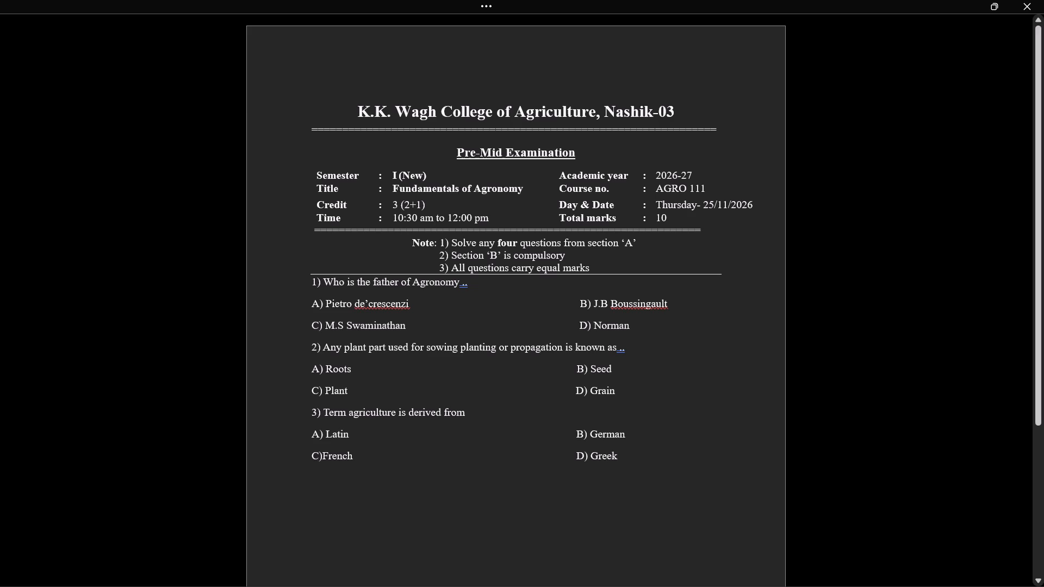
# Start the fourth question with the number "4)" on a new line below the third question's options.
pyautogui.doubleClick(314, 485)
pyautogui.press('4')
pyautogui.press('BackSpace')
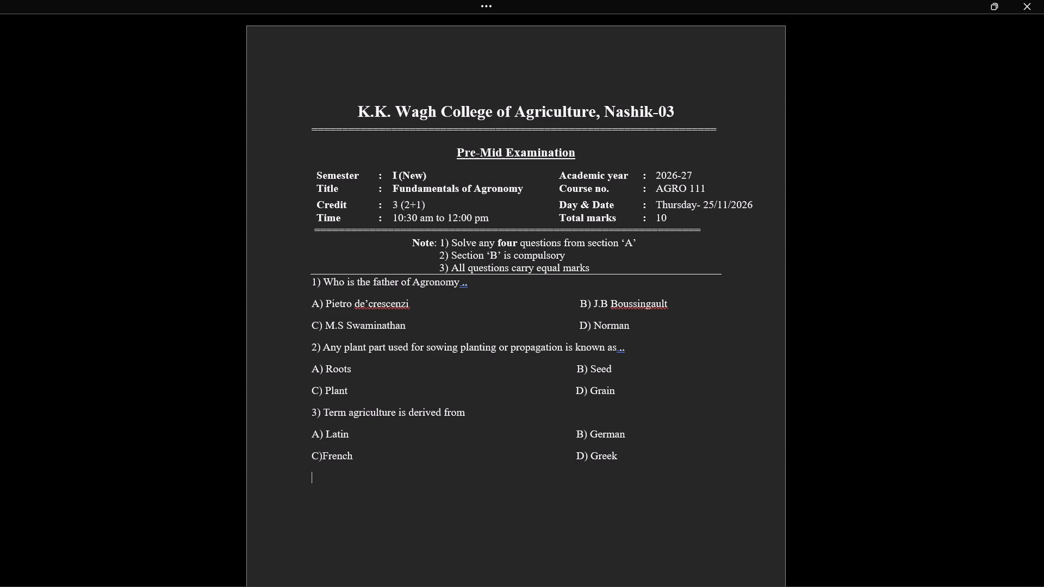
pyautogui.write('4)')
pyautogui.press('space')
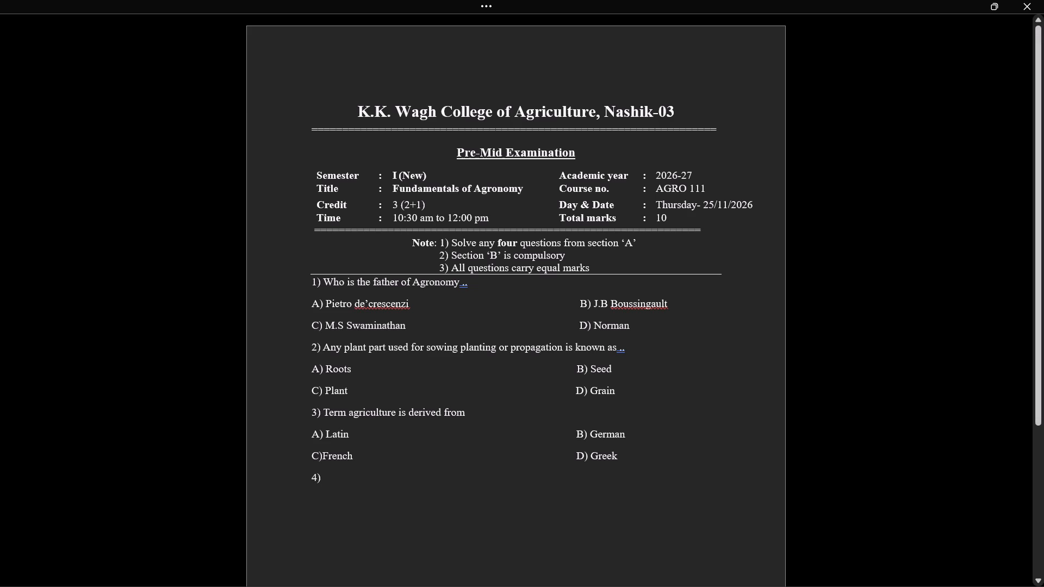
# Append two dots to the end of the third question so it reads "Term agriculture is derived from..".
pyautogui.click(465, 413)
pyautogui.write("'''")
pyautogui.press('BackSpace')
pyautogui.press('BackSpace')
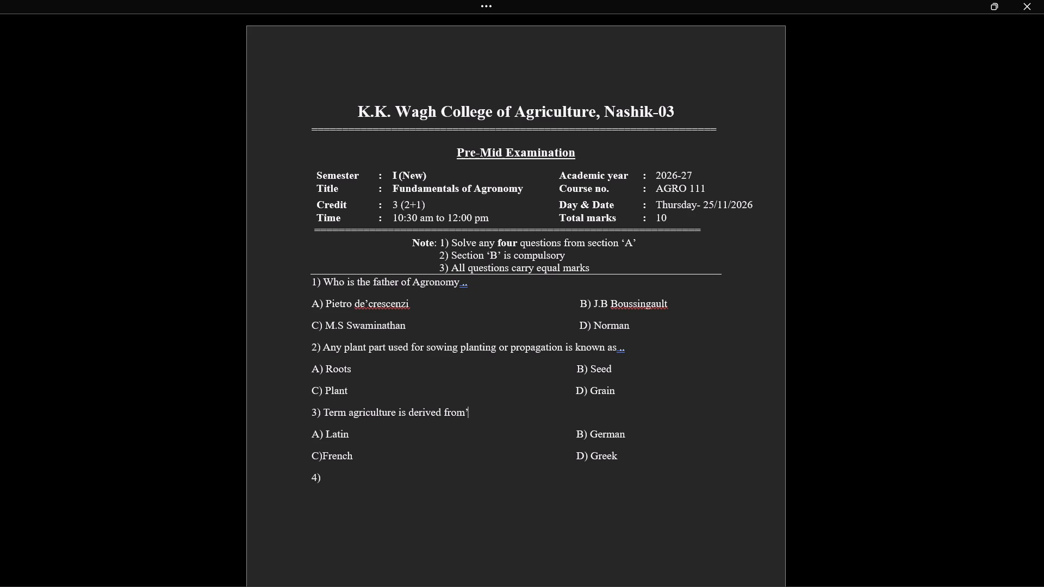
pyautogui.press('BackSpace')
pyautogui.press('BackSpace')
pyautogui.press('m')
pyautogui.write('..')
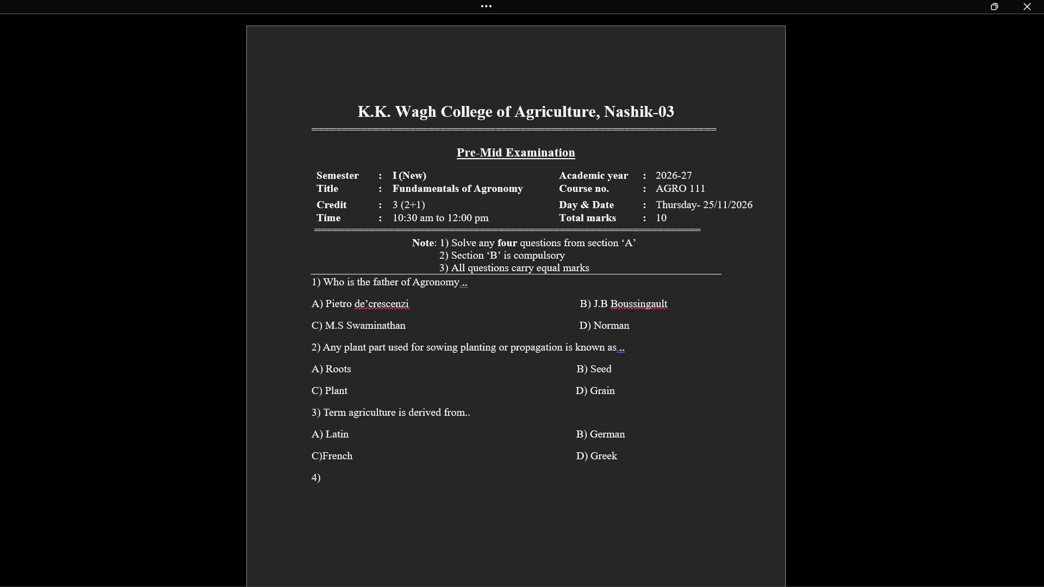
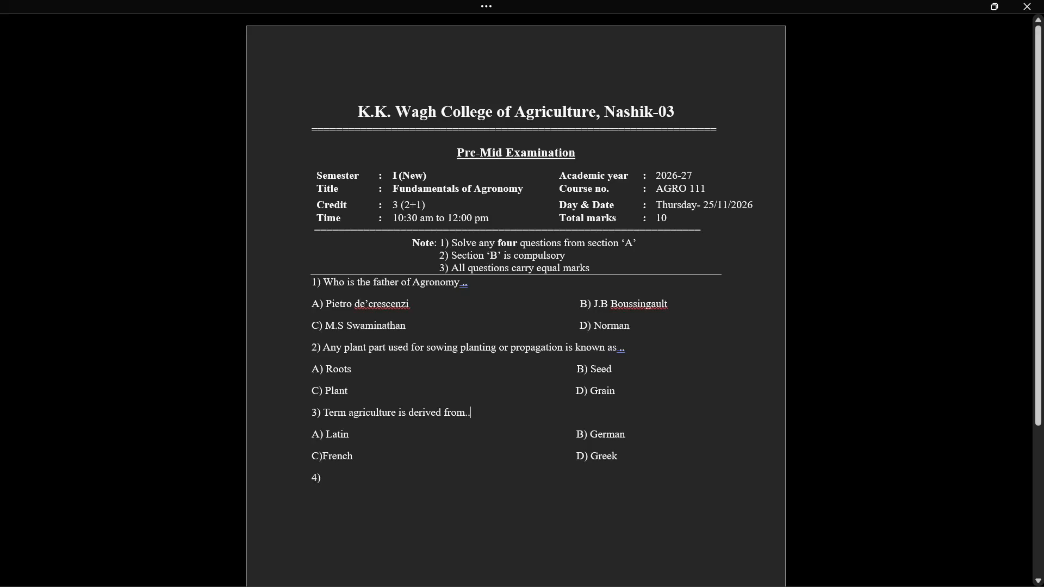
# Insert "word" before the closing dots of the third question so it reads "Term agriculture is derived from word ..".
pyautogui.click(340, 473)
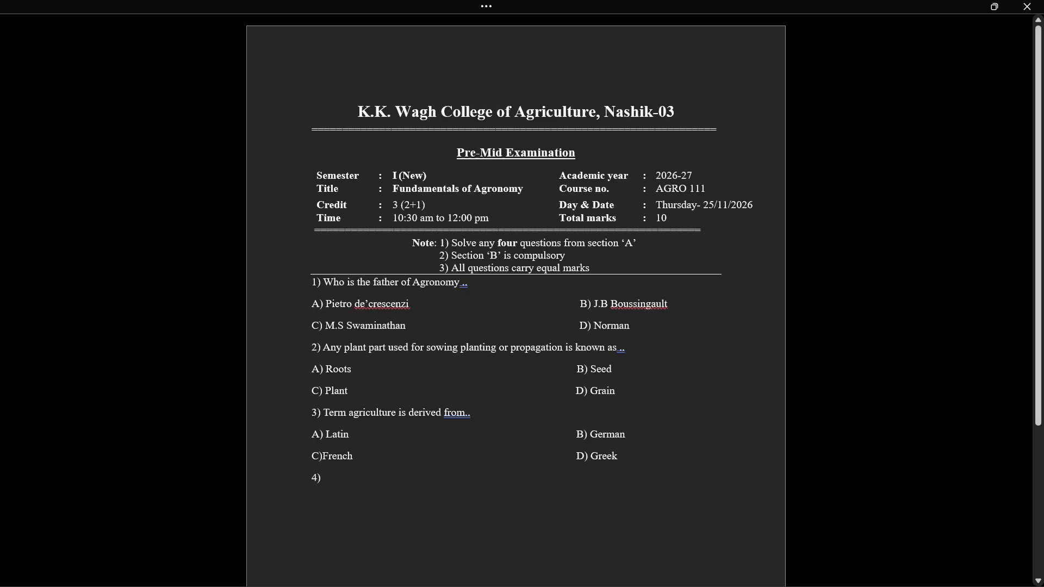
pyautogui.click(324, 480)
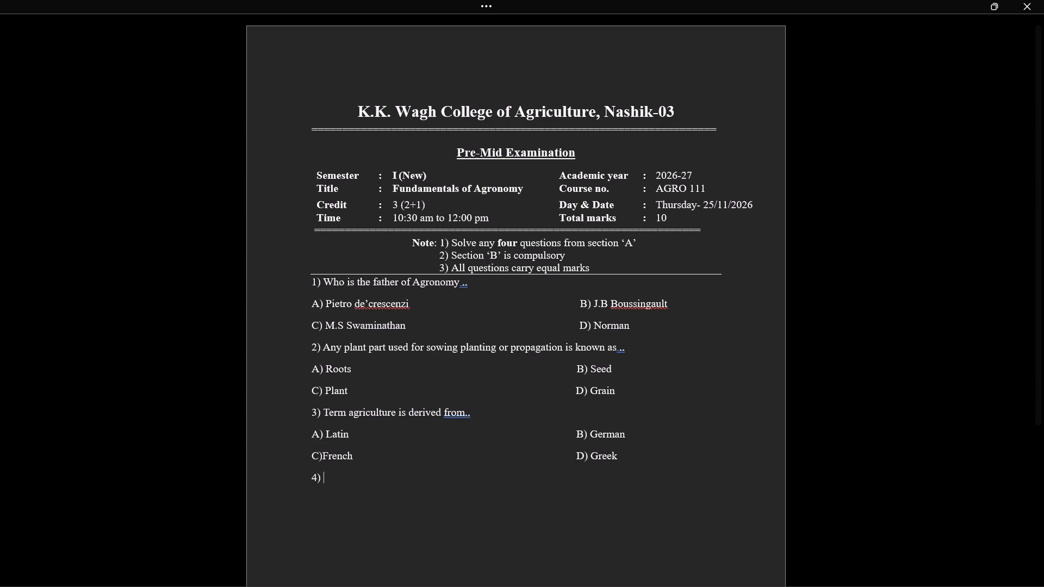
pyautogui.click(466, 415)
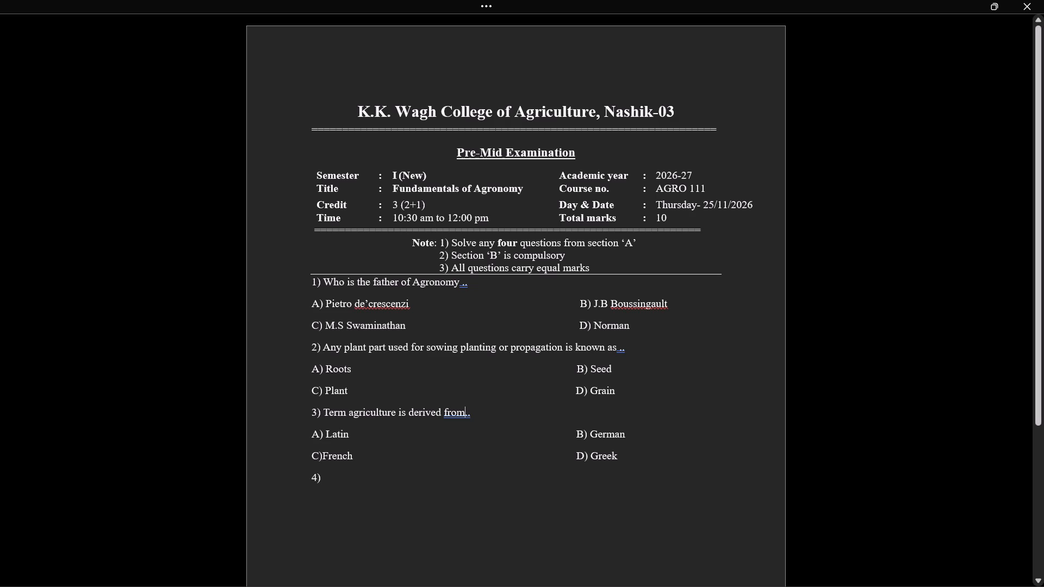
pyautogui.press('space')
pyautogui.write('wor')
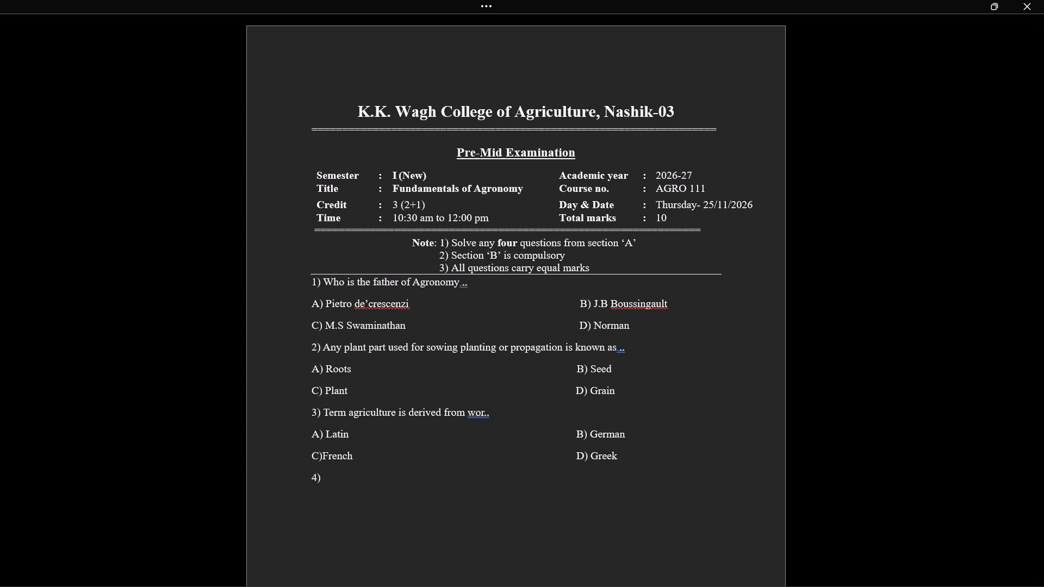
pyautogui.press('d')
pyautogui.press('space')
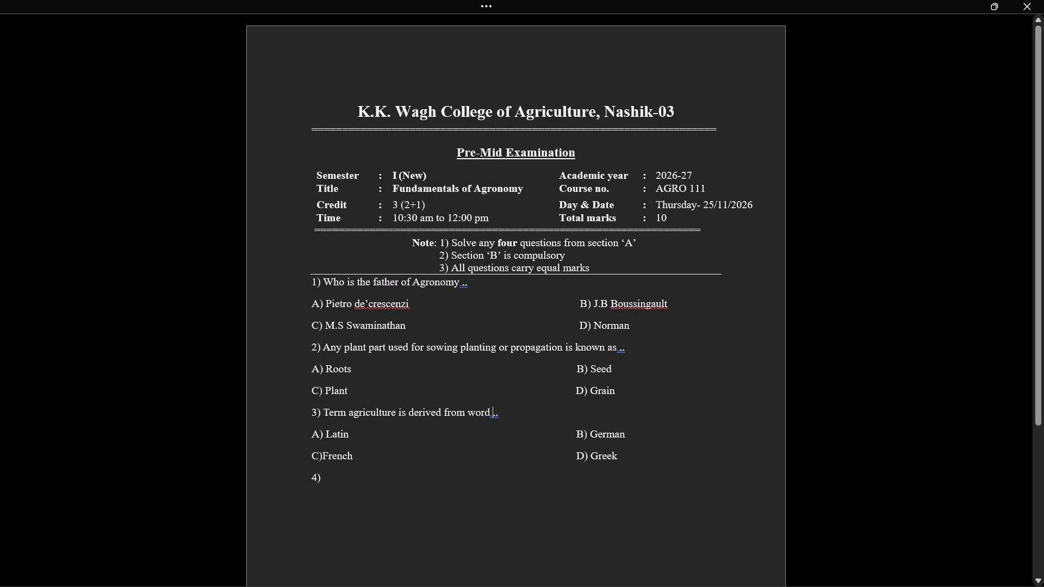
# Write the fourth question's text after its number as "Relationship of Agronomy with other sciences".
pyautogui.click(332, 475)
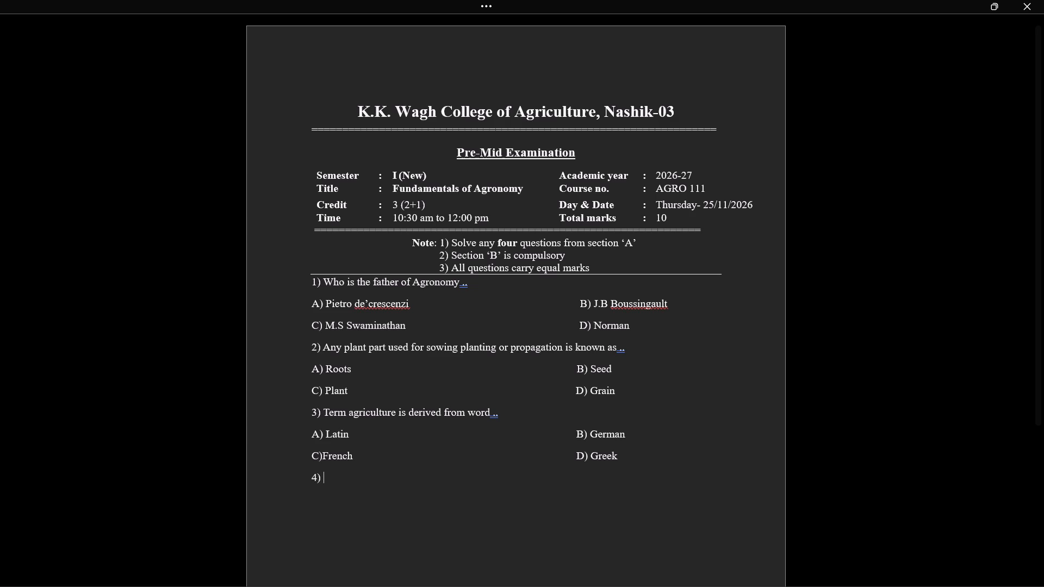
pyautogui.hotkey('shift', 'r')
pyautogui.press('e')
pyautogui.write('latio')
pyautogui.write('nship of agr')
pyautogui.press('BackSpace')
pyautogui.press('BackSpace')
pyautogui.press('BackSpace')
pyautogui.write('Agronomy')
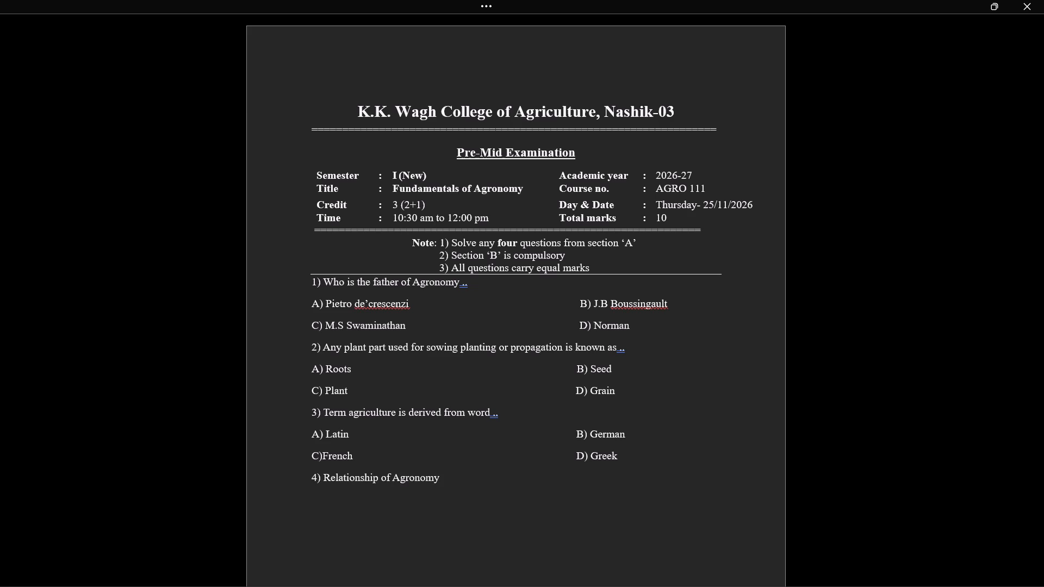
pyautogui.press('space')
pyautogui.write('with')
pyautogui.press('space')
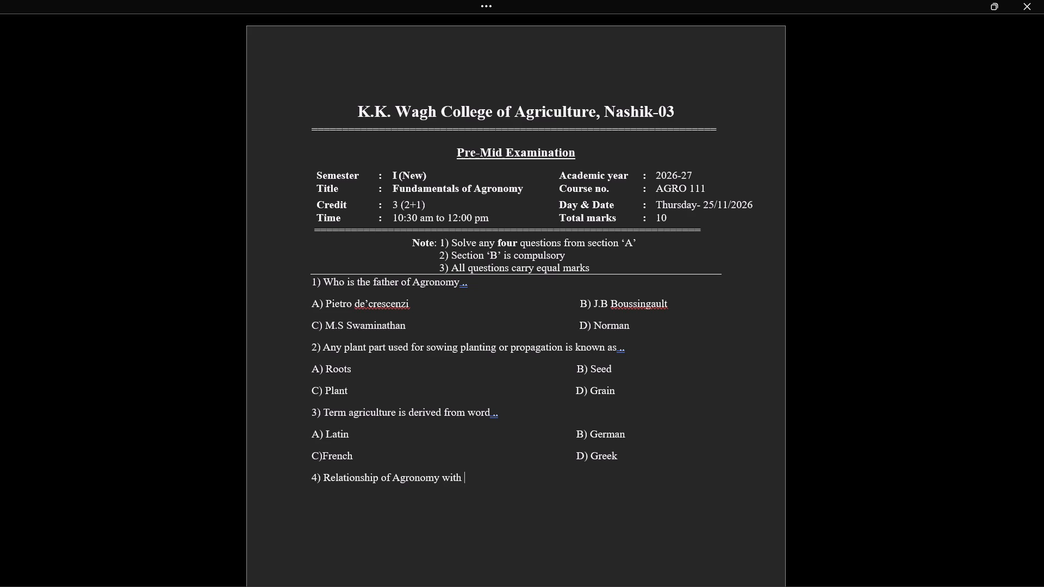
pyautogui.write('other')
pyautogui.press('space')
pyautogui.write('sc')
pyautogui.write('iences')
pyautogui.press('space')
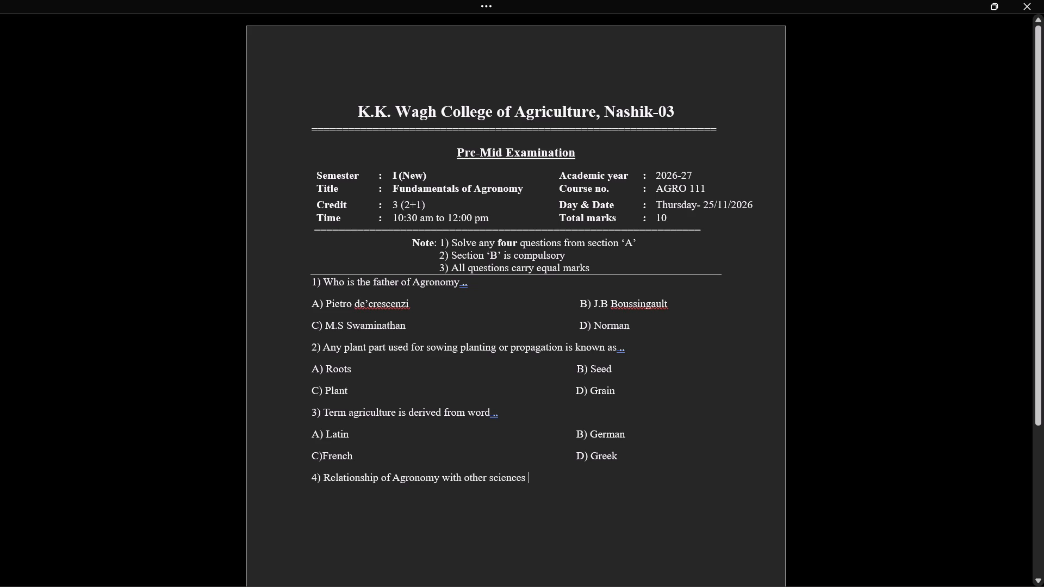
# Add the first option of the fourth question as "1) Soil science" on a new line below the question.
pyautogui.click(315, 506)
pyautogui.click(315, 506)
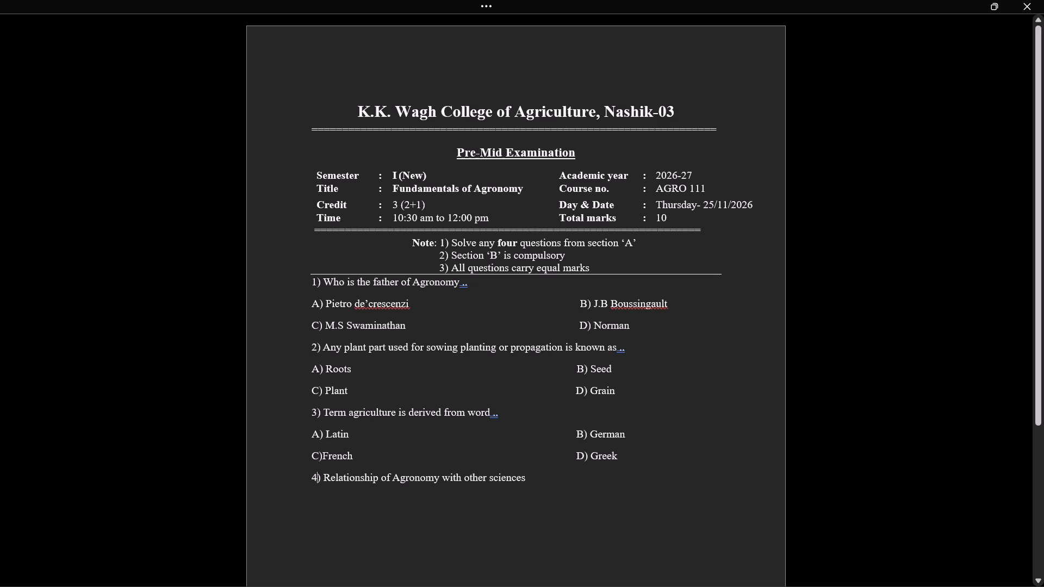
pyautogui.doubleClick(317, 501)
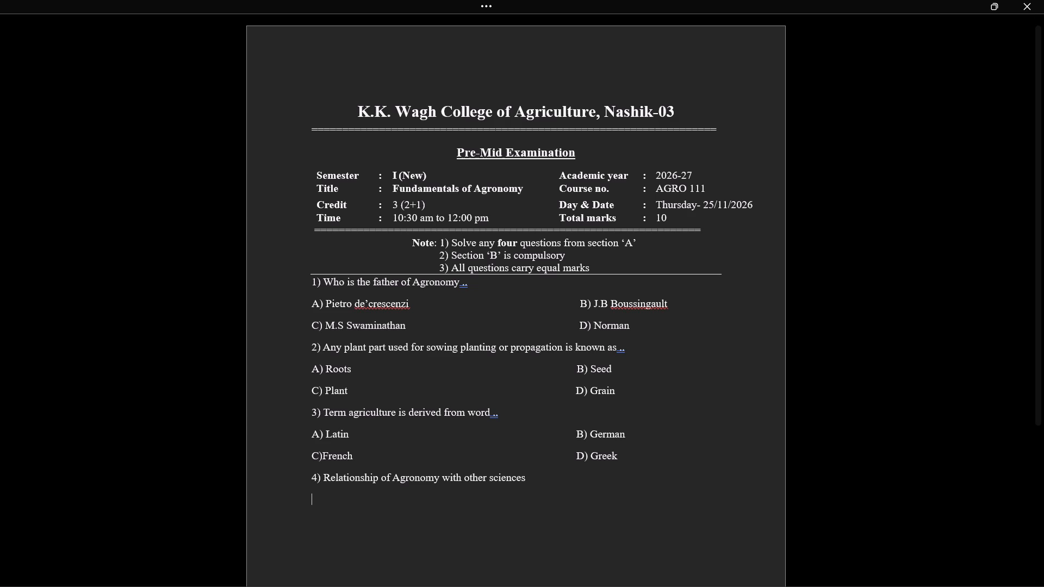
pyautogui.hotkey('shift', '!')
pyautogui.press('BackSpace')
pyautogui.write('1)')
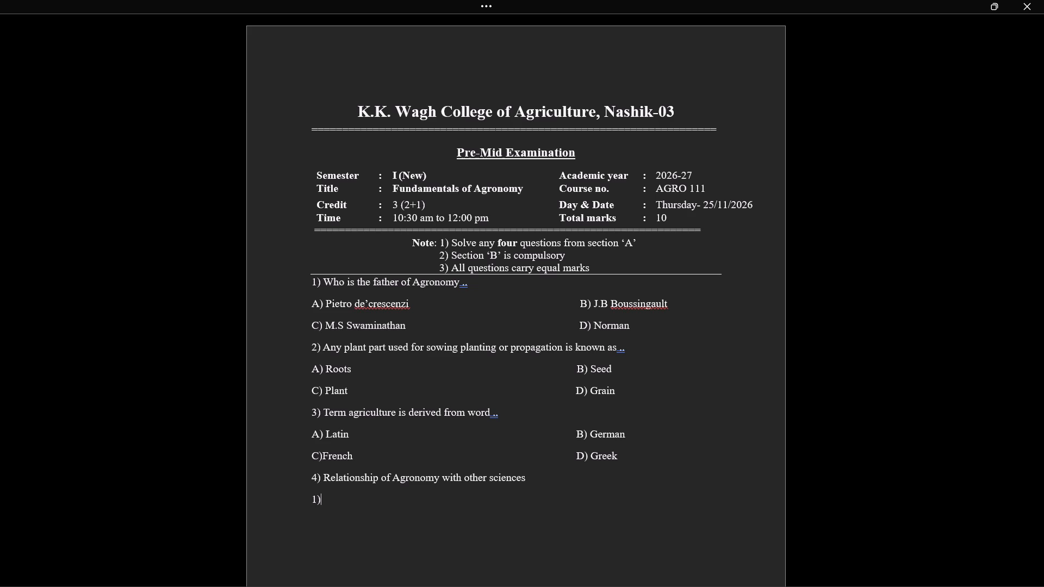
pyautogui.press('space')
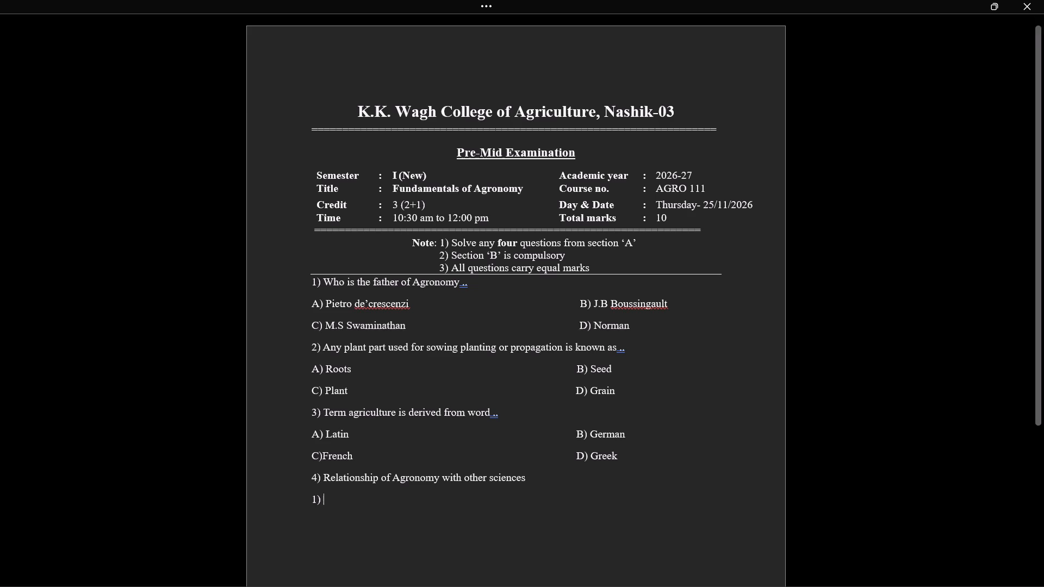
pyautogui.write('Soil sci')
pyautogui.write('ence')
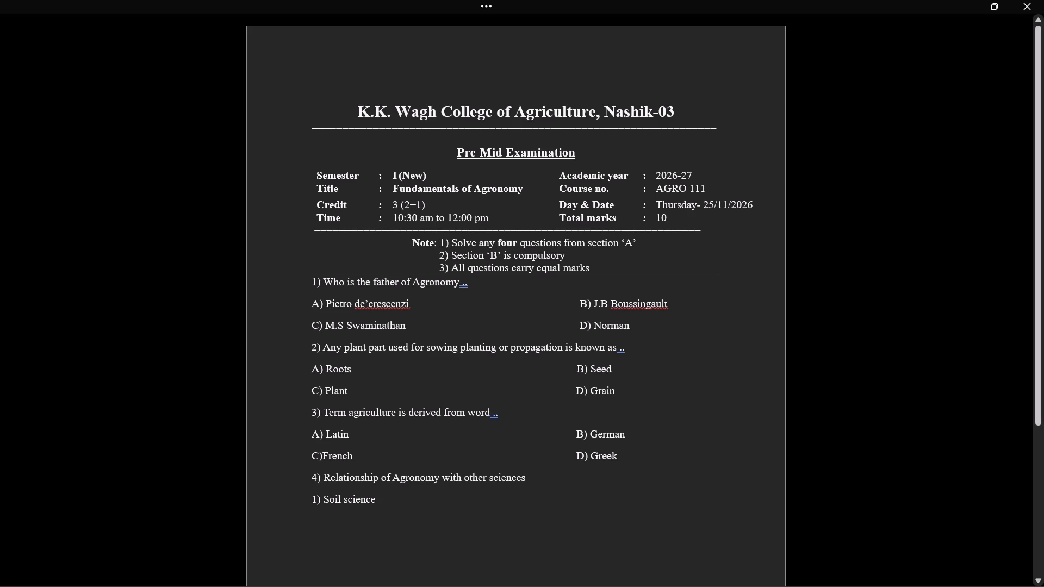
# Add the option label "B)" on the same line as "1) Soil science", spaced to line up roughly with the second-column options above.
pyautogui.click(588, 504)
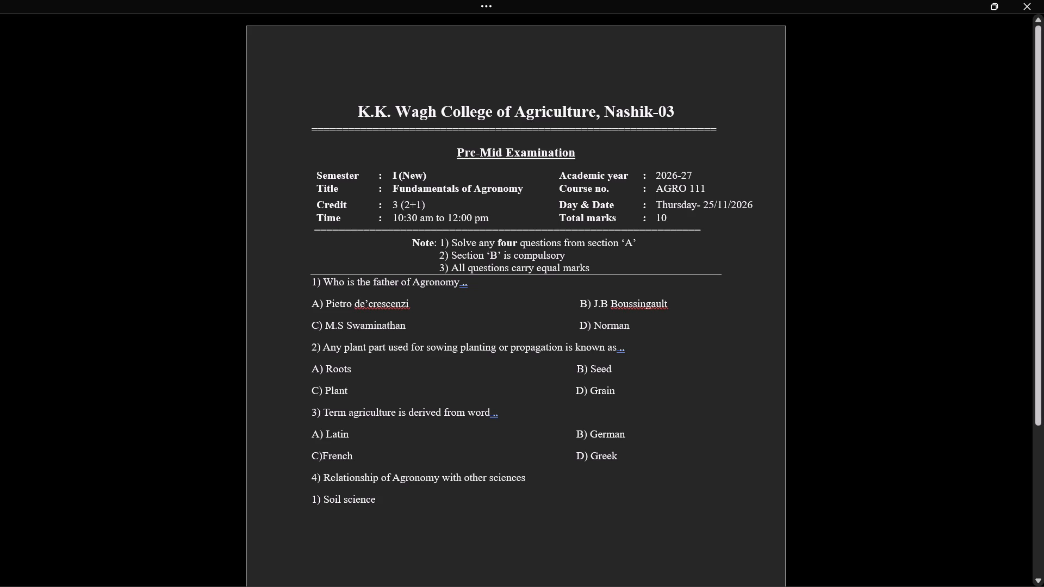
pyautogui.doubleClick(581, 503)
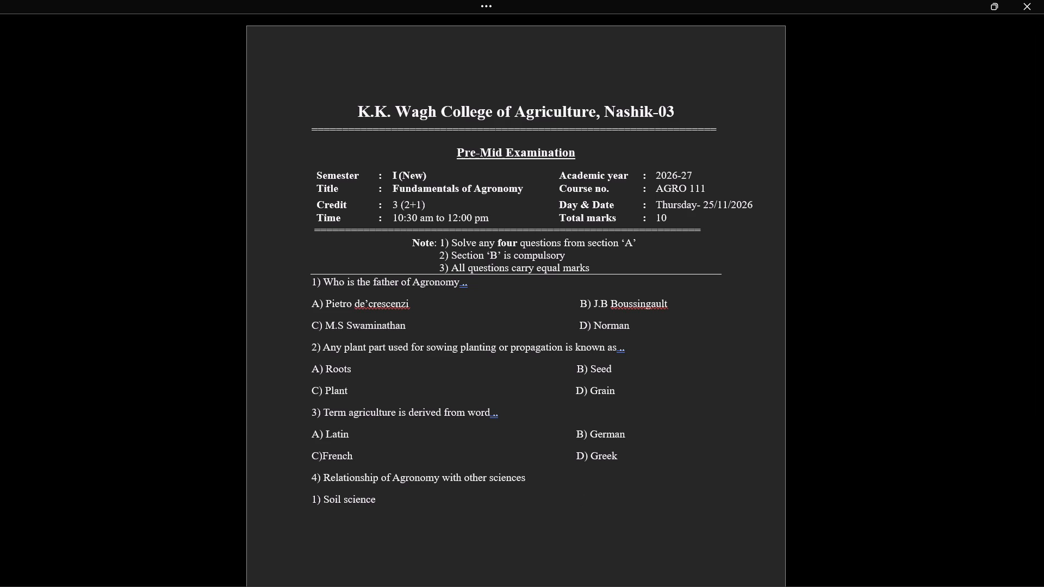
pyautogui.hotkey('shift', 'b')
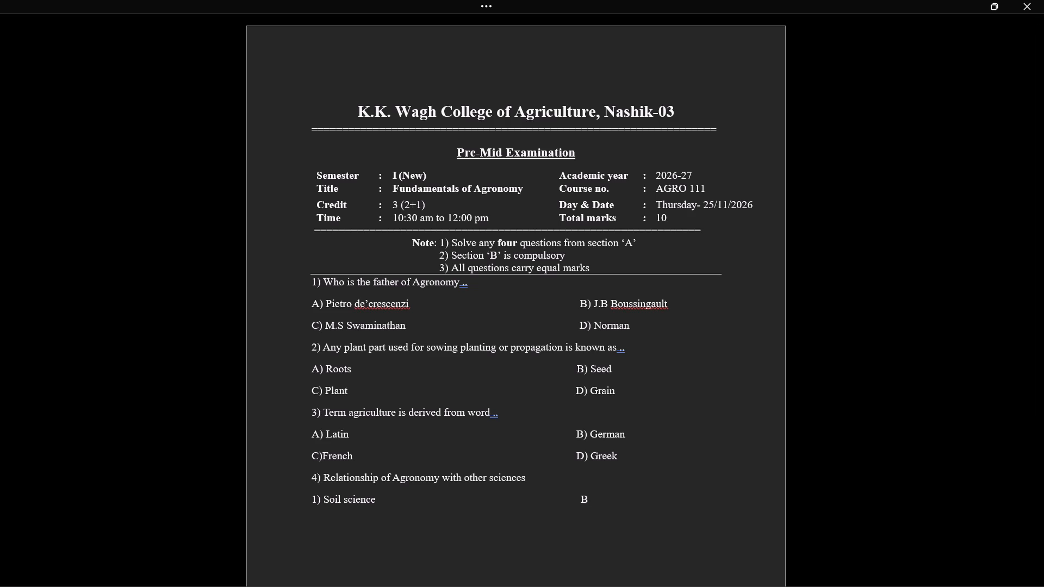
pyautogui.hotkey('shift', ')')
pyautogui.click(580, 499)
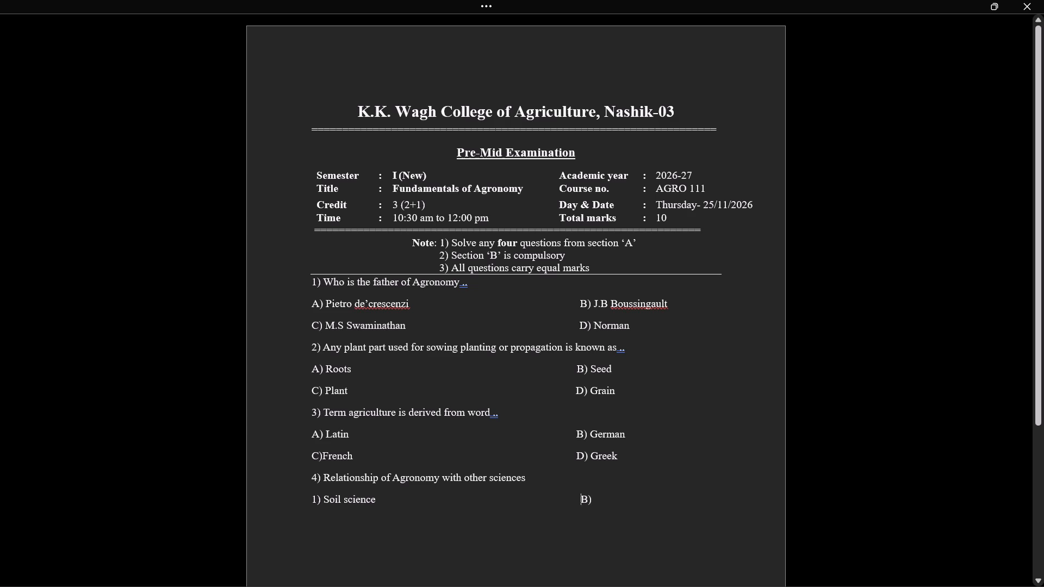
pyautogui.press('BackSpace')
pyautogui.press('space')
pyautogui.press('space')
pyautogui.press('space')
pyautogui.press('space')
pyautogui.press('space')
pyautogui.press('space')
pyautogui.press('space')
pyautogui.press('space')
pyautogui.press('space')
pyautogui.press('space')
pyautogui.press('space')
pyautogui.press('space')
pyautogui.press('space')
pyautogui.press('space')
pyautogui.press('space')
pyautogui.press('space')
pyautogui.press('space')
pyautogui.press('space')
pyautogui.press('space')
pyautogui.press('space')
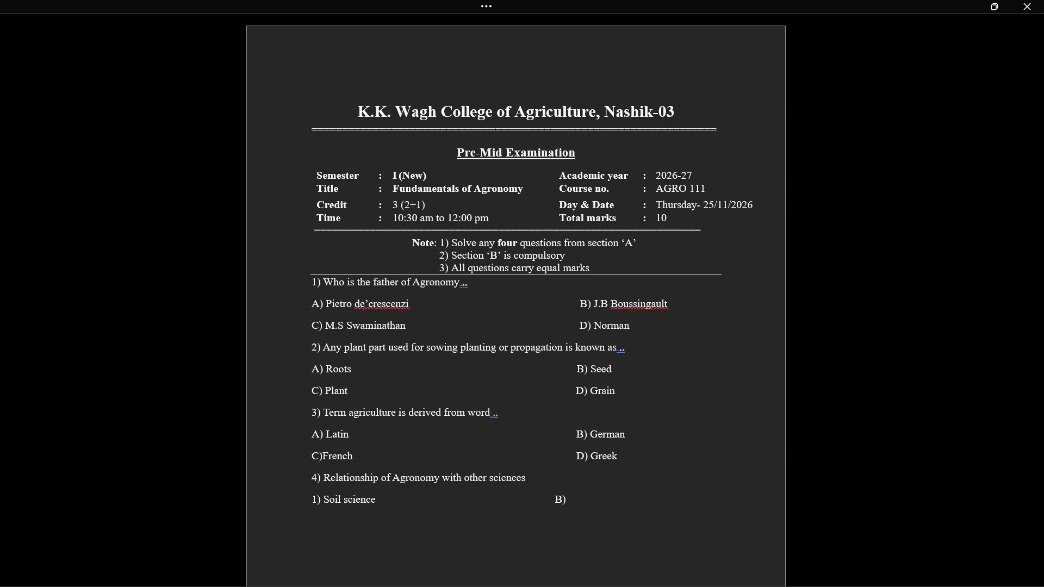
pyautogui.press('space')
pyautogui.press('space')
pyautogui.press('space')
pyautogui.press('space')
pyautogui.press('space')
pyautogui.press('space')
pyautogui.press('space')
pyautogui.click(604, 499)
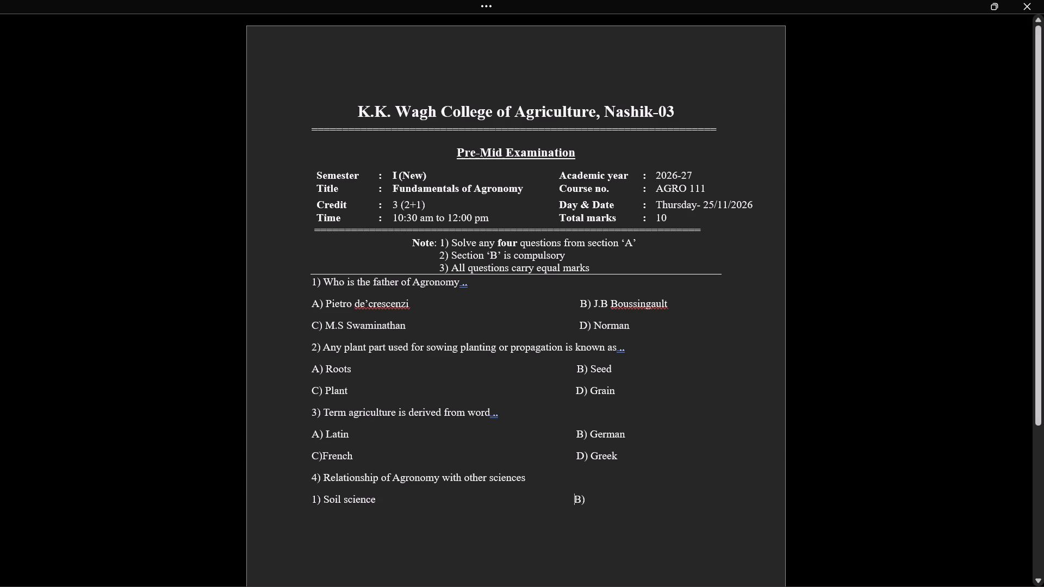
pyautogui.press('space')
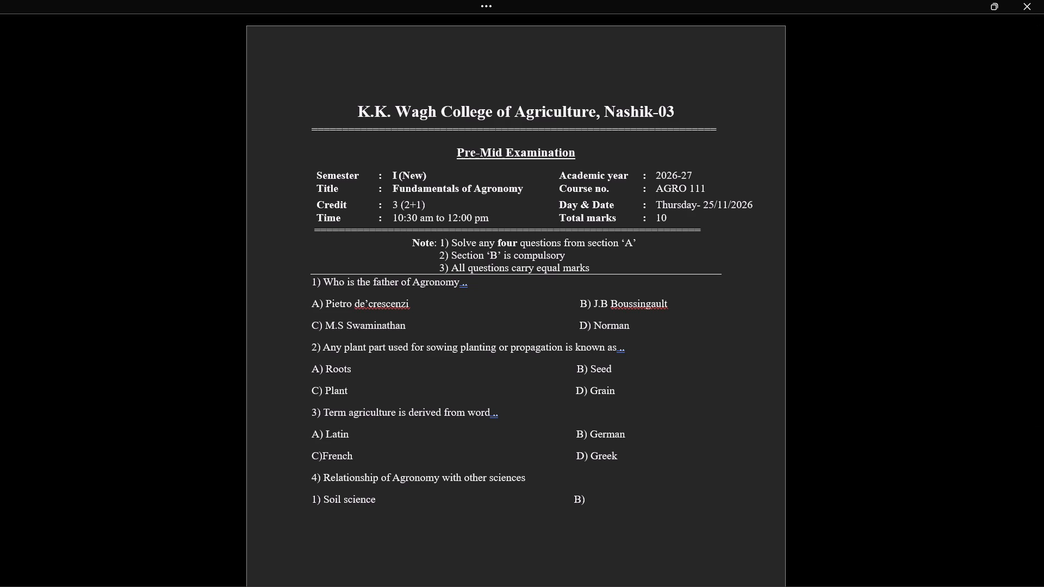
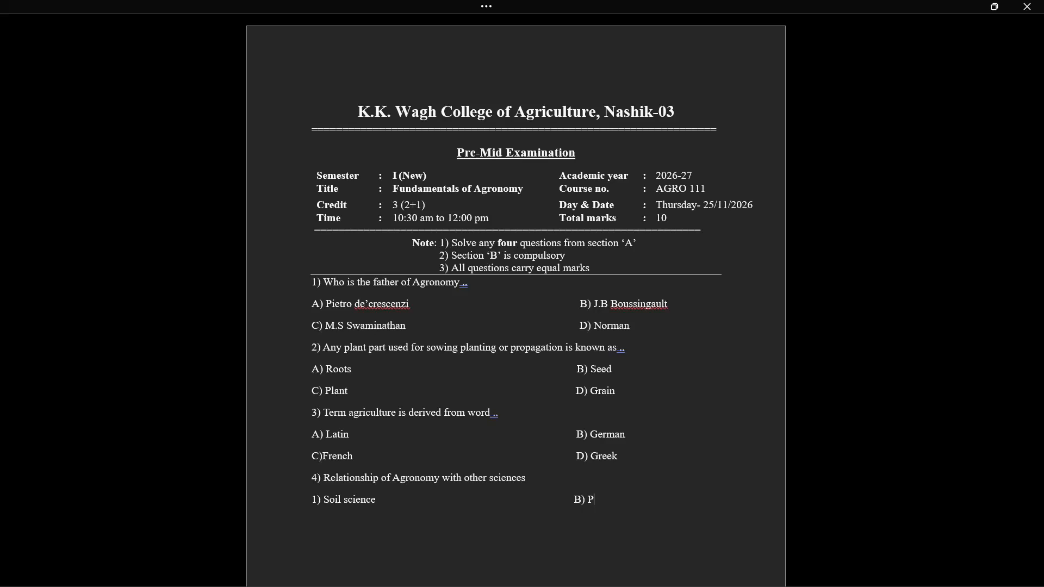
# Complete option B of the fourth question so it reads "B) Plant Pathology".
pyautogui.write('ant')
pyautogui.press('space')
pyautogui.write('Pathology')
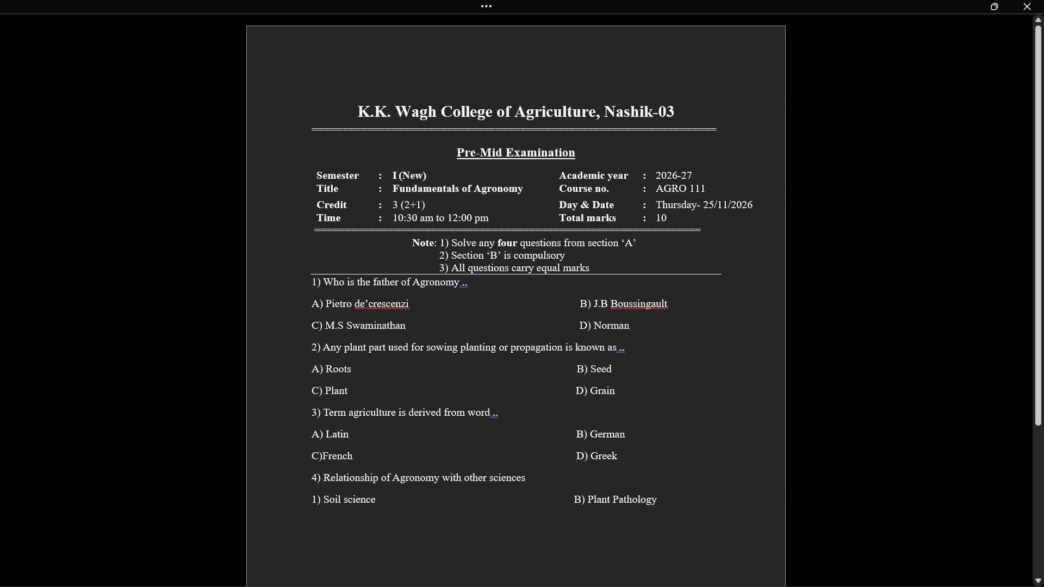
# Extend the fourth question after "other sciences" with the words "is not related with these science".
pyautogui.click(525, 473)
pyautogui.click(525, 473)
pyautogui.press('space')
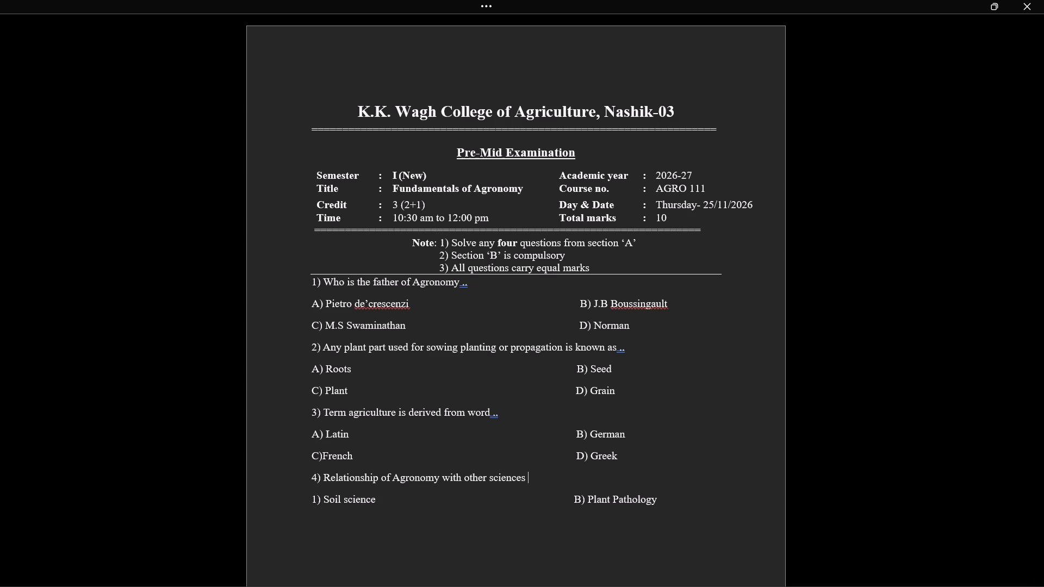
pyautogui.write('is not')
pyautogui.press('space')
pyautogui.write('re')
pyautogui.write('alted')
pyautogui.press('space')
pyautogui.write('with these')
pyautogui.press('space')
pyautogui.write('sci')
pyautogui.press('e')
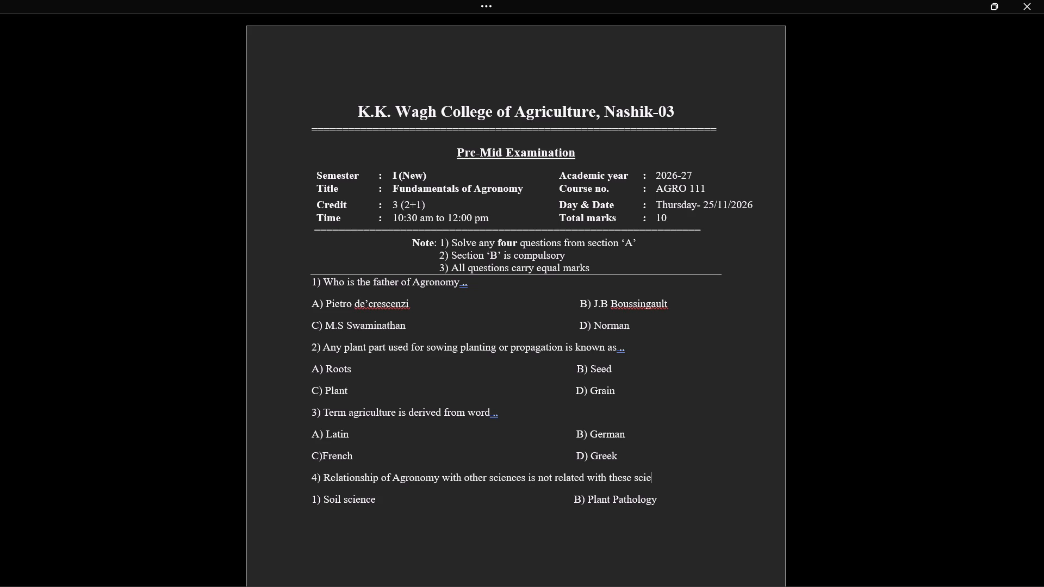
pyautogui.write('nce')
pyautogui.press('space')
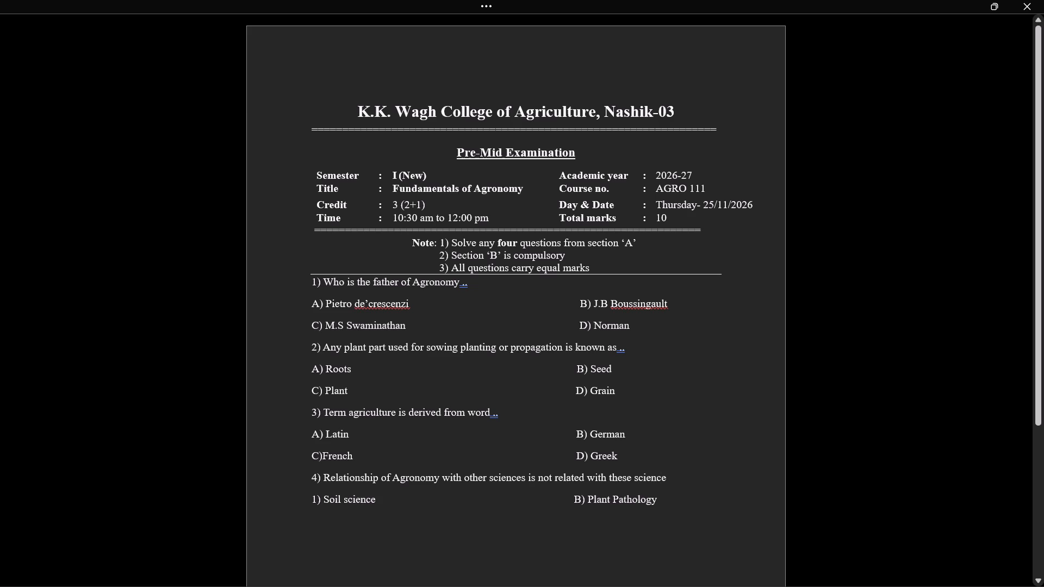
# Change the label of the "Soil science" option to "A)".
pyautogui.click(316, 497)
pyautogui.press('BackSpace')
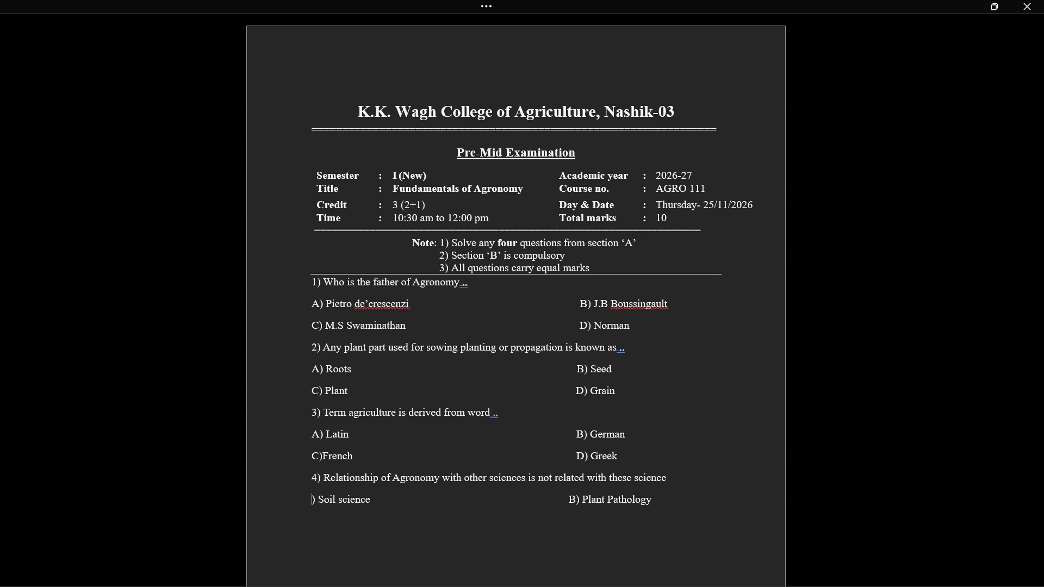
pyautogui.hotkey('shift', 'a')
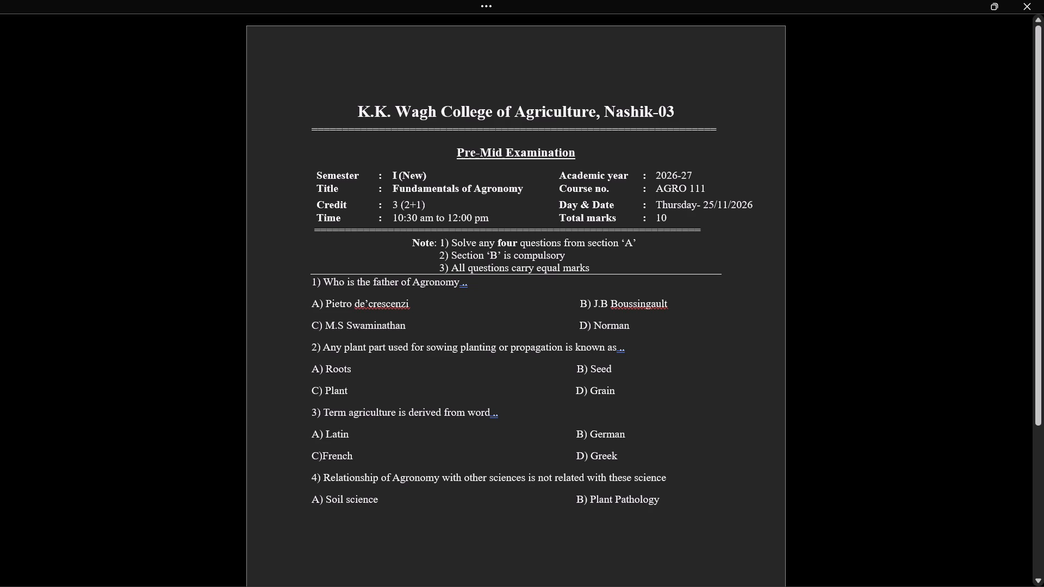
# Add the option "D) Mathematics" on a new line below "A) Soil science".
pyautogui.click(324, 517)
pyautogui.click(315, 513)
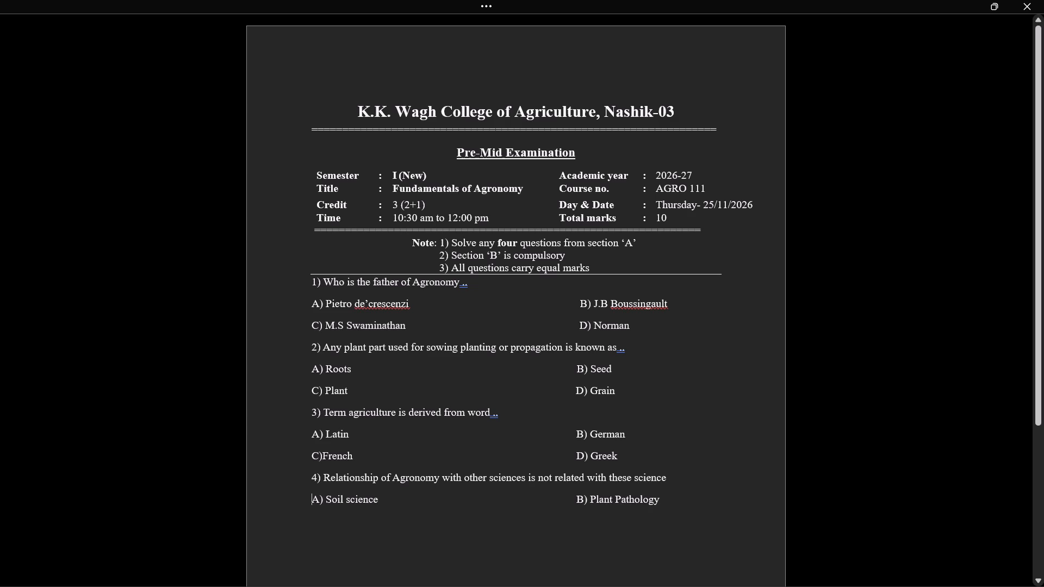
pyautogui.doubleClick(315, 513)
pyautogui.click(315, 513)
pyautogui.doubleClick(315, 513)
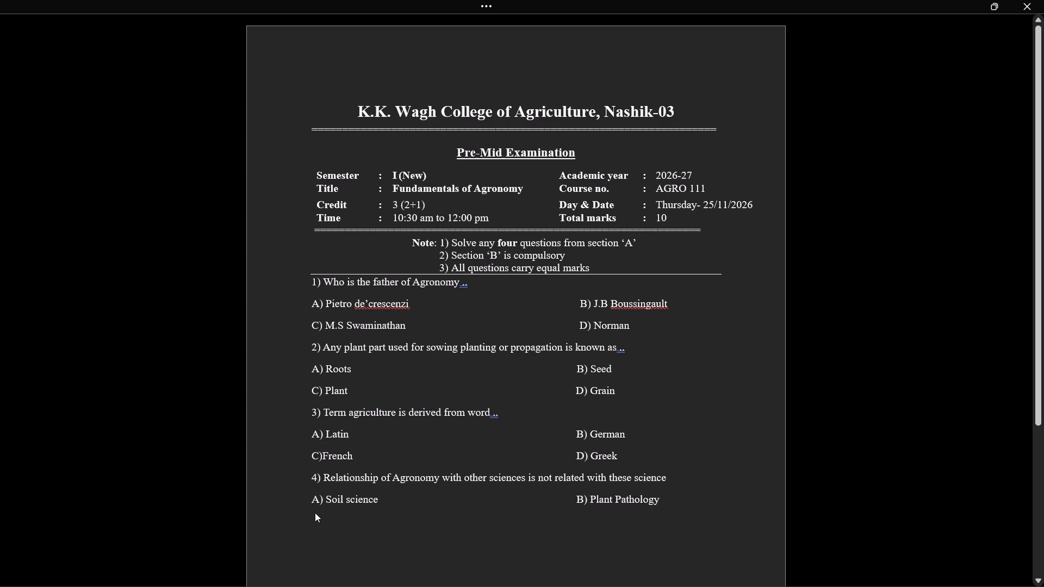
pyautogui.click(320, 513)
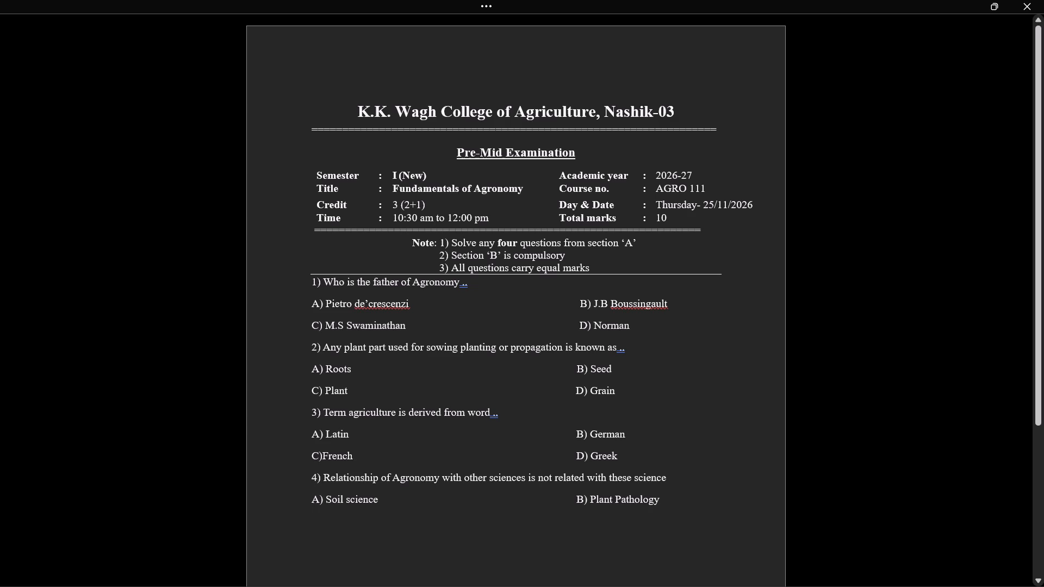
pyautogui.click(315, 514)
pyautogui.click(315, 514)
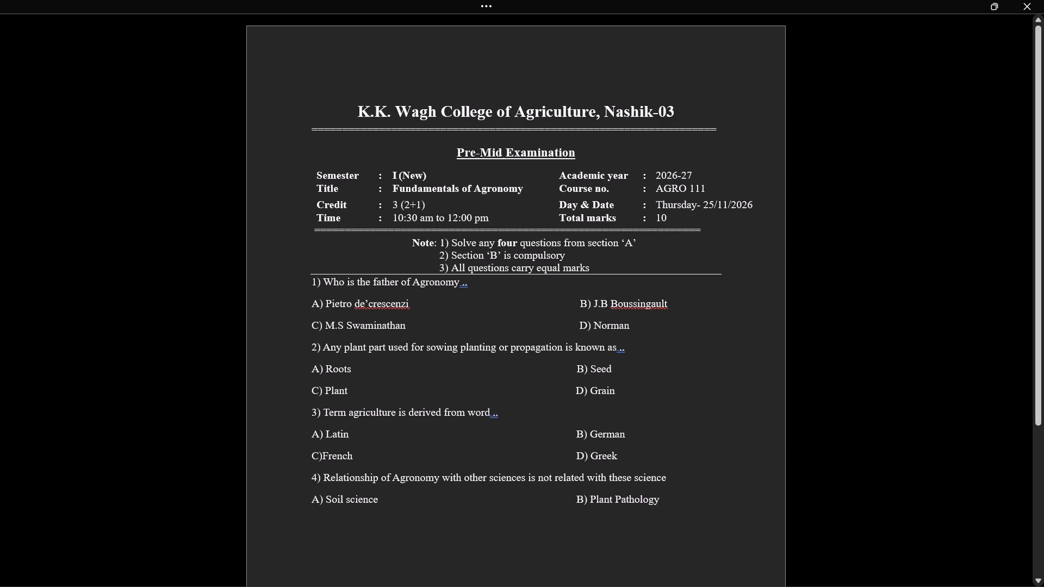
pyautogui.click(313, 514)
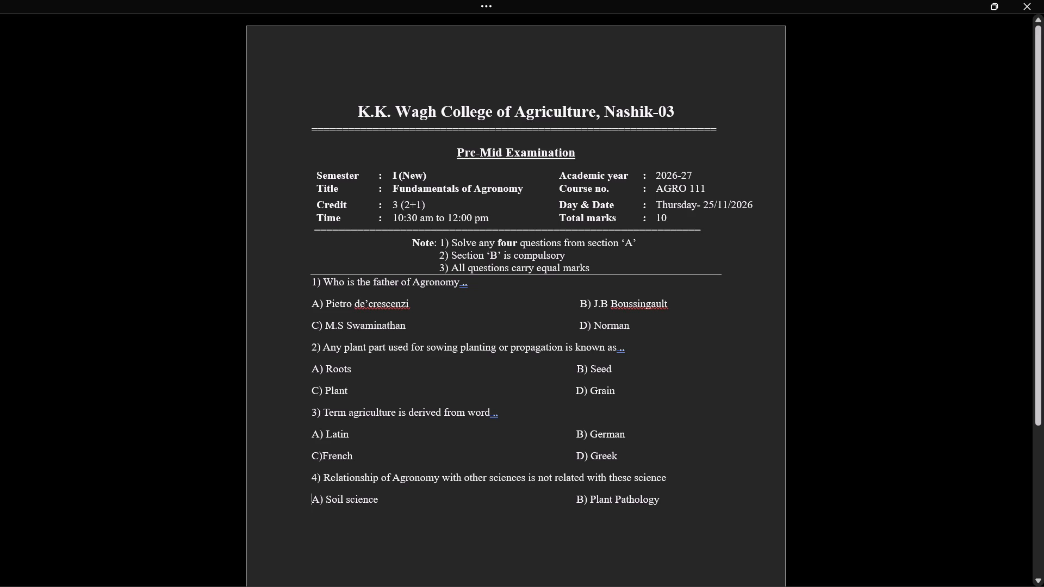
pyautogui.doubleClick(313, 514)
pyautogui.click(313, 514)
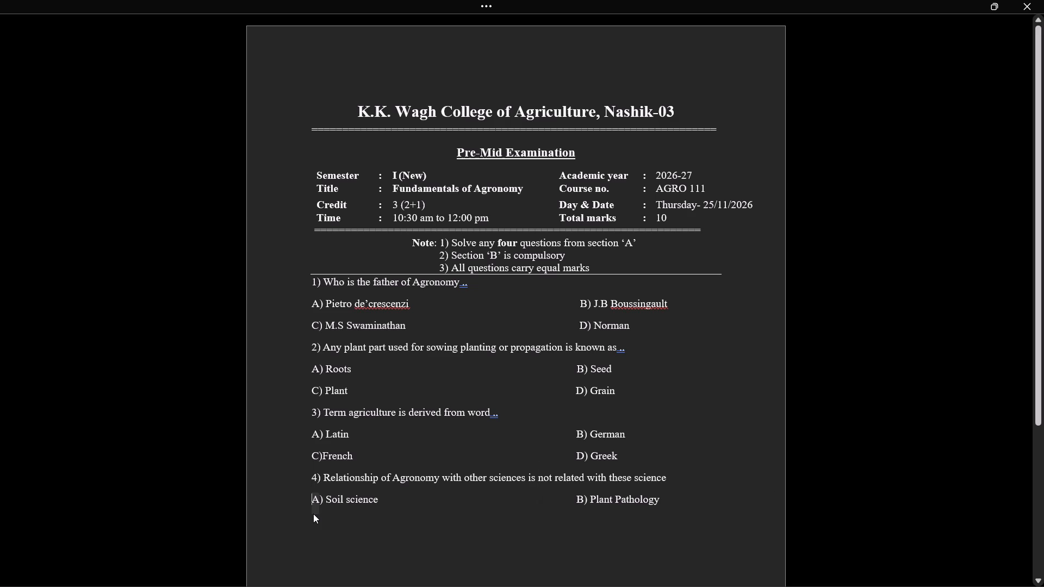
pyautogui.doubleClick(324, 521)
pyautogui.click(324, 521)
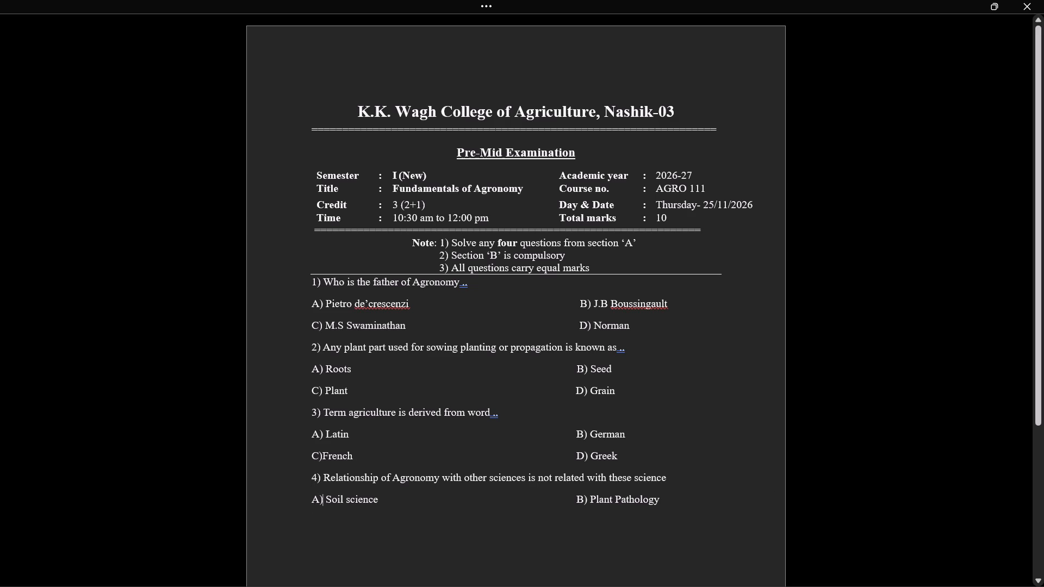
pyautogui.doubleClick(318, 521)
pyautogui.hotkey('shift', 'd')
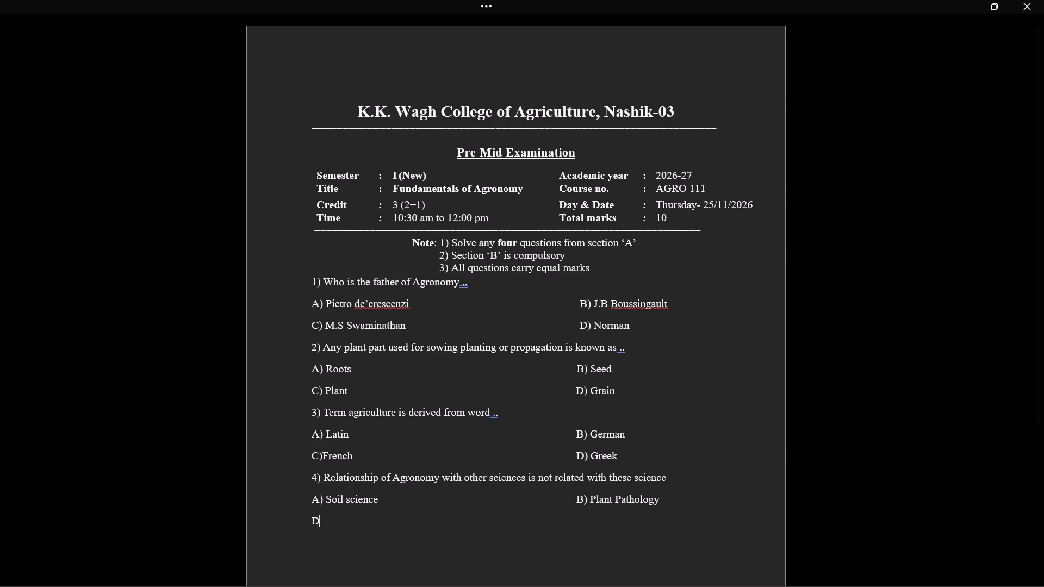
pyautogui.hotkey('shift', ')')
pyautogui.press('space')
pyautogui.write('Mathe')
pyautogui.write('matics')
pyautogui.press('space')
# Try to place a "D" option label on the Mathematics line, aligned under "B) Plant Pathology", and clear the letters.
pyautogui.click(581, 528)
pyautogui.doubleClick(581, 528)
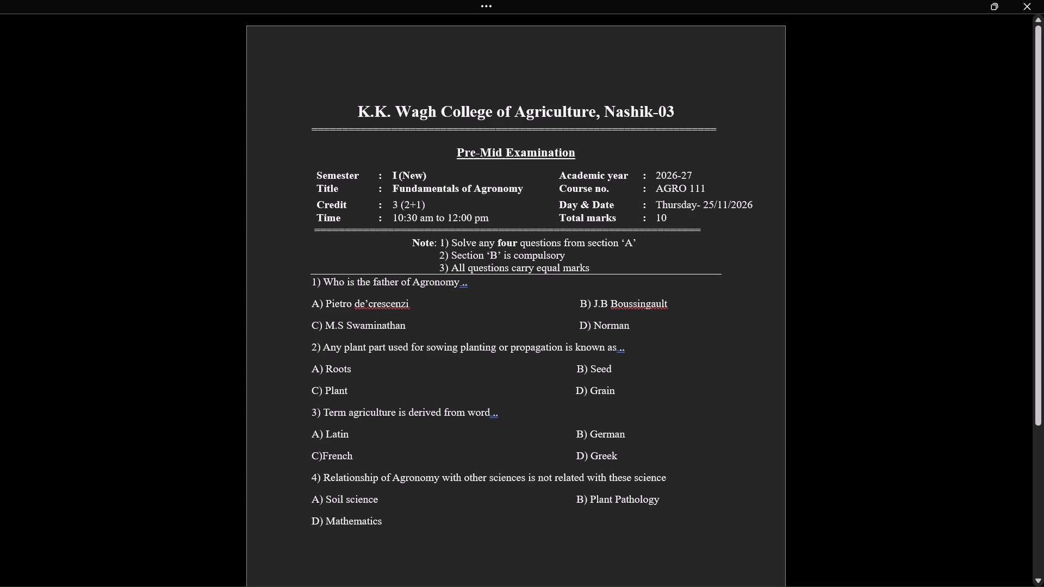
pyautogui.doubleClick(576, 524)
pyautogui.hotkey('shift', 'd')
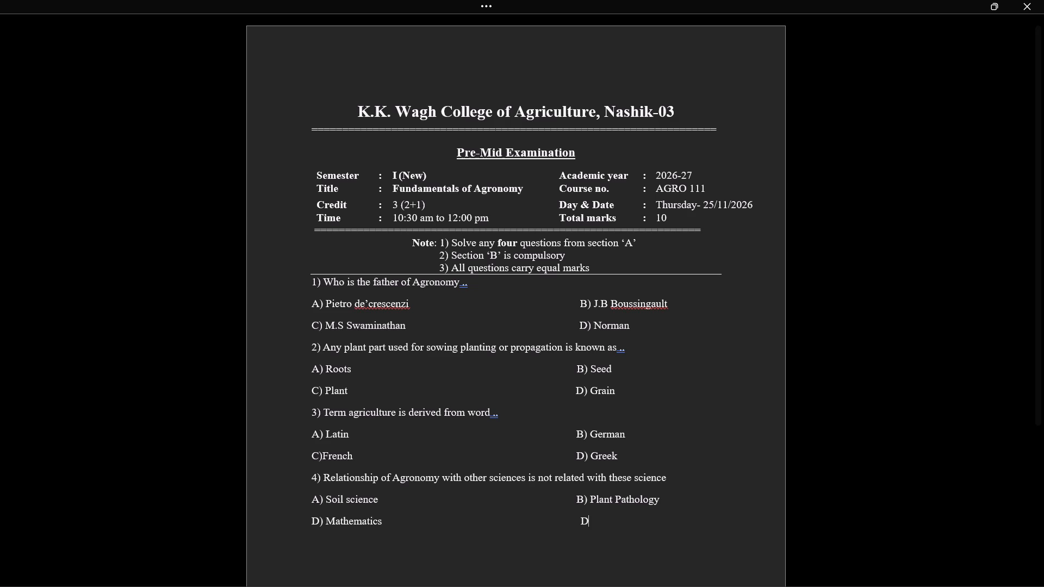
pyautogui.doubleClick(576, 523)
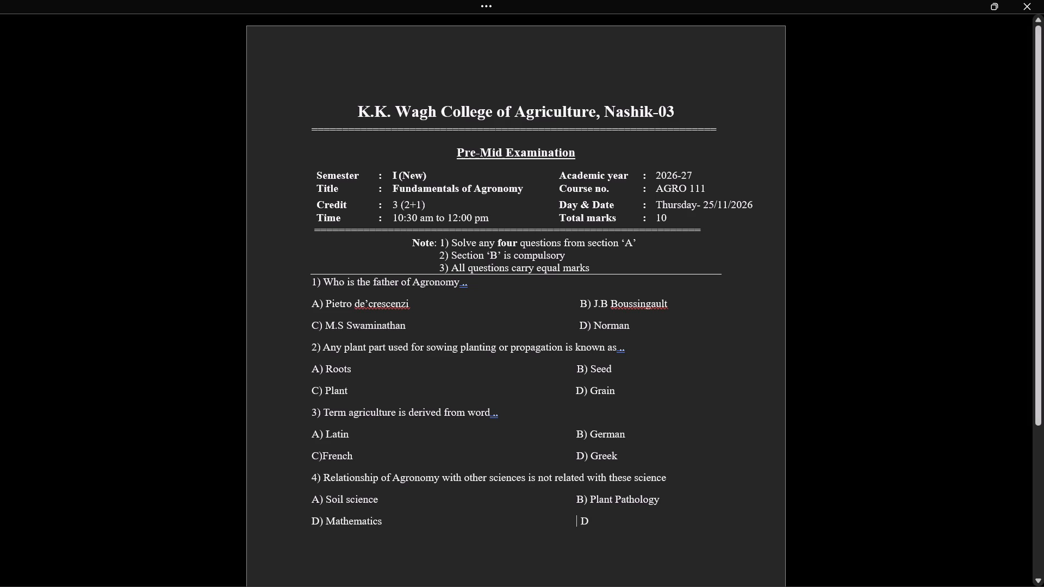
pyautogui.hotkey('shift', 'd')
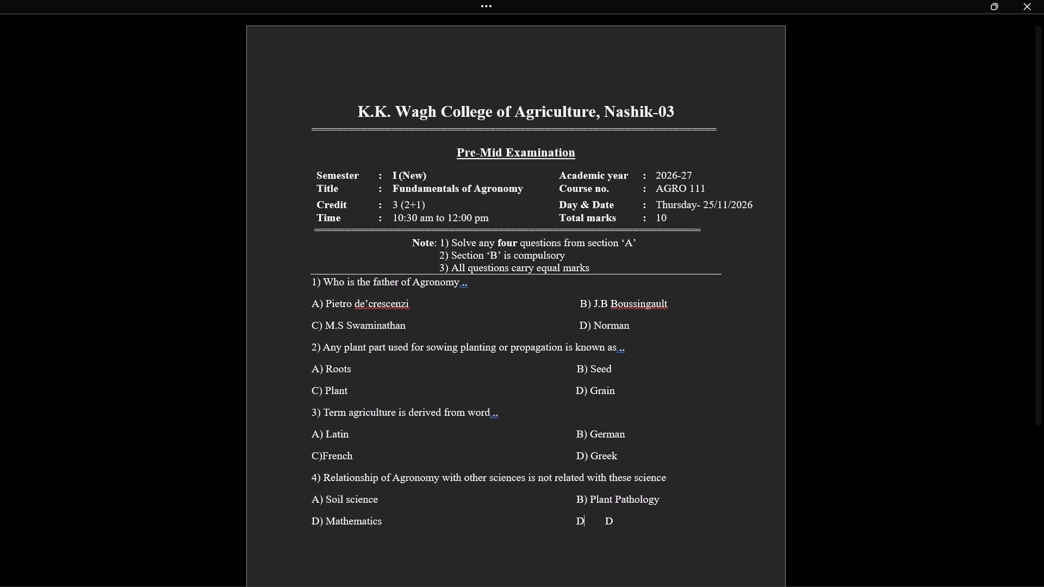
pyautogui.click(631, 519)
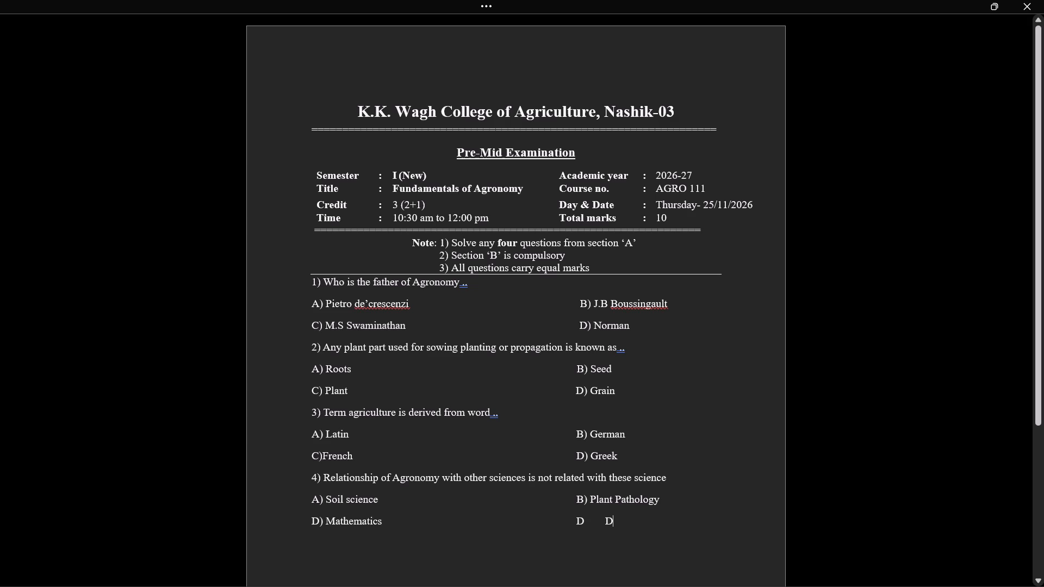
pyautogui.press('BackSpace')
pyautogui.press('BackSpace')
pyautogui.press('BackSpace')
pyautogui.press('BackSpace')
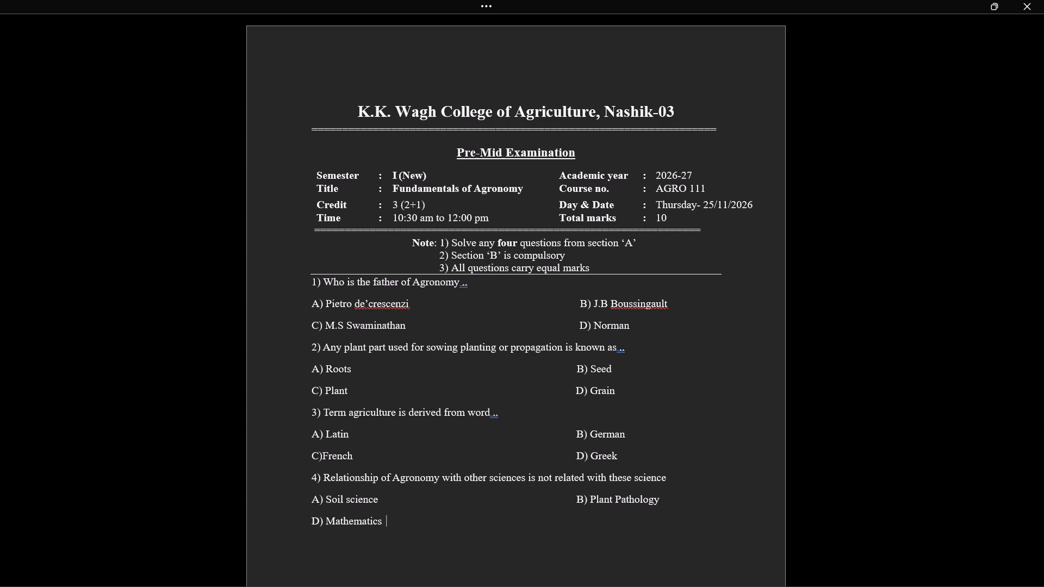
# Place a "D)" option label on the Mathematics line and shift it to sit roughly under "B) Plant Pathology".
pyautogui.click(586, 519)
pyautogui.doubleClick(580, 519)
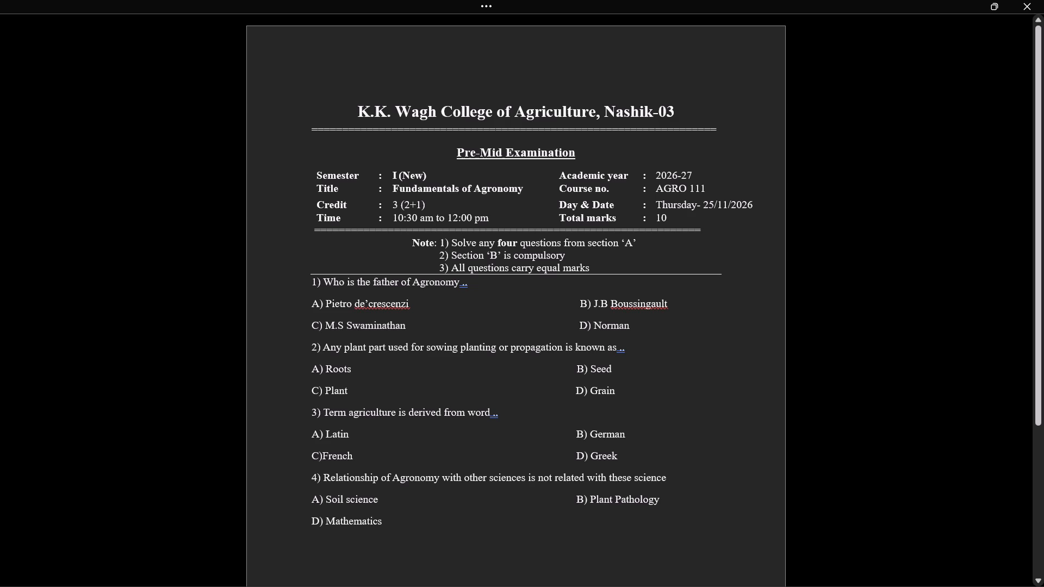
pyautogui.hotkey('shift', 'd')
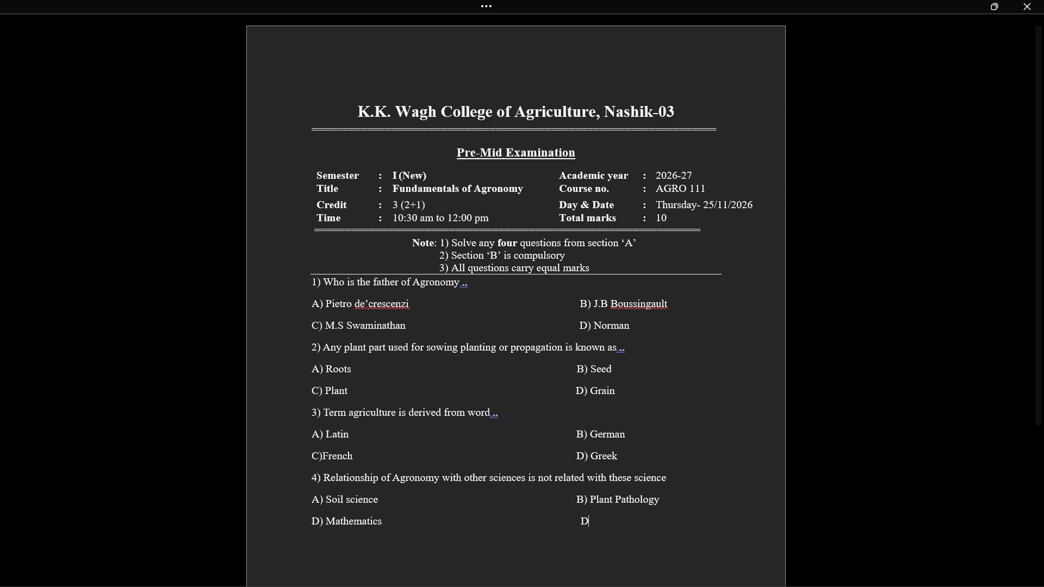
pyautogui.hotkey('shift', ')')
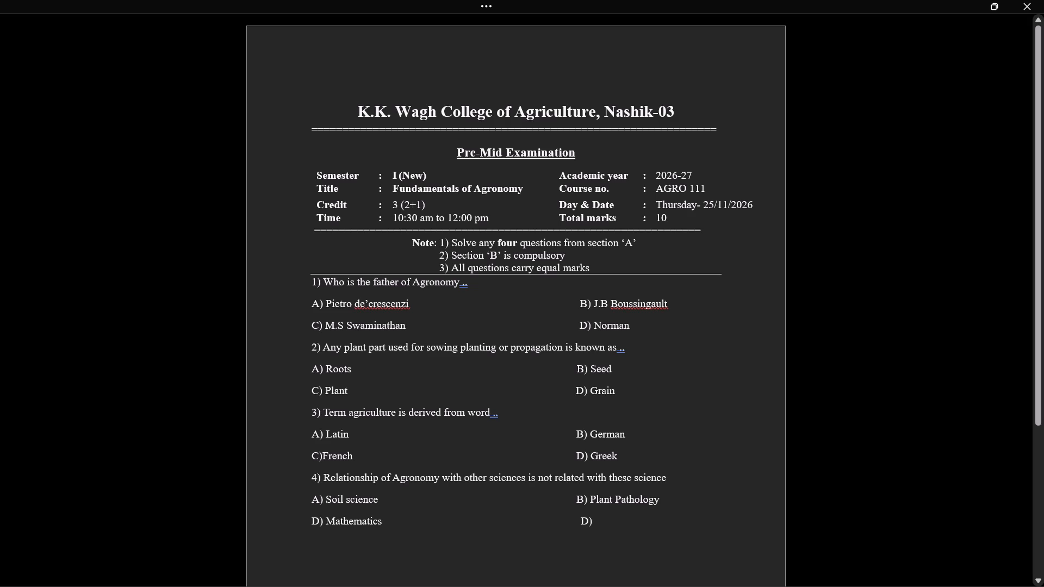
pyautogui.click(582, 519)
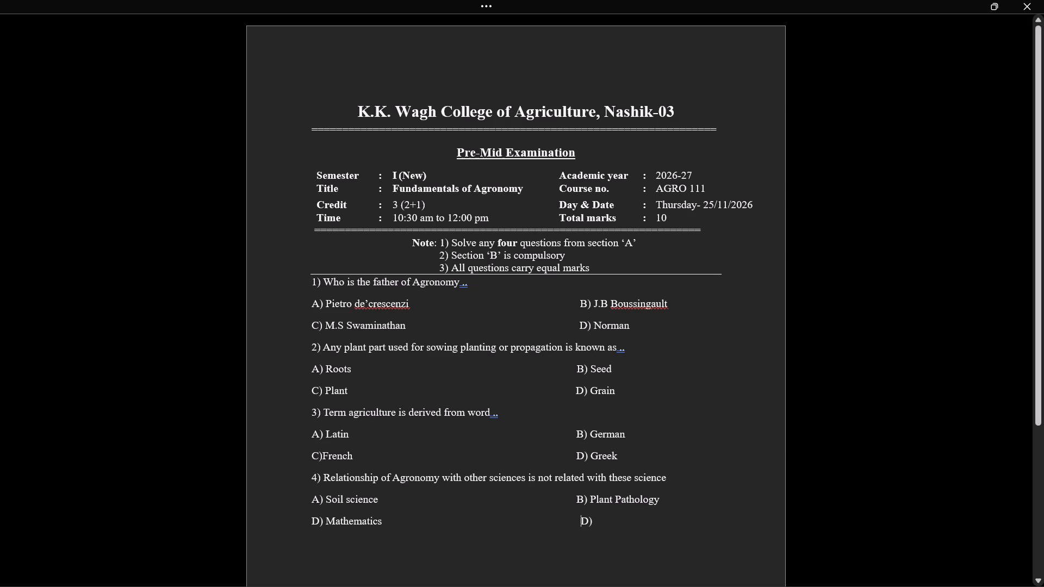
pyautogui.doubleClick(575, 520)
pyautogui.press('BackSpace')
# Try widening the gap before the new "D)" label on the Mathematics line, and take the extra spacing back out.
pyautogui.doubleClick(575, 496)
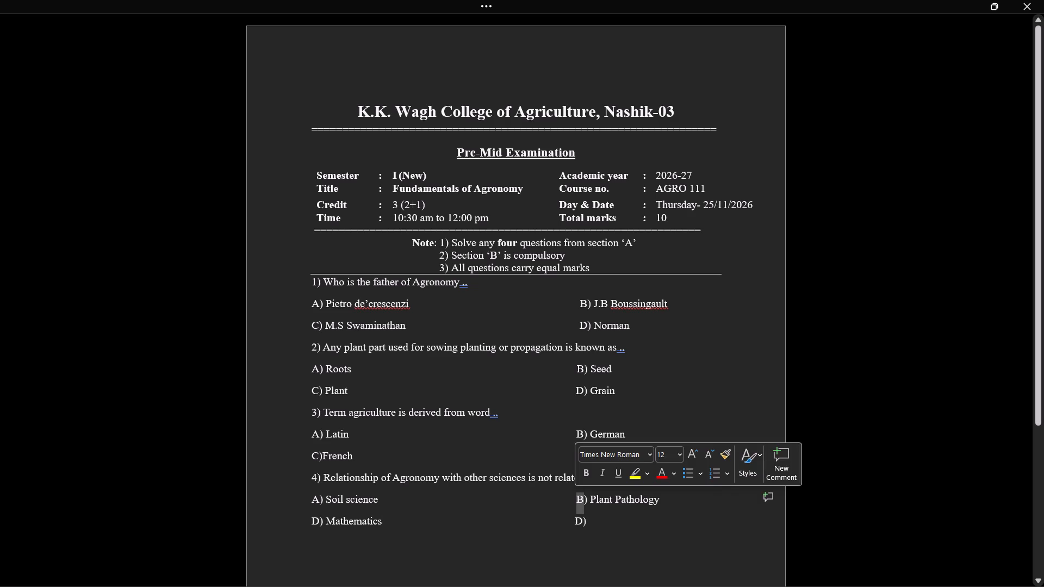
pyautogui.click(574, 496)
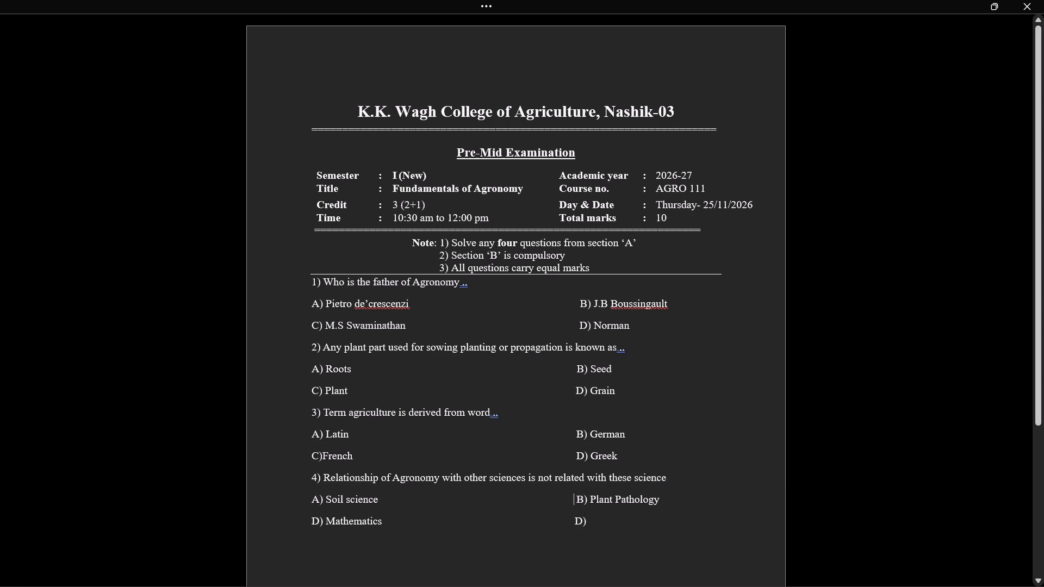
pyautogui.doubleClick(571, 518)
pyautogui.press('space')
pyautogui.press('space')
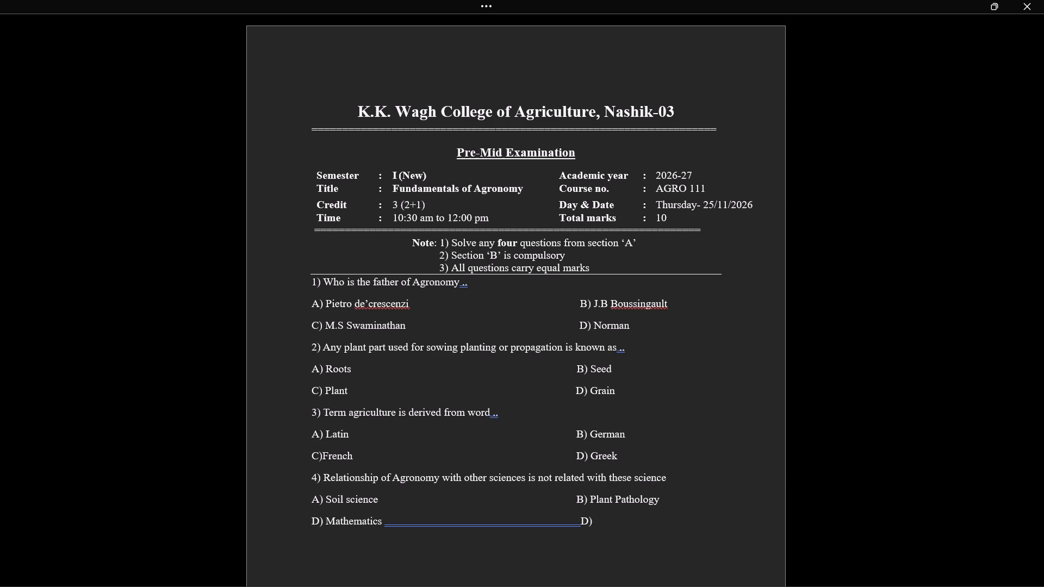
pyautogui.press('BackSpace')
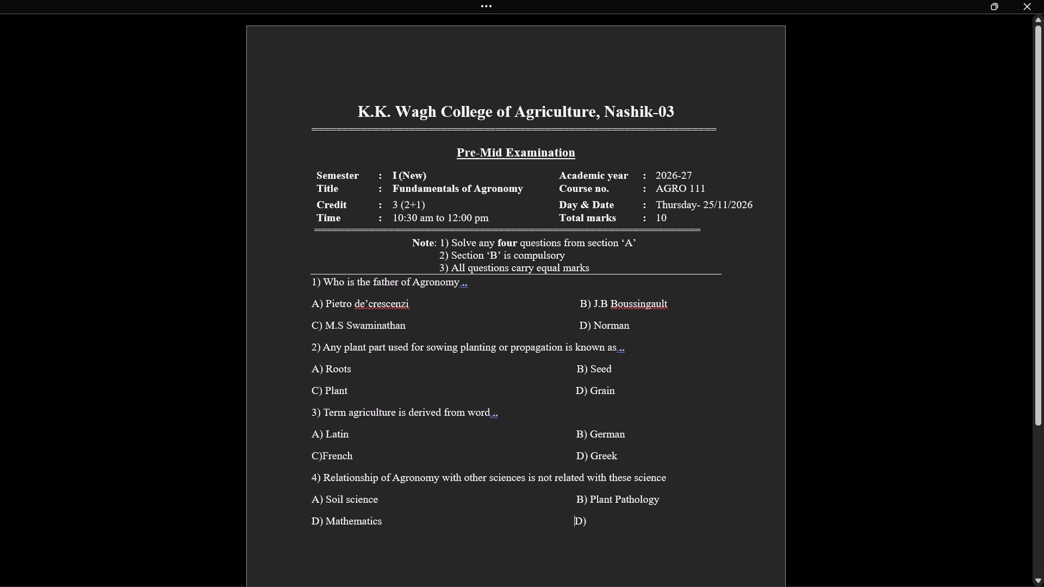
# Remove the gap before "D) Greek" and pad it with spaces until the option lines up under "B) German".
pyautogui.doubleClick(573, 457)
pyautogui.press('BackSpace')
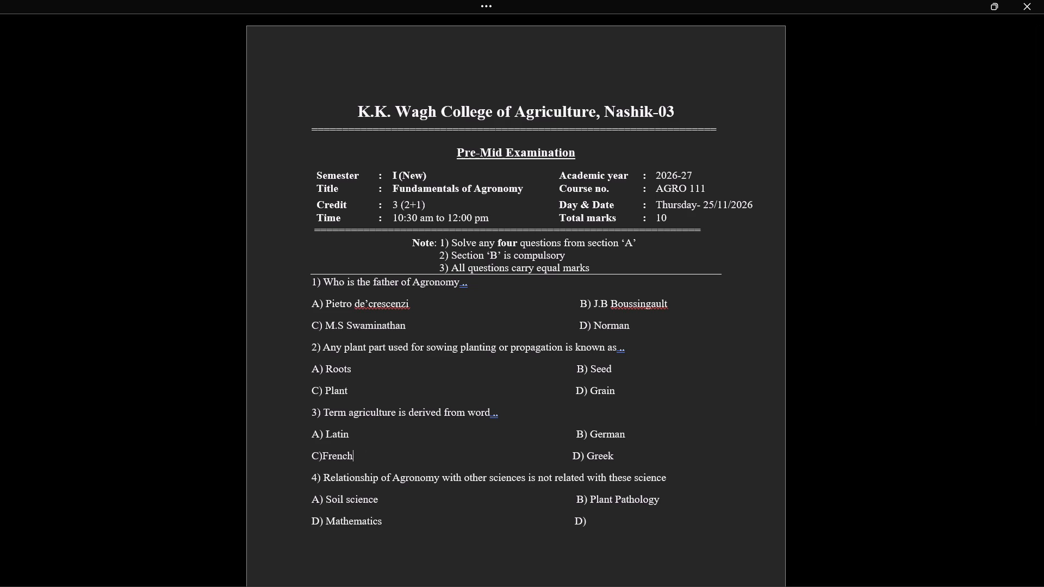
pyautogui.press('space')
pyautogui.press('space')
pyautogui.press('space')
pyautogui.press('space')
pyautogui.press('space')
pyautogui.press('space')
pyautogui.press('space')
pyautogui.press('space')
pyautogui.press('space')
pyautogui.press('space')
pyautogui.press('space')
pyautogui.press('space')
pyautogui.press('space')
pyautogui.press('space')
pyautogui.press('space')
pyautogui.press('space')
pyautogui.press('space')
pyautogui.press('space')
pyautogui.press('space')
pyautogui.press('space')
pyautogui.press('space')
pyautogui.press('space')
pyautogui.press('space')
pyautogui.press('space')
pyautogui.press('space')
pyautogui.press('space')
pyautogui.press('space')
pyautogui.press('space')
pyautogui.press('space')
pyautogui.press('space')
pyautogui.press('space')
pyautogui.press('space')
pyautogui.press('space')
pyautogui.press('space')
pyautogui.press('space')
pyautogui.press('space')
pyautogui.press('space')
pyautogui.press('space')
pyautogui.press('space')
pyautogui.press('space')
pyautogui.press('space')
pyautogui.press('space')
# Enter "Extension Education" as the option text after the "D)" label on the Mathematics line.
pyautogui.doubleClick(587, 521)
pyautogui.click(588, 521)
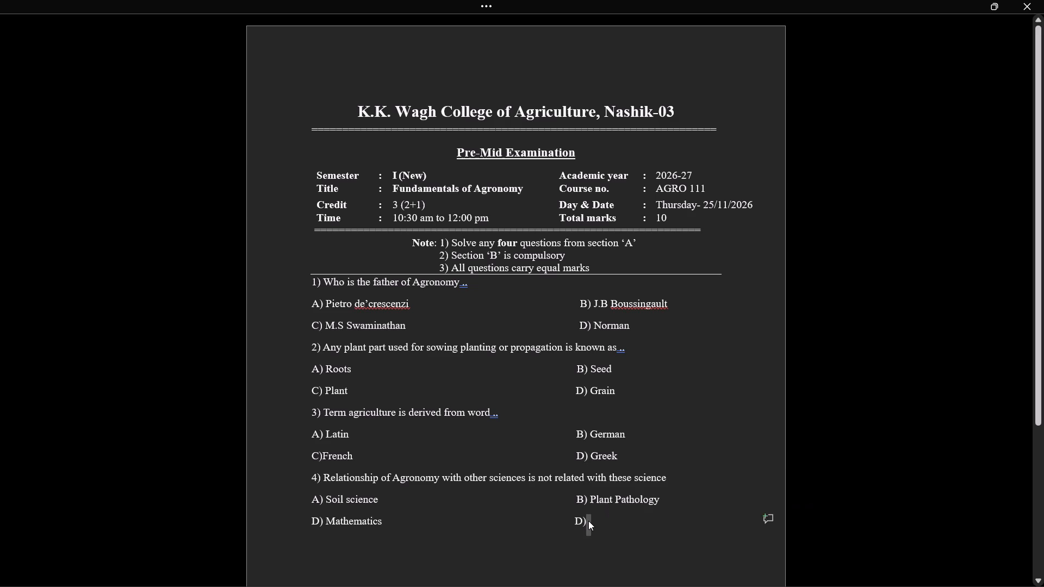
pyautogui.click(592, 519)
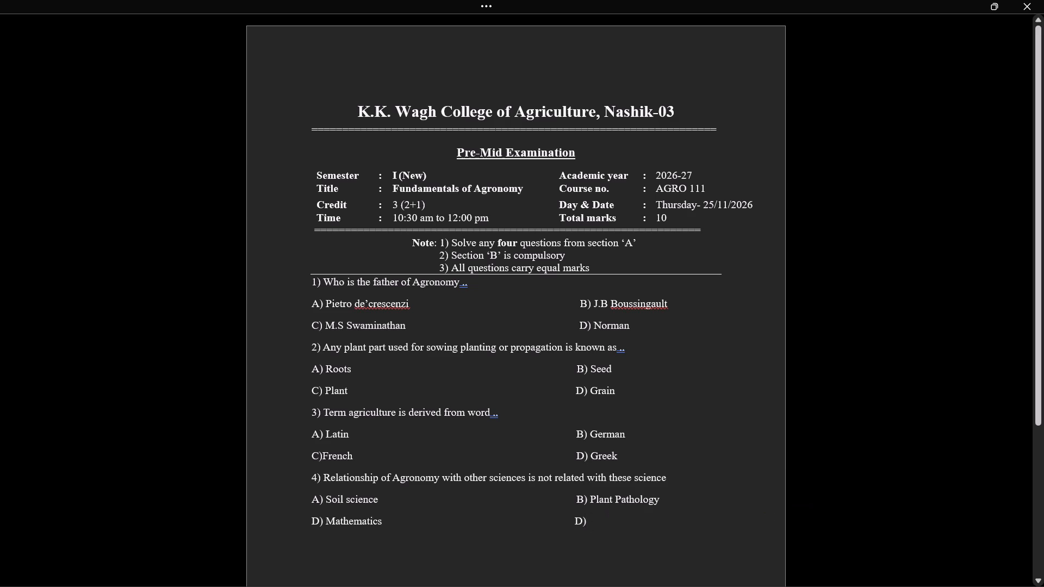
pyautogui.doubleClick(595, 523)
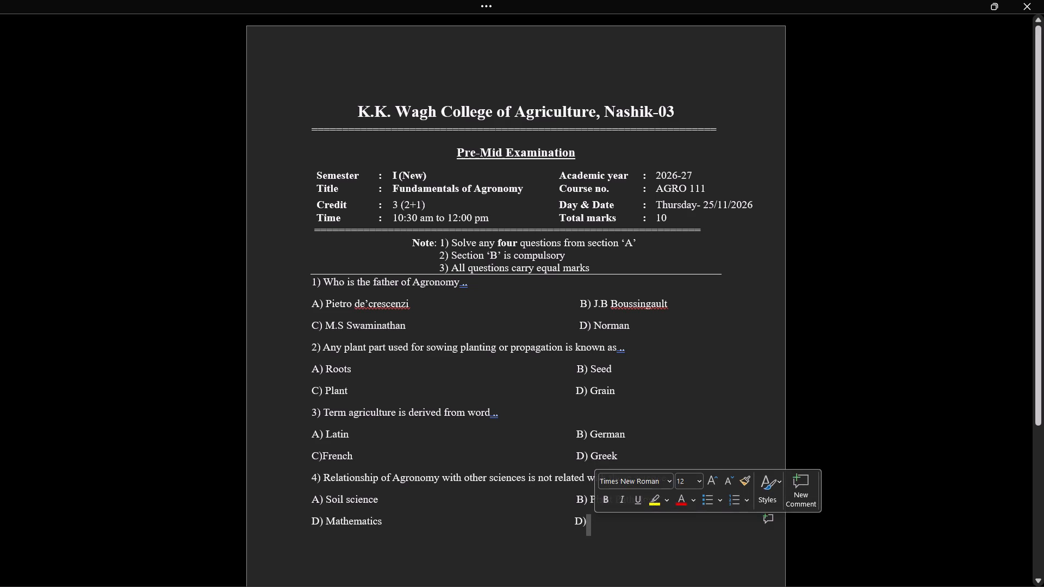
pyautogui.doubleClick(599, 521)
pyautogui.click(591, 521)
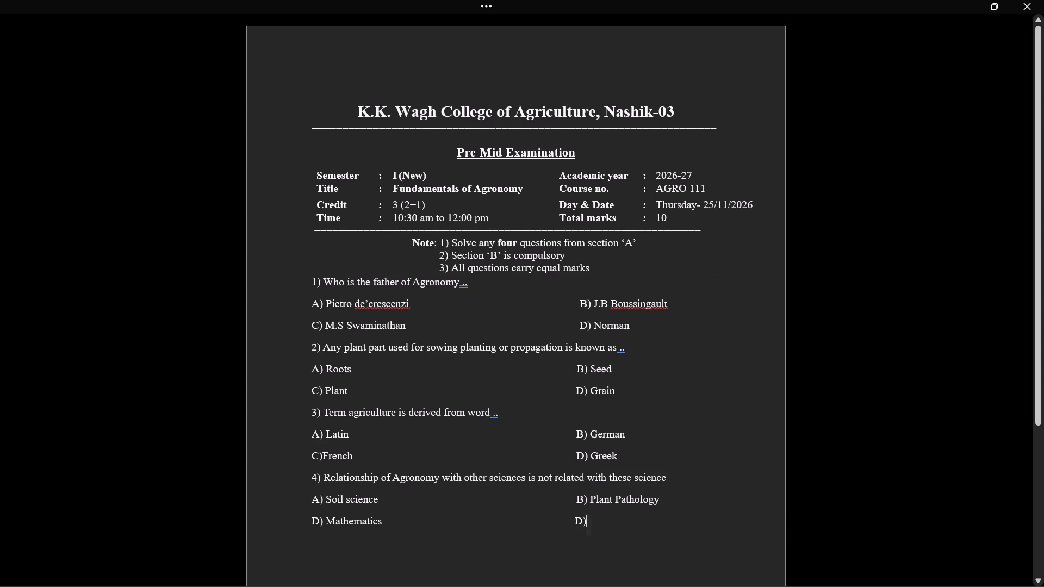
pyautogui.press('space')
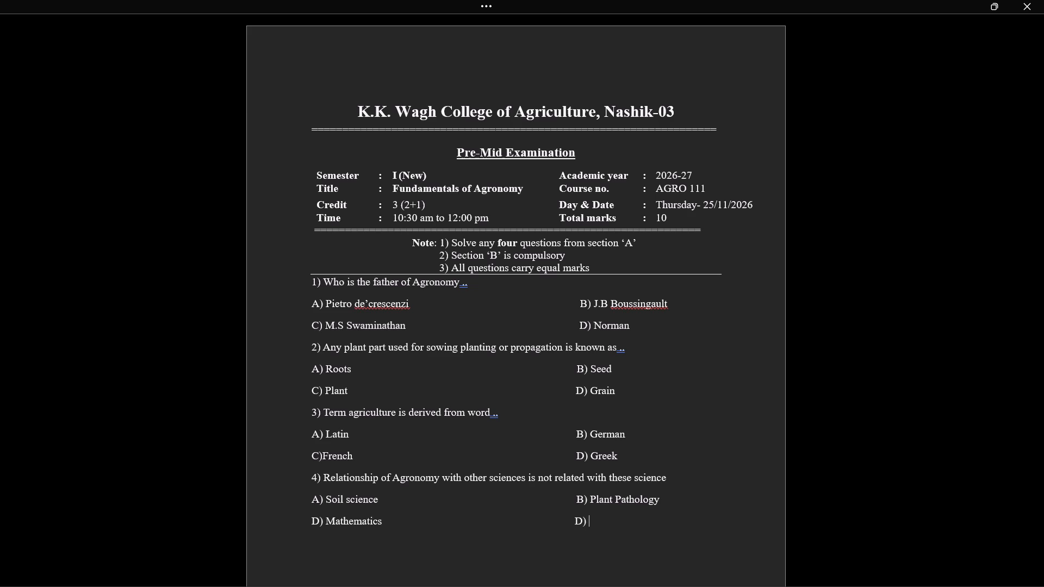
pyautogui.hotkey('shift', 'e')
pyautogui.write('xten')
pyautogui.write('sion')
pyautogui.press('space')
pyautogui.write('Edu')
pyautogui.write('cation')
# Start a new line numbered "5)" below the options of question 4.
pyautogui.moveTo(1034, 258); pyautogui.dragTo(1021, 468)
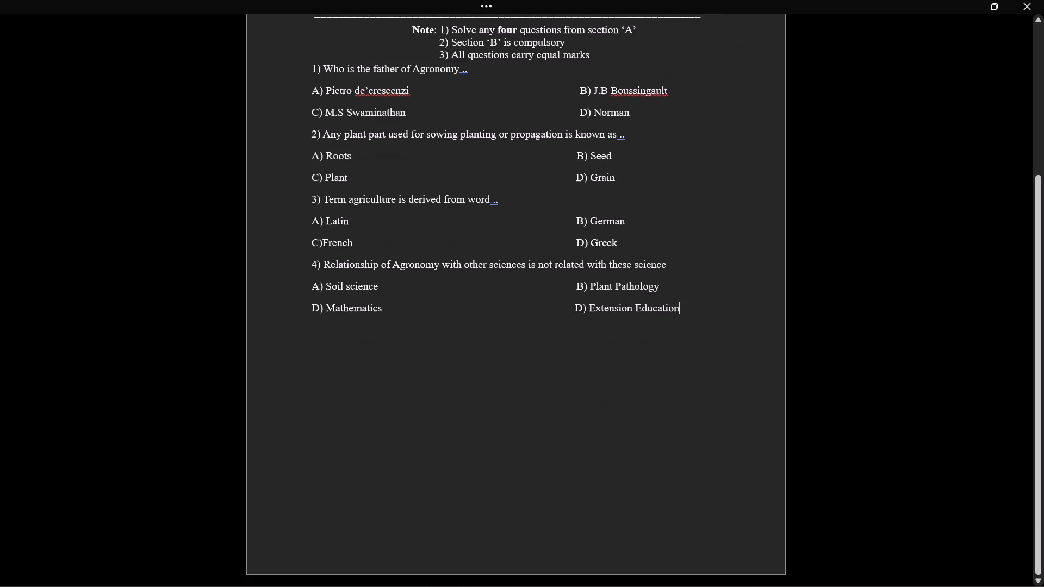
pyautogui.doubleClick(321, 344)
pyautogui.press('5')
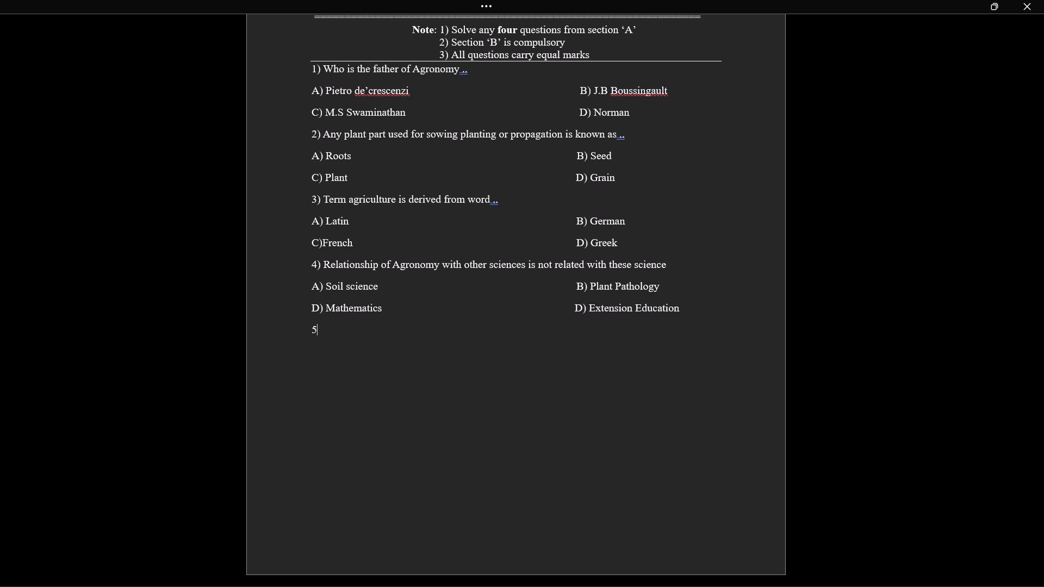
pyautogui.hotkey('shift', ')')
pyautogui.press('space')
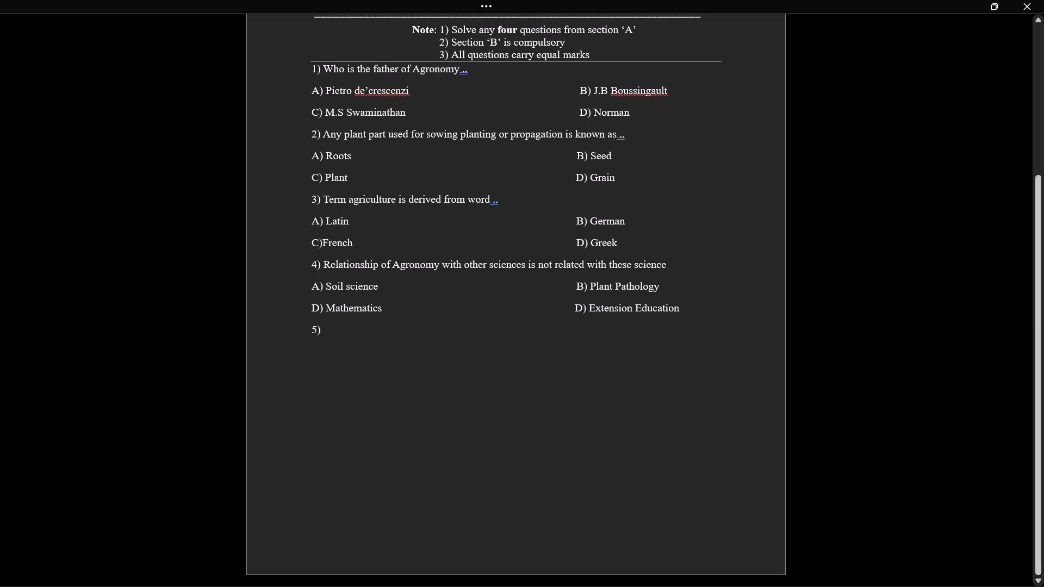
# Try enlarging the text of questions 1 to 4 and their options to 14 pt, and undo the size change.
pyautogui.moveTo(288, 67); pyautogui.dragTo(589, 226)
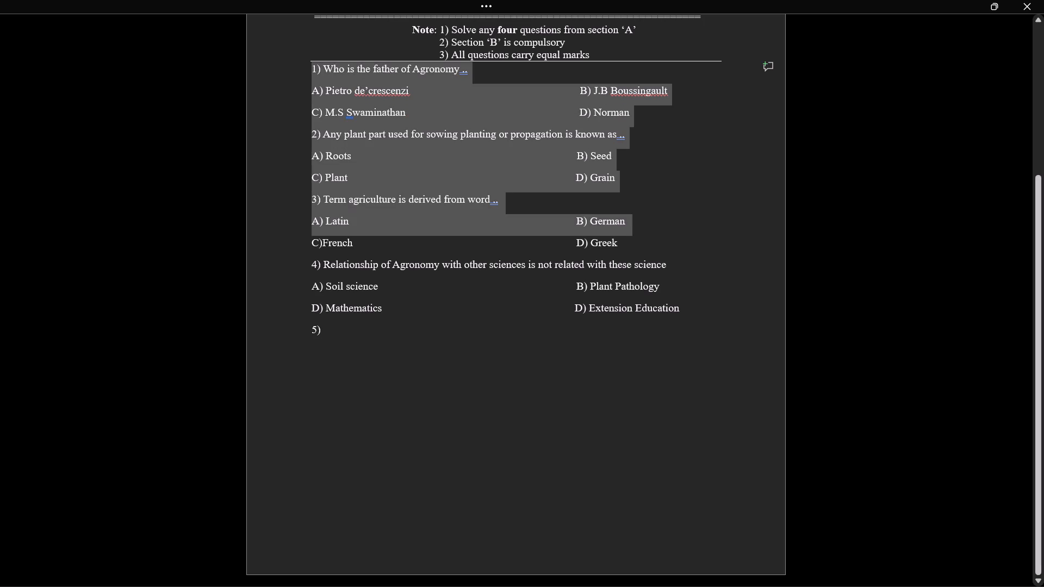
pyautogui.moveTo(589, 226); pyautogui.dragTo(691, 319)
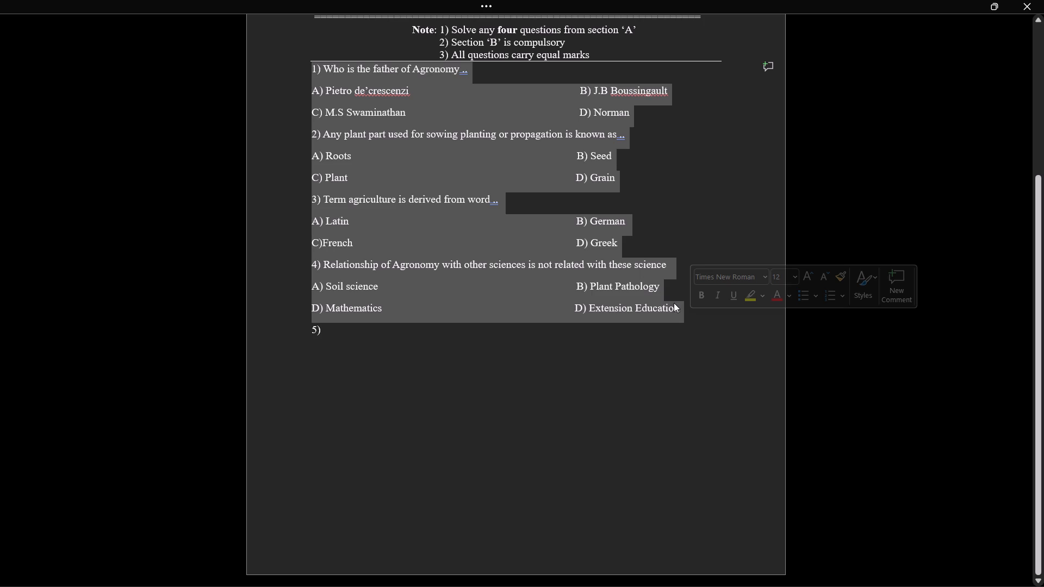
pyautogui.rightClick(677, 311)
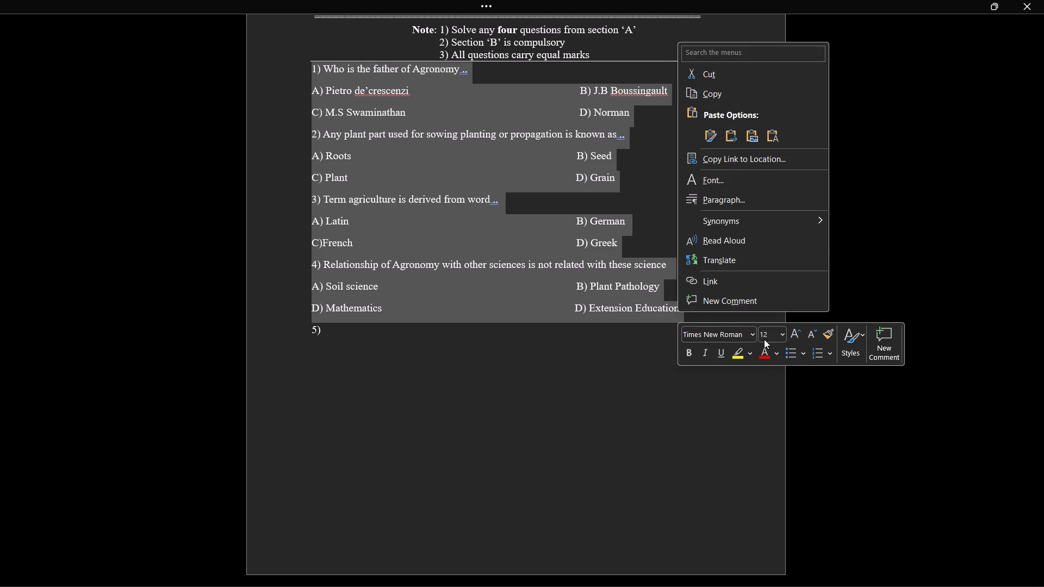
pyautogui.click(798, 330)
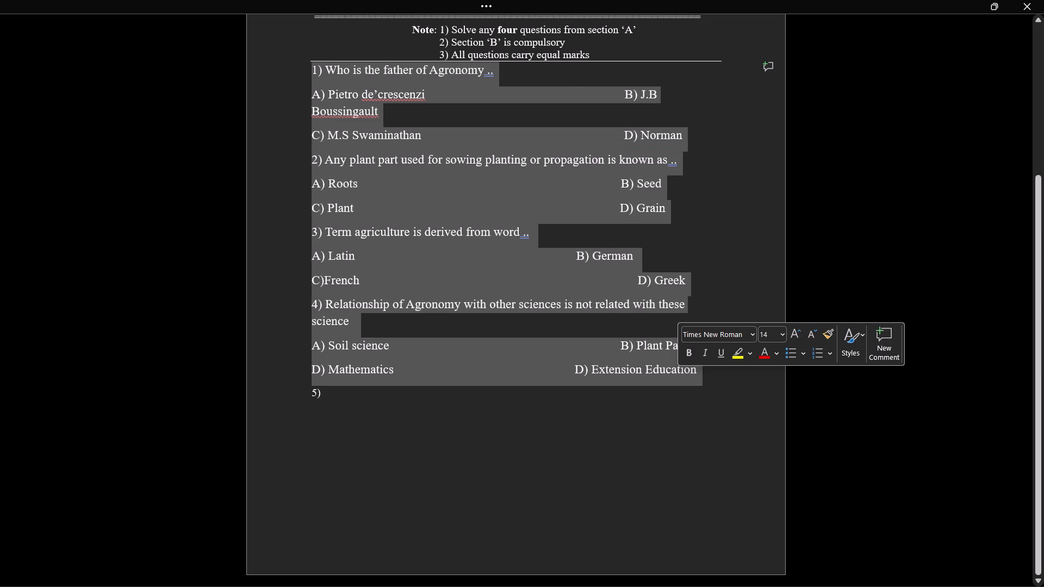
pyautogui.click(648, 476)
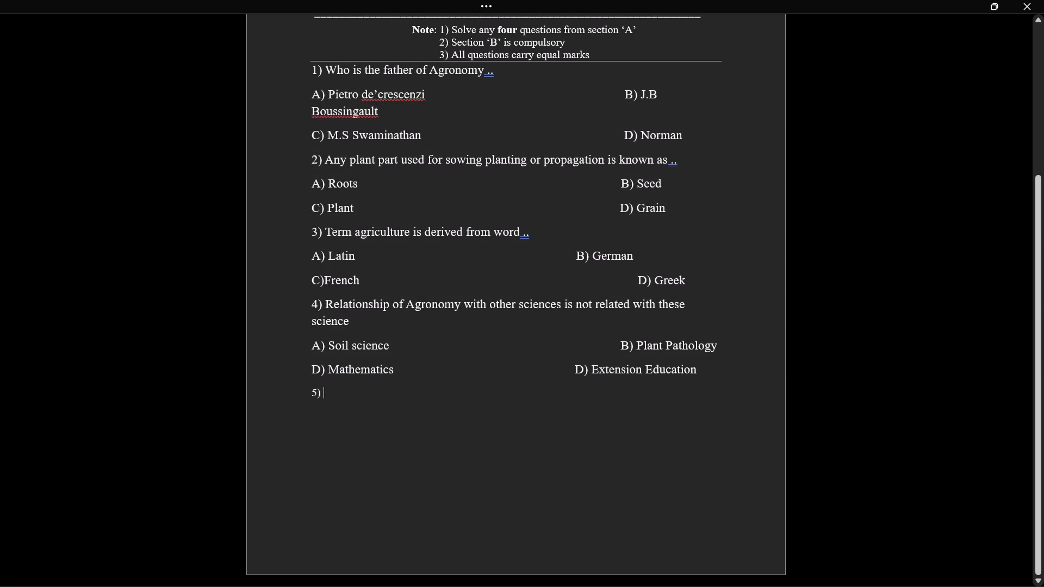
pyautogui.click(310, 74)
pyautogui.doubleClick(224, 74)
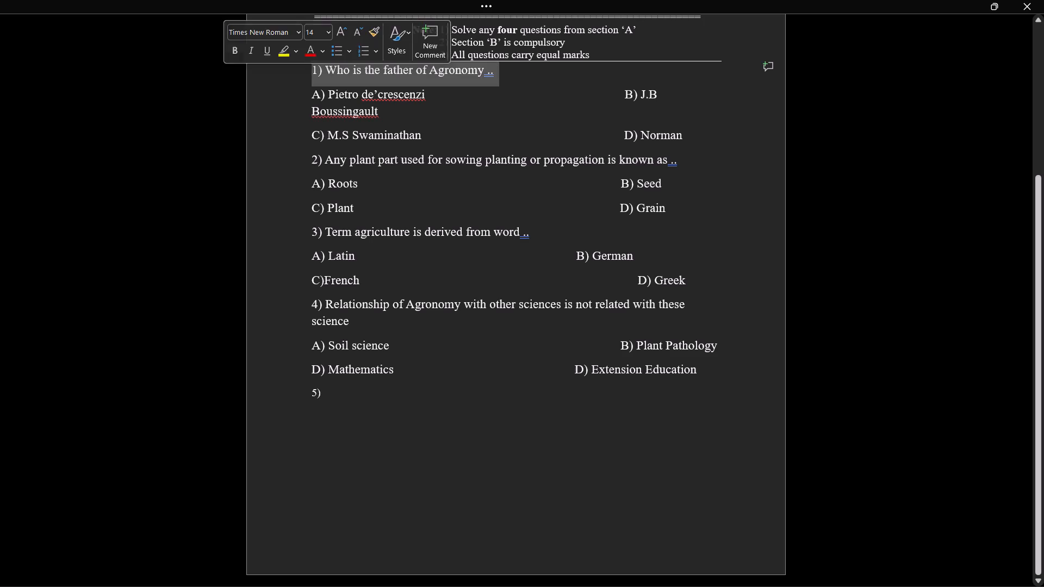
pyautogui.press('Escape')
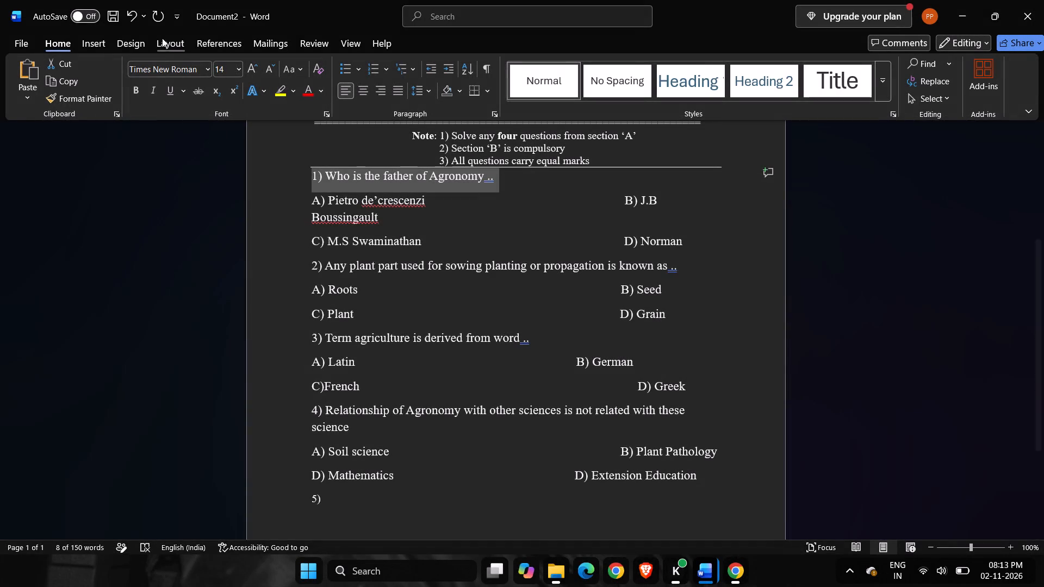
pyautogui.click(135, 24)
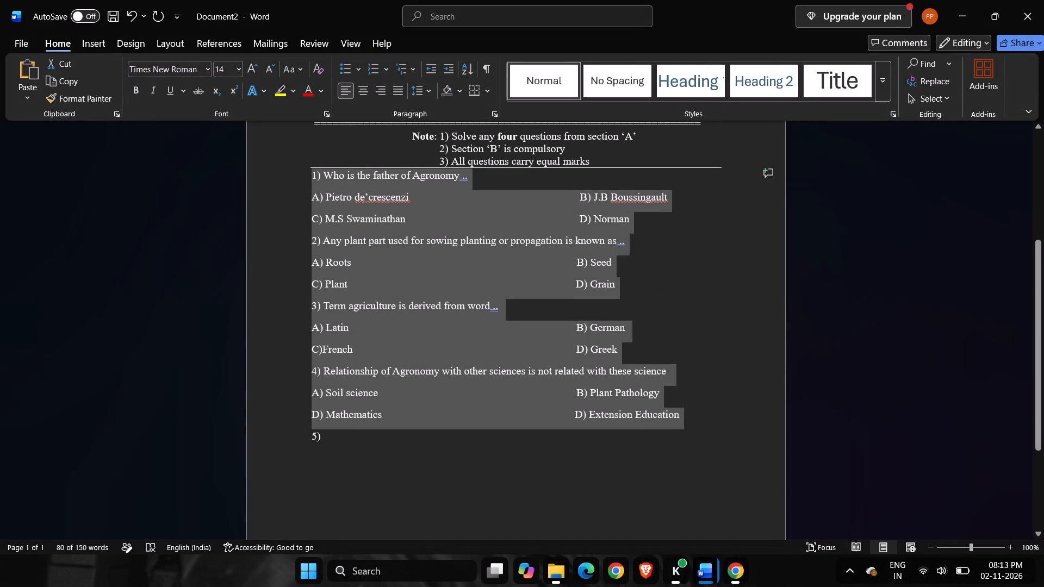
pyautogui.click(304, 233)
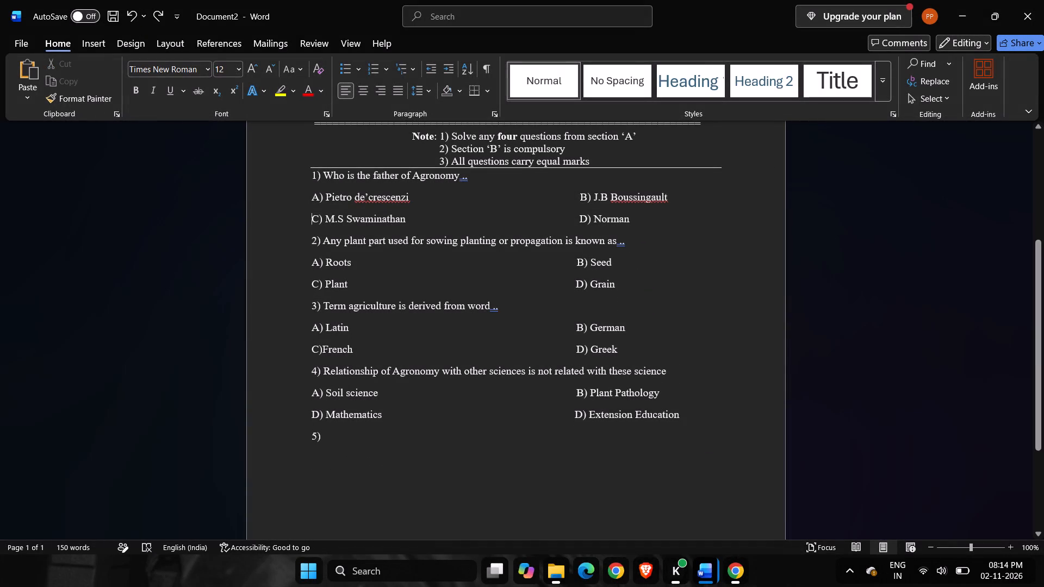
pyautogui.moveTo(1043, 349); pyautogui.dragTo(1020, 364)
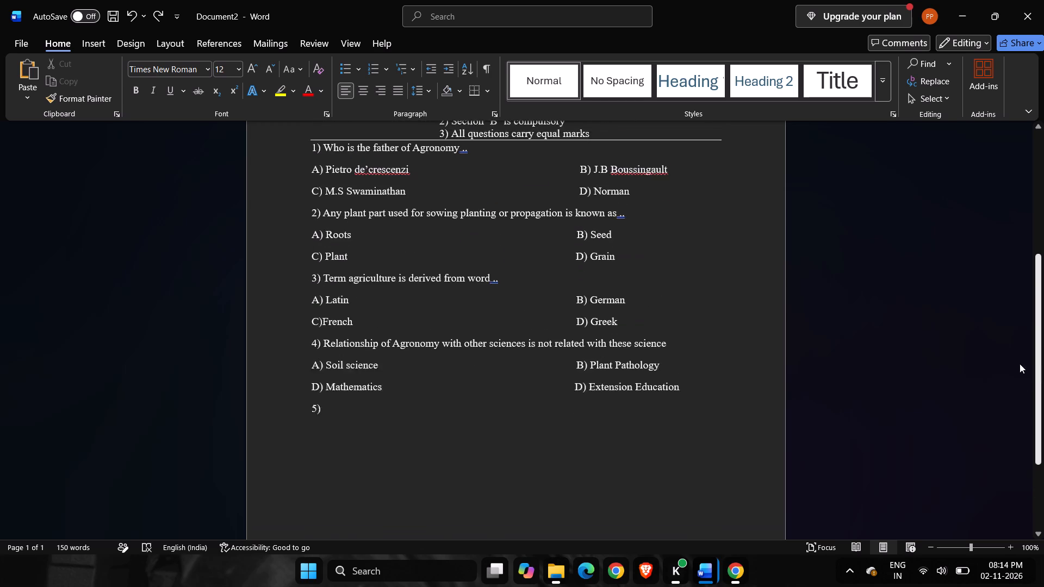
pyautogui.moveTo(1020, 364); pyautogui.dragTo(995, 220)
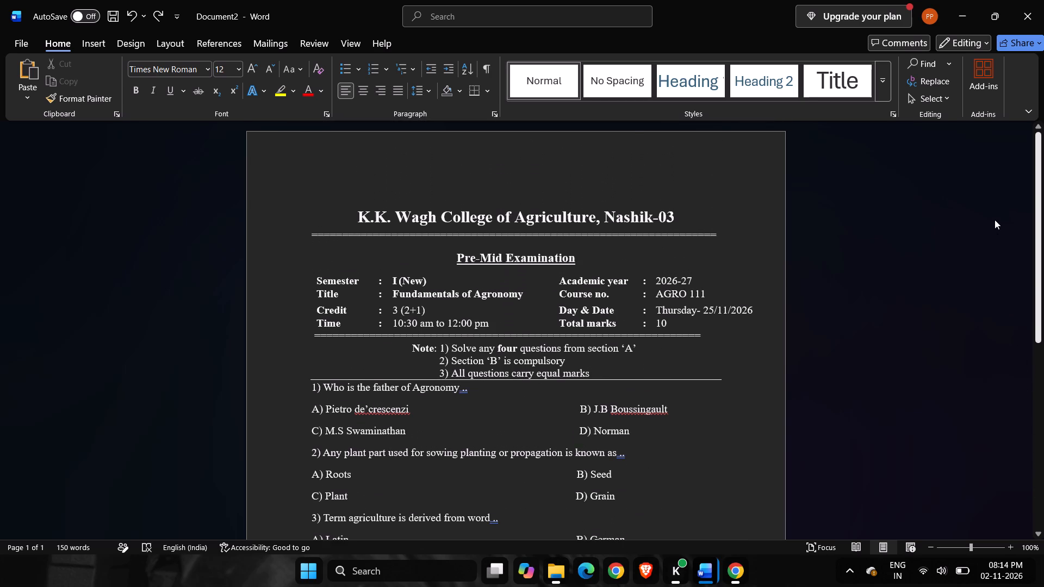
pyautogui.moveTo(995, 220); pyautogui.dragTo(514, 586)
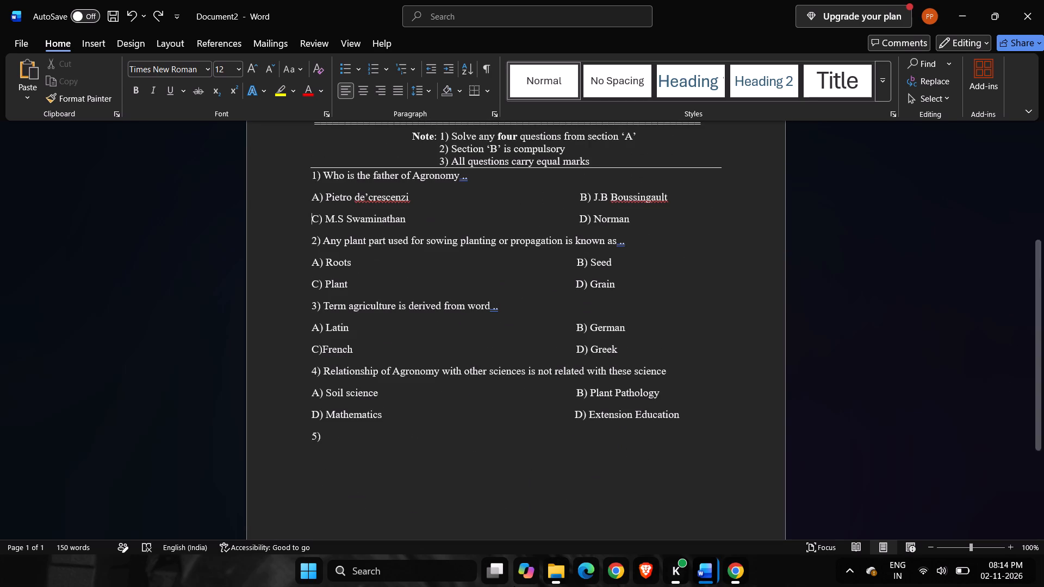
# Begin the text of question 5 with the word "Term" after its number.
pyautogui.click(327, 440)
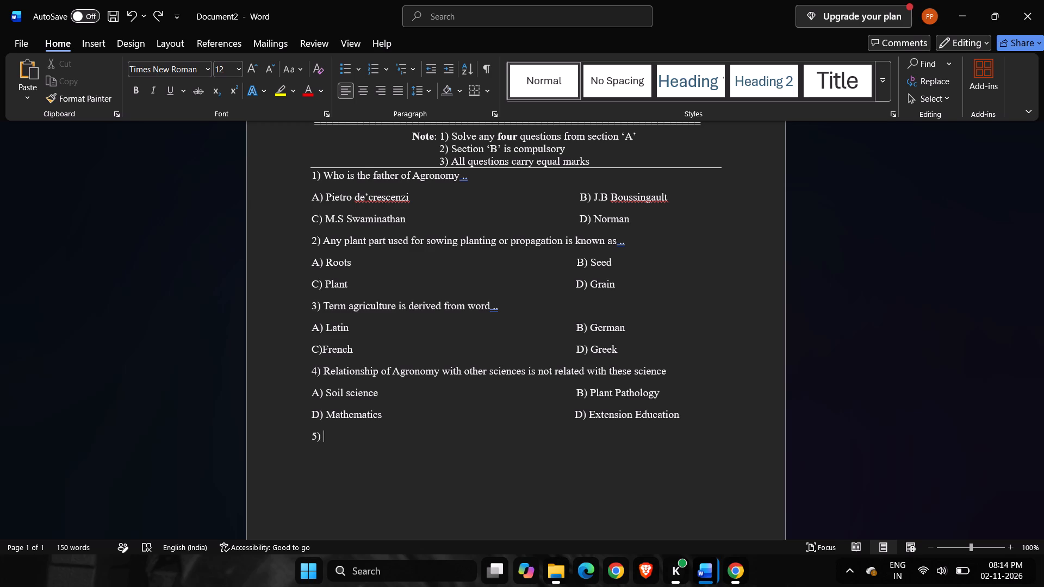
pyautogui.write('Te')
pyautogui.press('e')
pyautogui.press('BackSpace')
pyautogui.write('rm')
pyautogui.press('space')
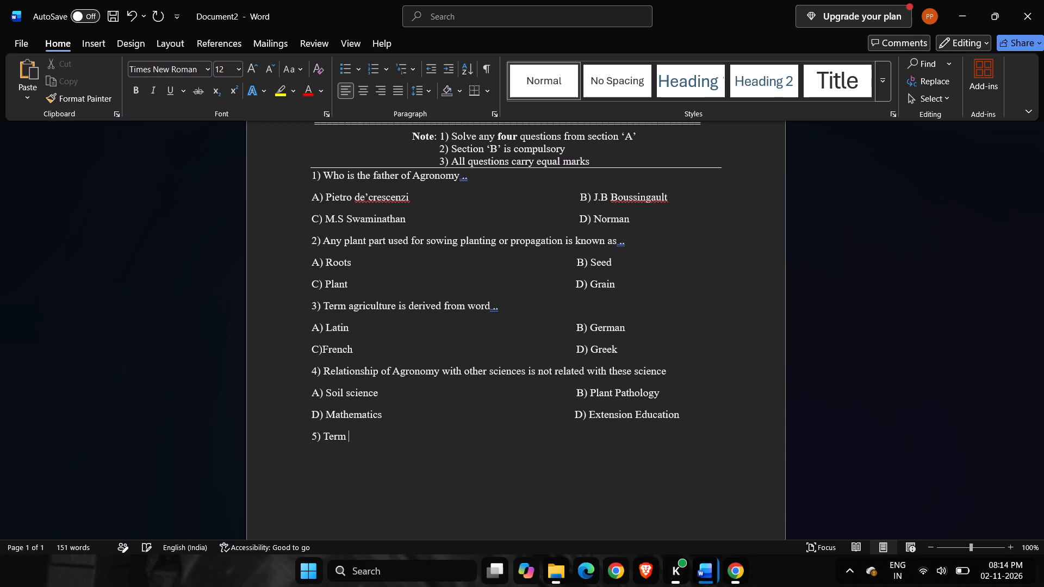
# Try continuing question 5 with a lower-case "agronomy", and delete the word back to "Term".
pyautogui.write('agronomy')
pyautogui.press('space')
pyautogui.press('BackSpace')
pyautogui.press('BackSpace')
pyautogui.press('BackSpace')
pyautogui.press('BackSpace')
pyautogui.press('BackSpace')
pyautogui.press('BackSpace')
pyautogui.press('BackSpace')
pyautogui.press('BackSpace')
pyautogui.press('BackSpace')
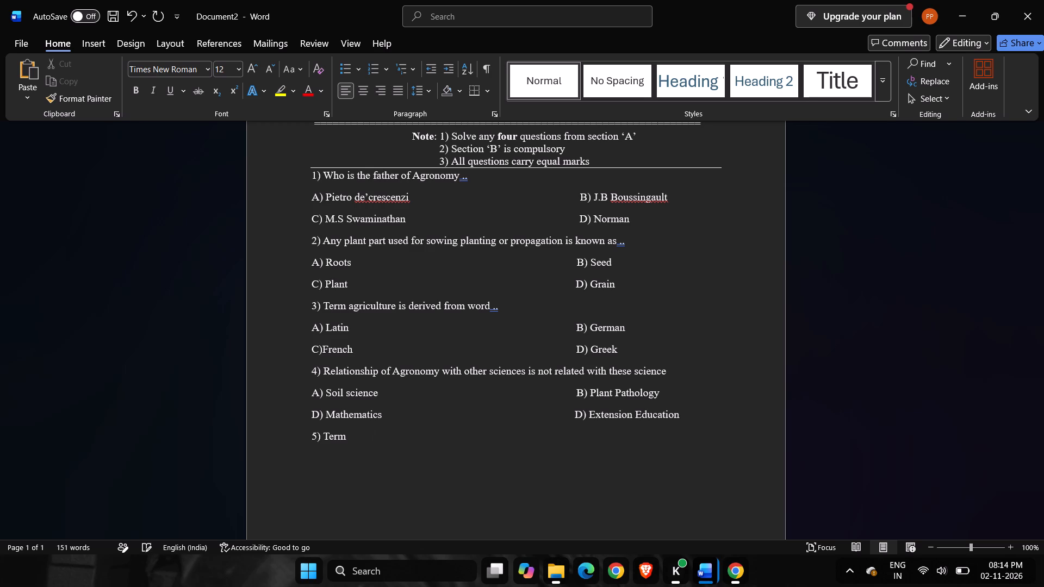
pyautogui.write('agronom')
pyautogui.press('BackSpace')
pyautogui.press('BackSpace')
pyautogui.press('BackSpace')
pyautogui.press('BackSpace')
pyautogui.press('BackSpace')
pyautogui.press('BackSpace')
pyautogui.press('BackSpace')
# Complete question 5 by adding "Agronomy is derived From ..." after "Term".
pyautogui.write('Ag')
pyautogui.write('ronomy')
pyautogui.press('space')
pyautogui.write('is')
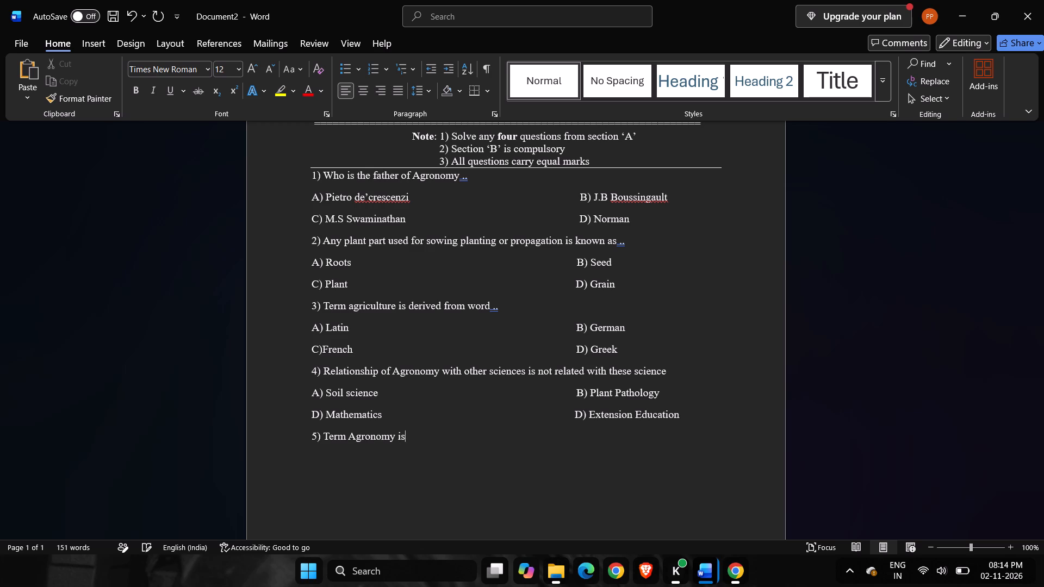
pyautogui.press('space')
pyautogui.write('derived')
pyautogui.press('space')
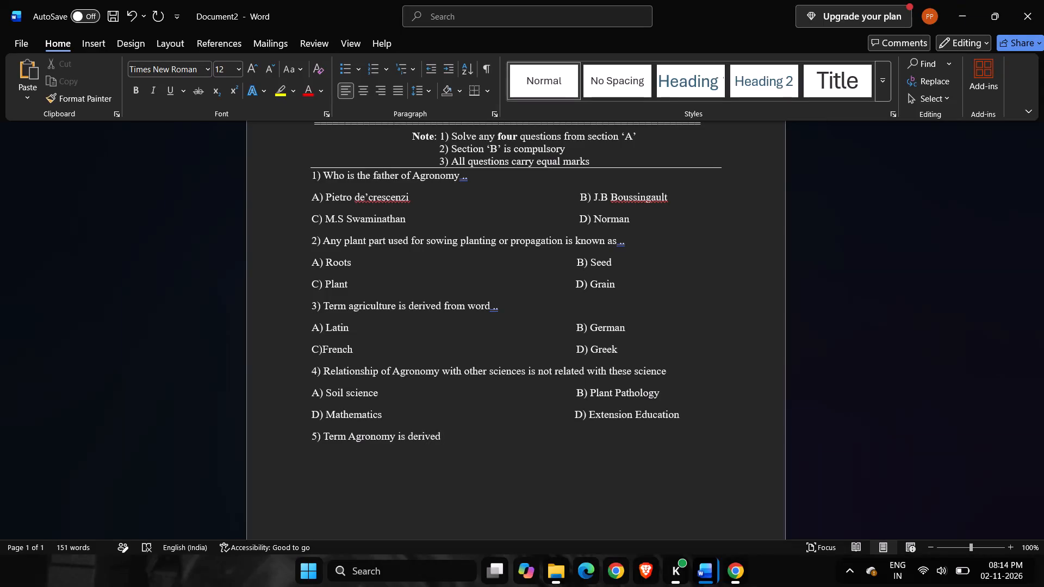
pyautogui.write('From')
pyautogui.press('space')
pyautogui.write('...')
# Add the first option "A) Greek" on a new line below question 5.
pyautogui.doubleClick(313, 466)
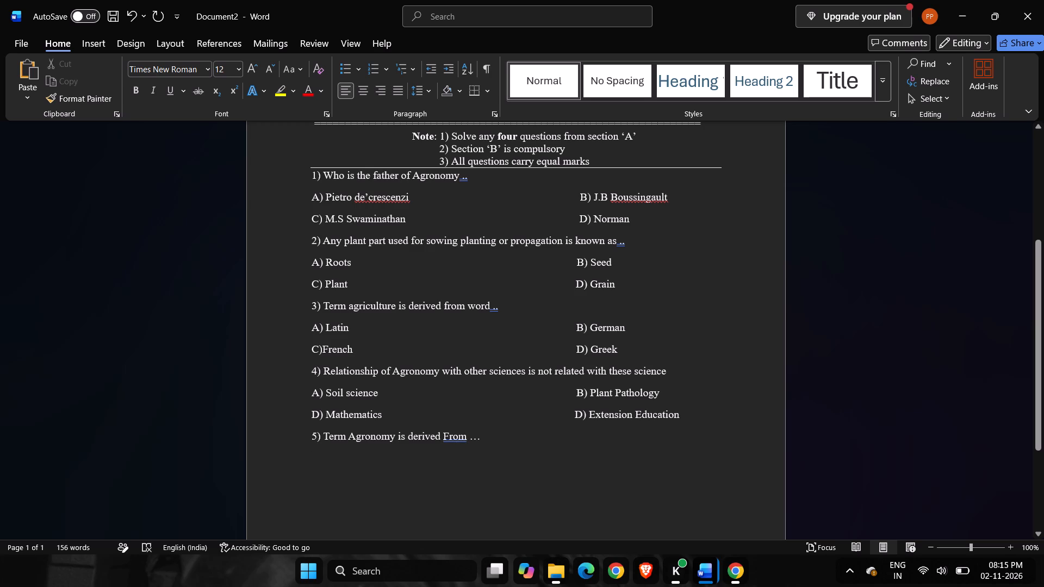
pyautogui.press('a')
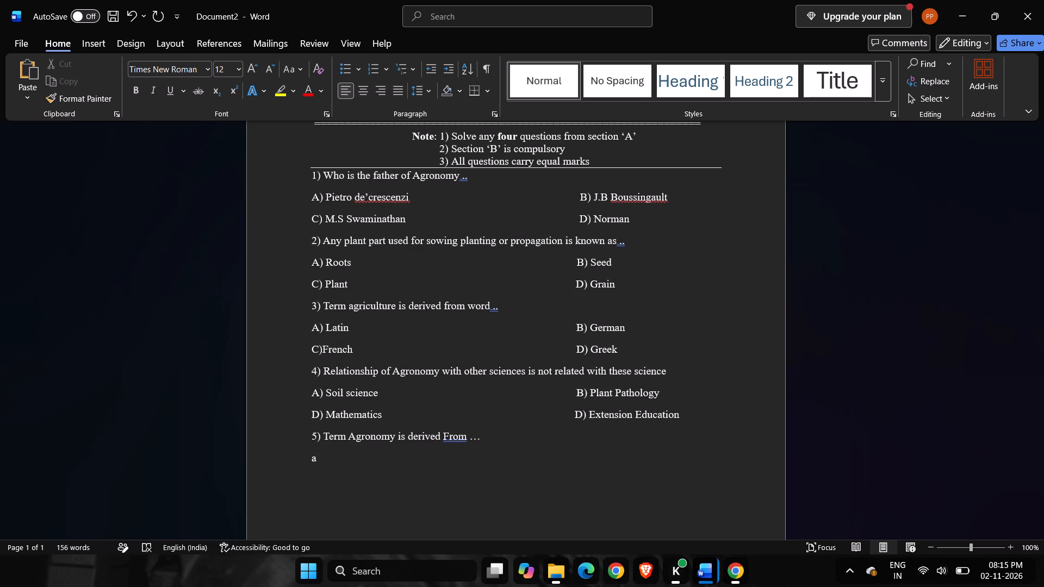
pyautogui.press('BackSpace')
pyautogui.write('A)')
pyautogui.press('space')
pyautogui.write('Greek')
# Insert "word" before the ellipsis in question 5, so it reads "Term Agronomy is derived From word…".
pyautogui.press('space')
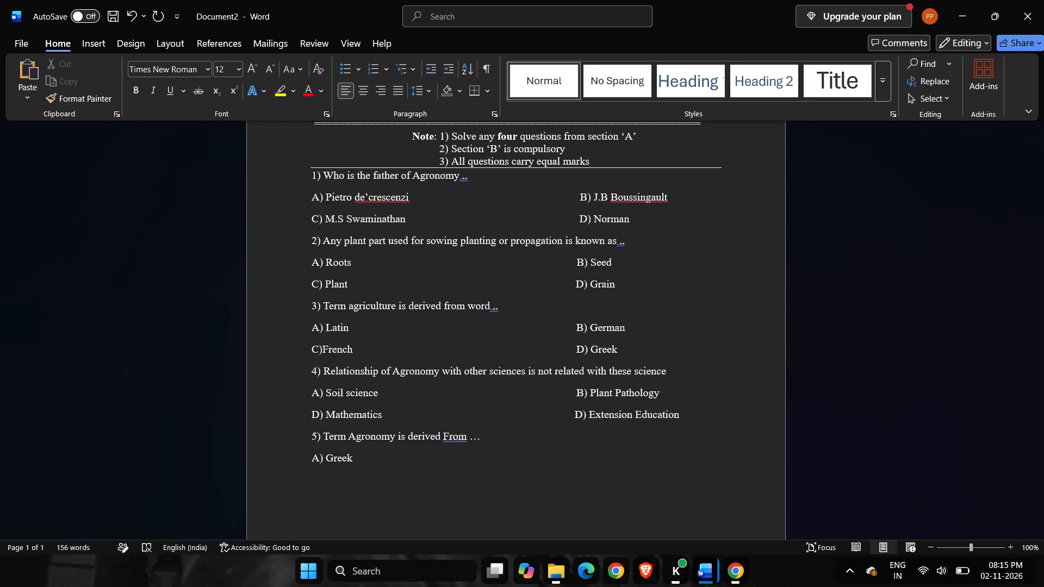
pyautogui.click(469, 440)
pyautogui.write('wor')
pyautogui.press('d')
# Add "B)Greek" as question 5's second option, in the second column on the same line as option A.
pyautogui.doubleClick(577, 459)
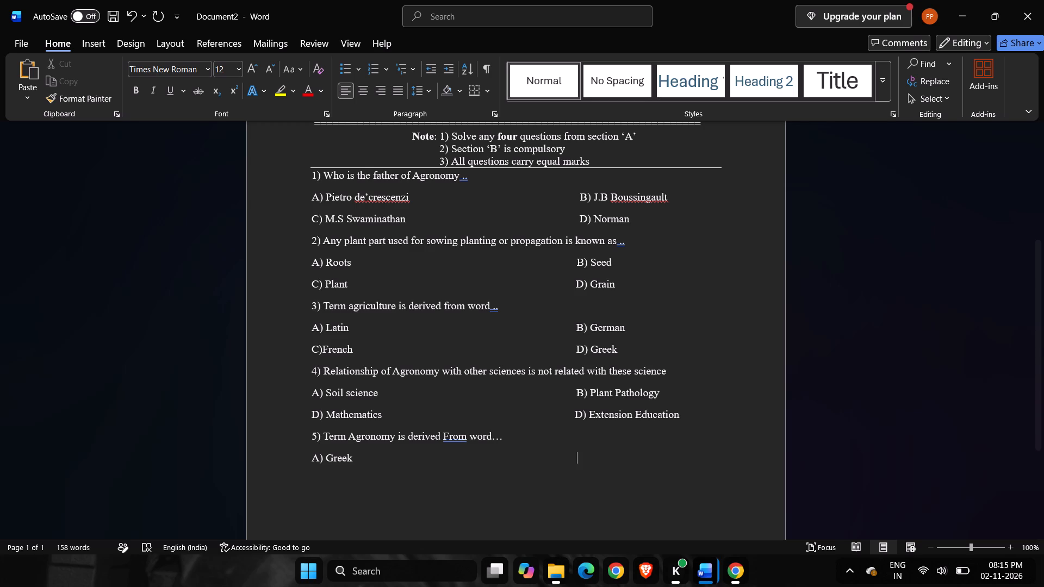
pyautogui.hotkey('shift', 'b')
pyautogui.hotkey('shift', ')')
pyautogui.write('GREE')
pyautogui.press('BackSpace')
pyautogui.press('BackSpace')
pyautogui.press('BackSpace')
pyautogui.press('r')
pyautogui.write('eek')
# Start question 5's third option with the label "C)" on a new line below option A.
pyautogui.click(321, 492)
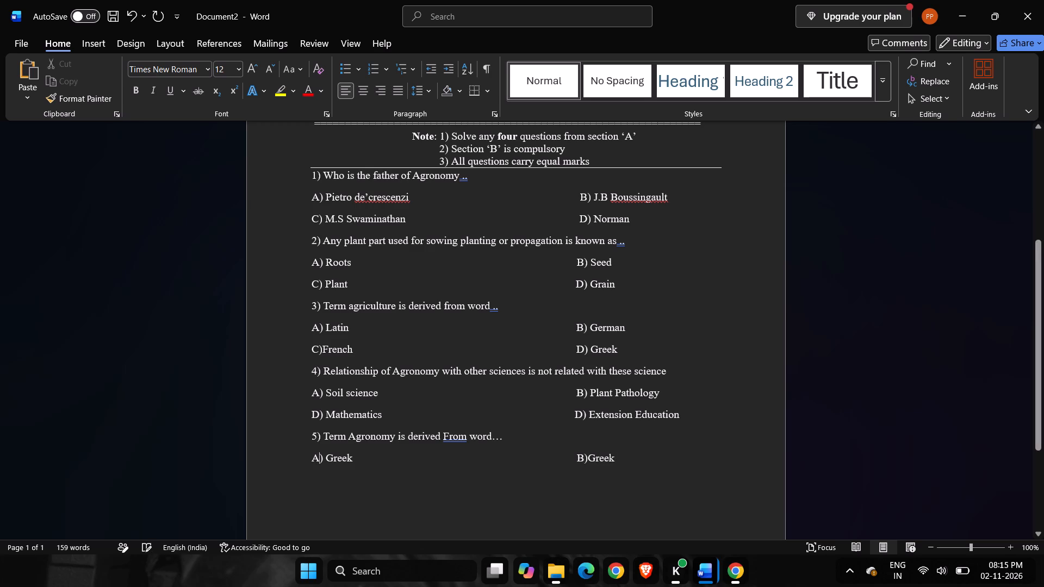
pyautogui.doubleClick(318, 484)
pyautogui.press('c')
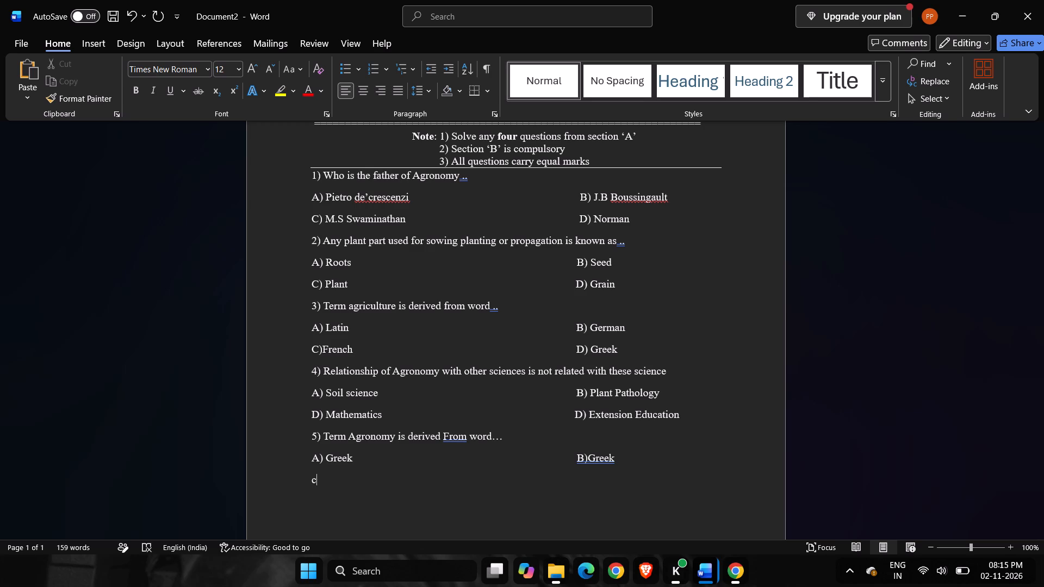
pyautogui.press('BackSpace')
pyautogui.hotkey('shift', 'c')
pyautogui.hotkey('shift', ')')
# Insert a space between "C)" and "French" in question 3's third option.
pyautogui.click(321, 353)
pyautogui.press('space')
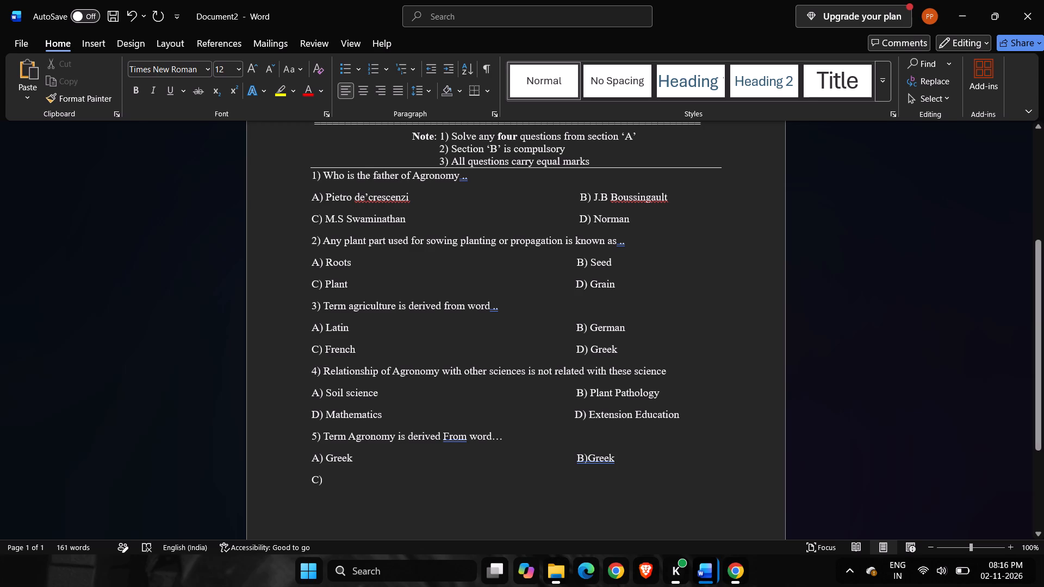
# Complete question 5's third option as "C) French", with a space after the label.
pyautogui.click(324, 479)
pyautogui.press('space')
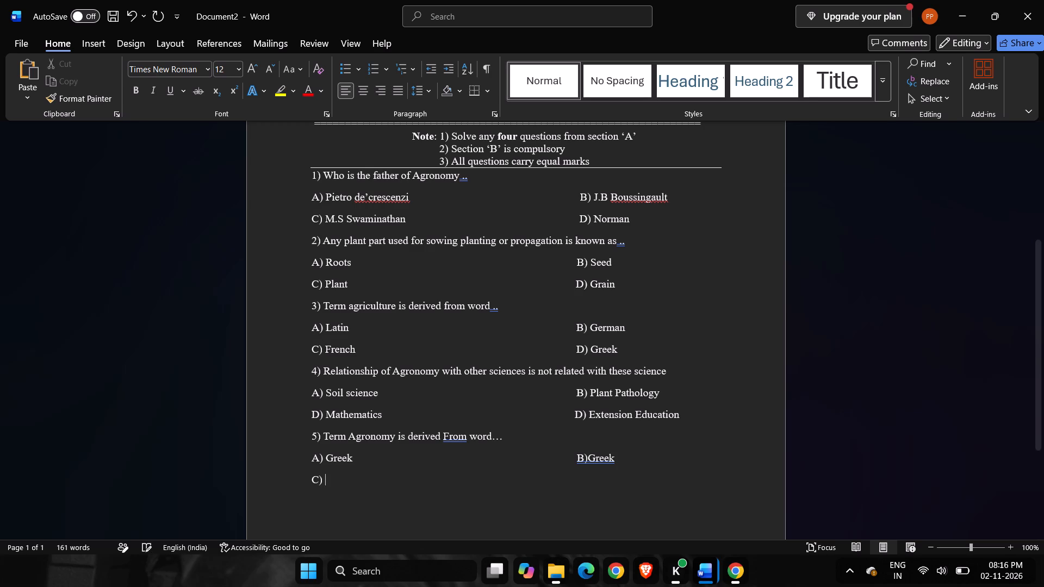
pyautogui.hotkey('shift', 'f')
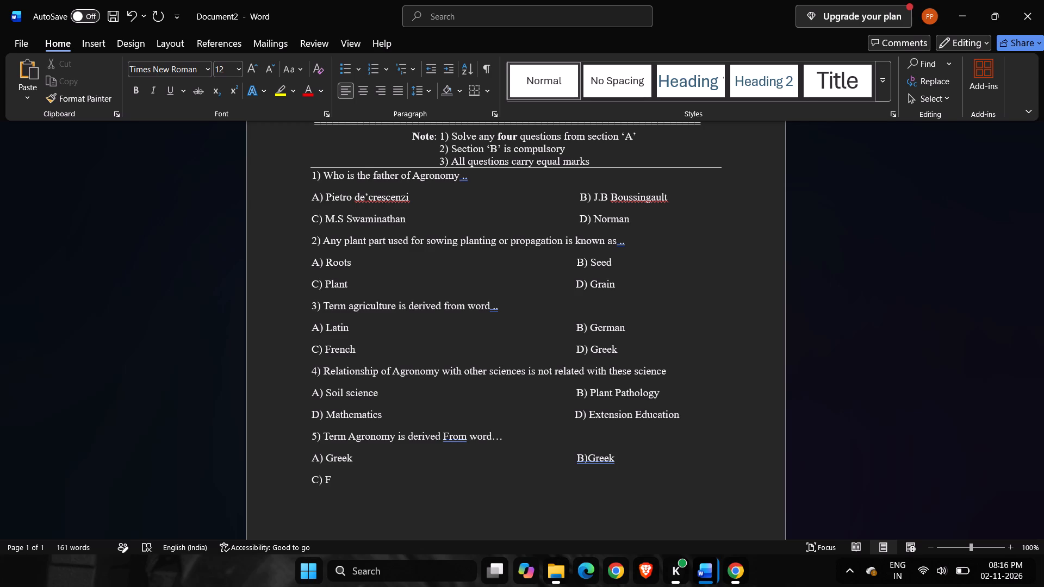
pyautogui.write('re')
pyautogui.write('nch')
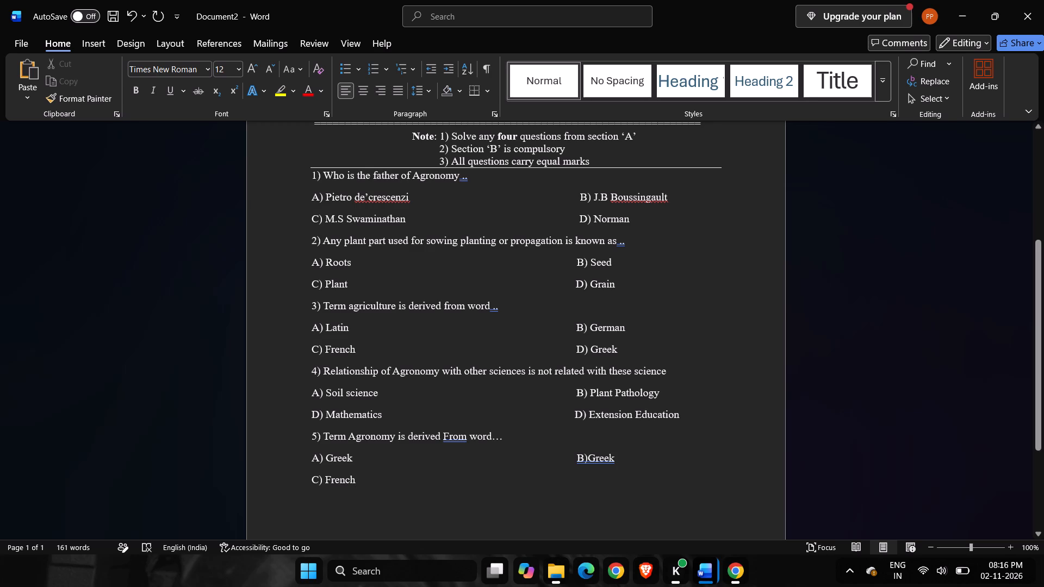
# Insert a space between "B)" and "Greek" in question 5's second option.
pyautogui.click(588, 459)
pyautogui.press('space')
# Replace the gap before question 5's option "B) Greek" with spaces, aligning it with the second-column options above.
pyautogui.doubleClick(569, 455)
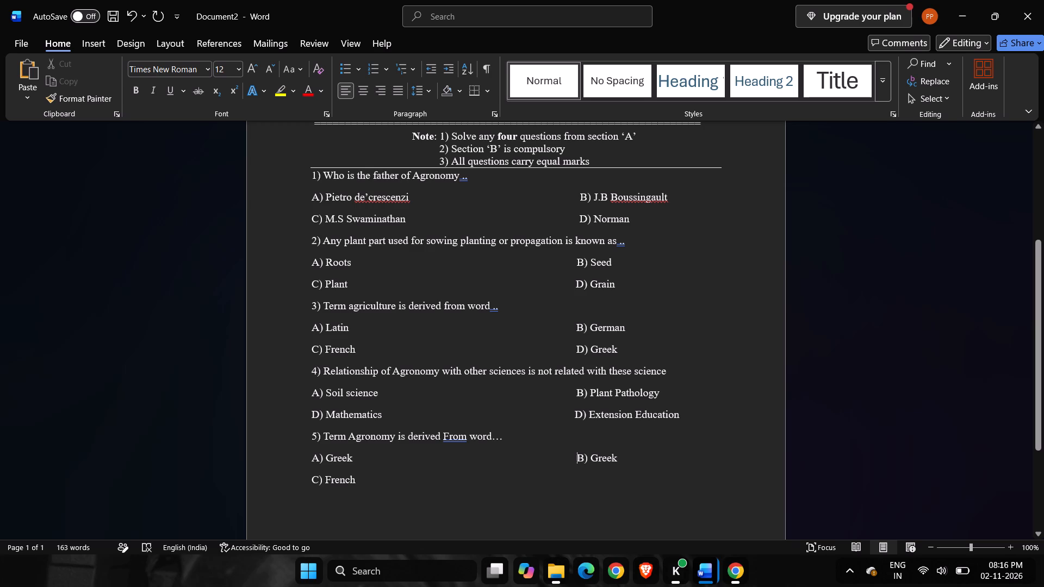
pyautogui.doubleClick(569, 455)
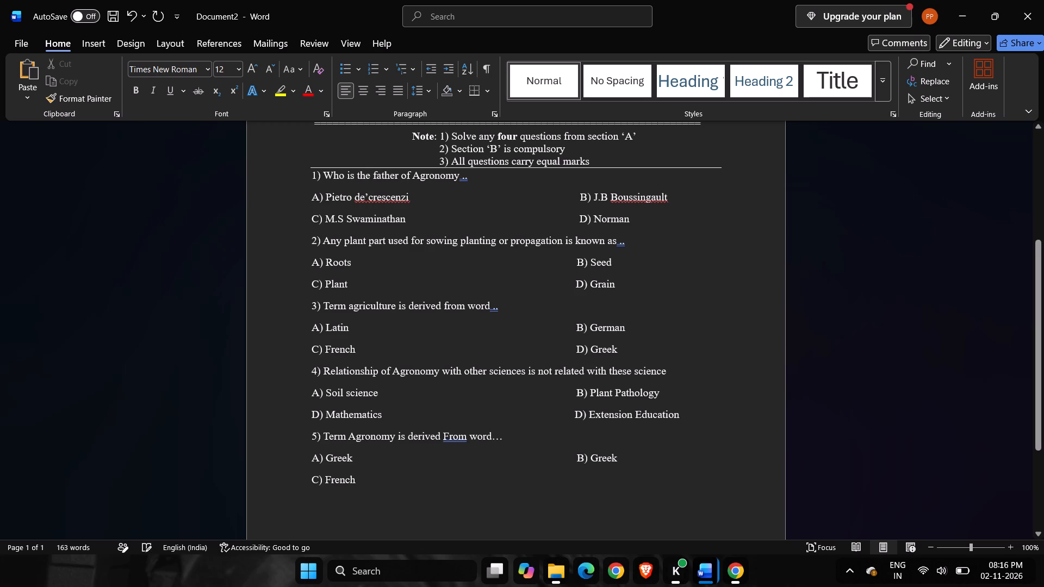
pyautogui.press('BackSpace')
pyautogui.press('v')
pyautogui.click(569, 455)
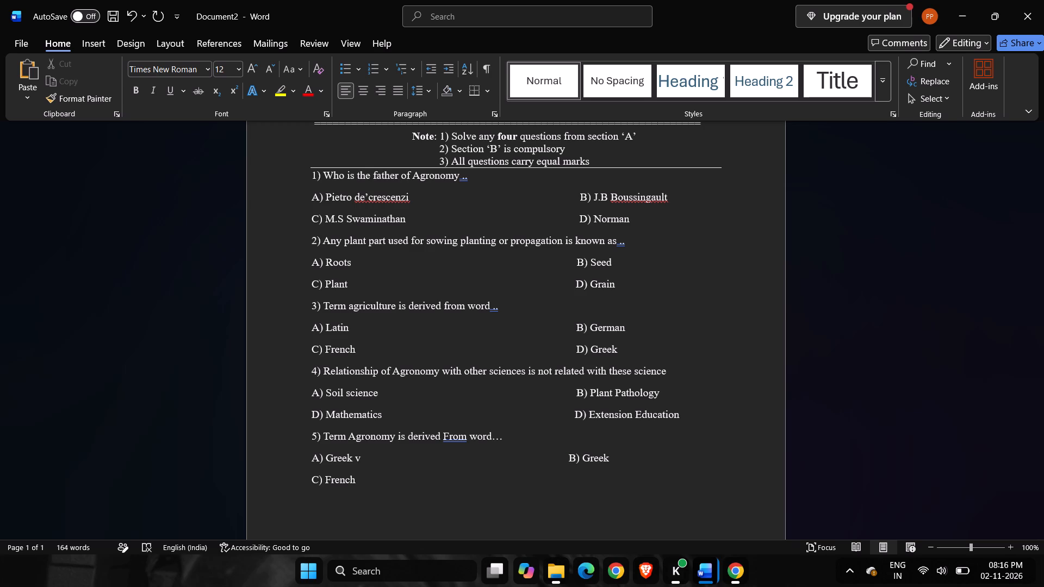
pyautogui.press('BackSpace')
pyautogui.press('BackSpace')
pyautogui.press('space')
pyautogui.press('space')
pyautogui.press('space')
pyautogui.press('space')
pyautogui.press('space')
pyautogui.press('space')
pyautogui.press('space')
pyautogui.press('space')
pyautogui.press('space')
pyautogui.press('space')
pyautogui.press('space')
pyautogui.press('space')
pyautogui.press('space')
pyautogui.press('space')
pyautogui.press('space')
pyautogui.press('space')
pyautogui.press('space')
pyautogui.press('space')
pyautogui.press('space')
pyautogui.press('space')
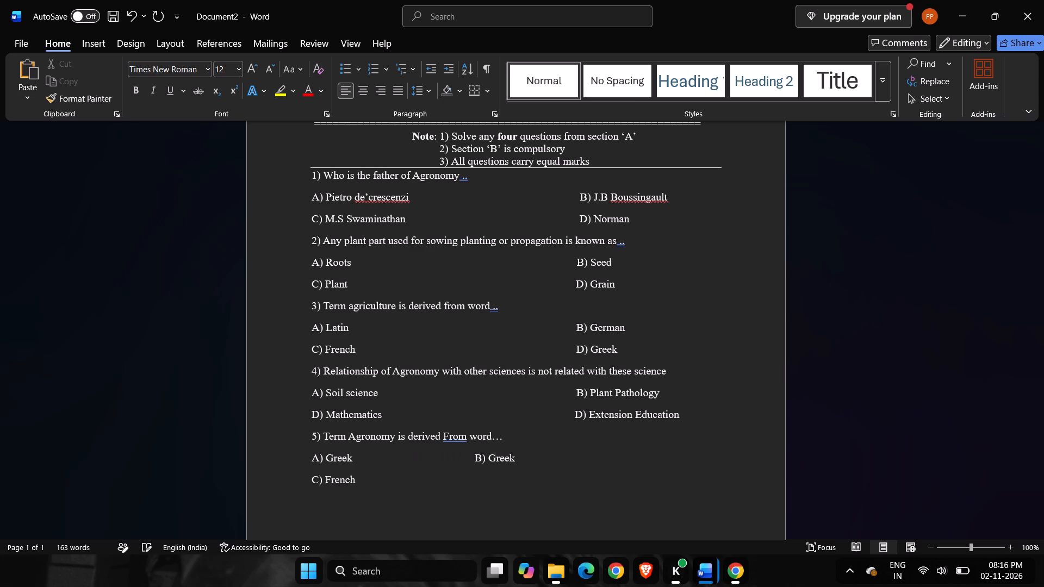
pyautogui.press('space')
pyautogui.press('space')
pyautogui.press('space')
pyautogui.press('space')
pyautogui.press('space')
pyautogui.press('space')
pyautogui.press('space')
pyautogui.press('space')
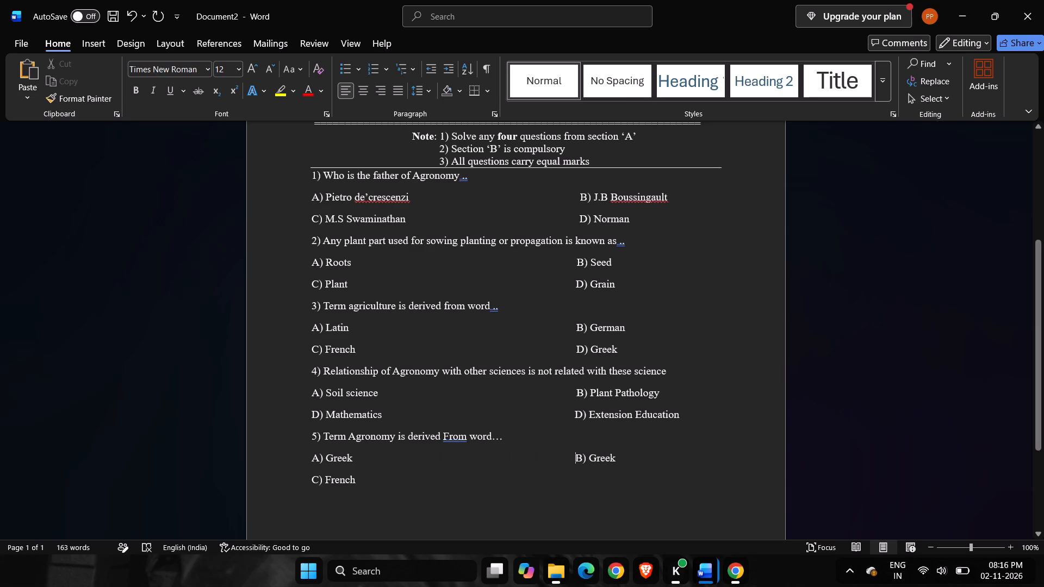
# Add the label "D)" with a trailing space beside question 5's "C) French", aligned under option B in the second column.
pyautogui.doubleClick(582, 480)
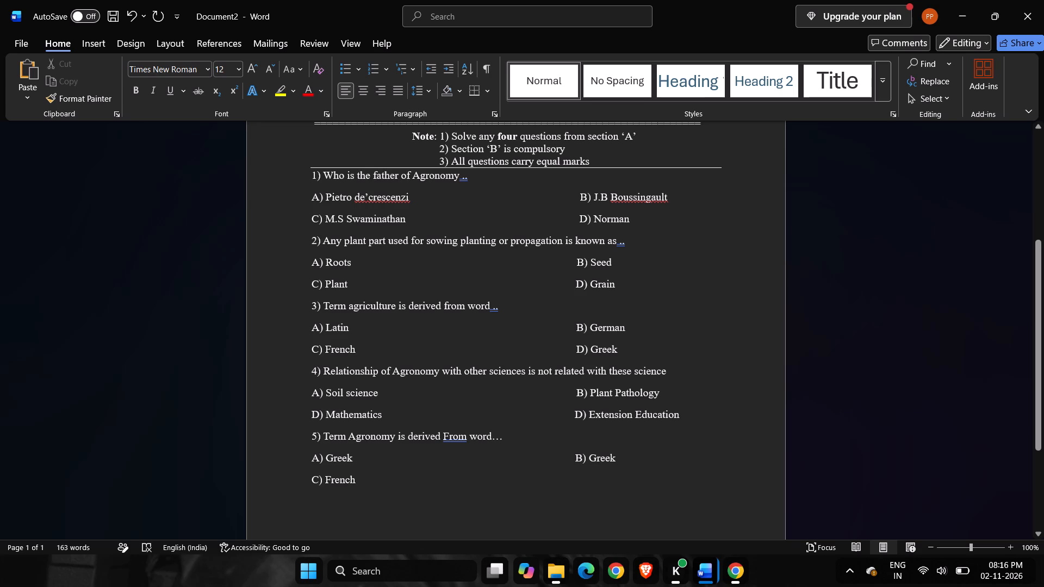
pyautogui.doubleClick(582, 480)
pyautogui.click(582, 480)
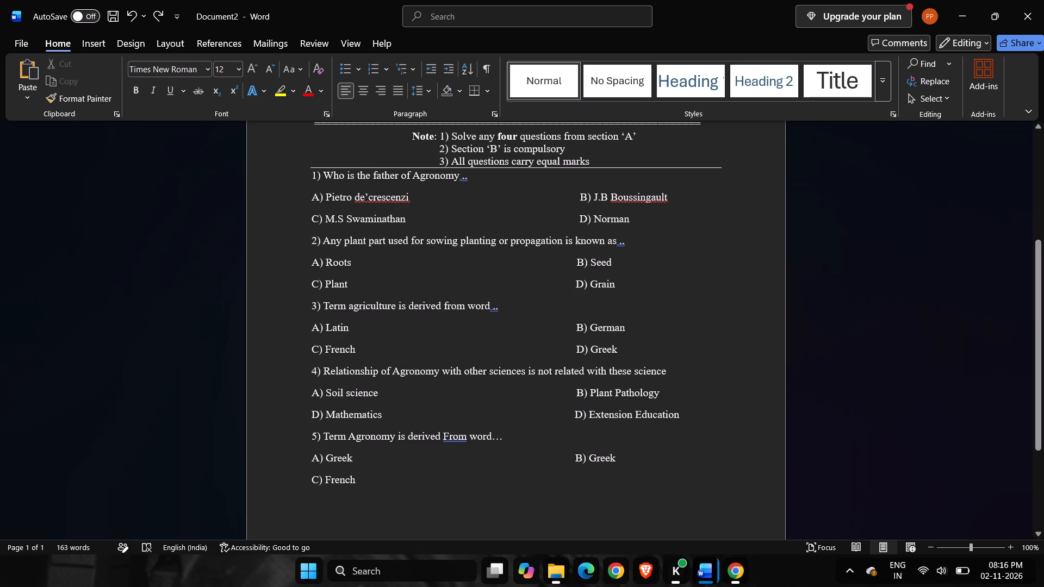
pyautogui.doubleClick(580, 476)
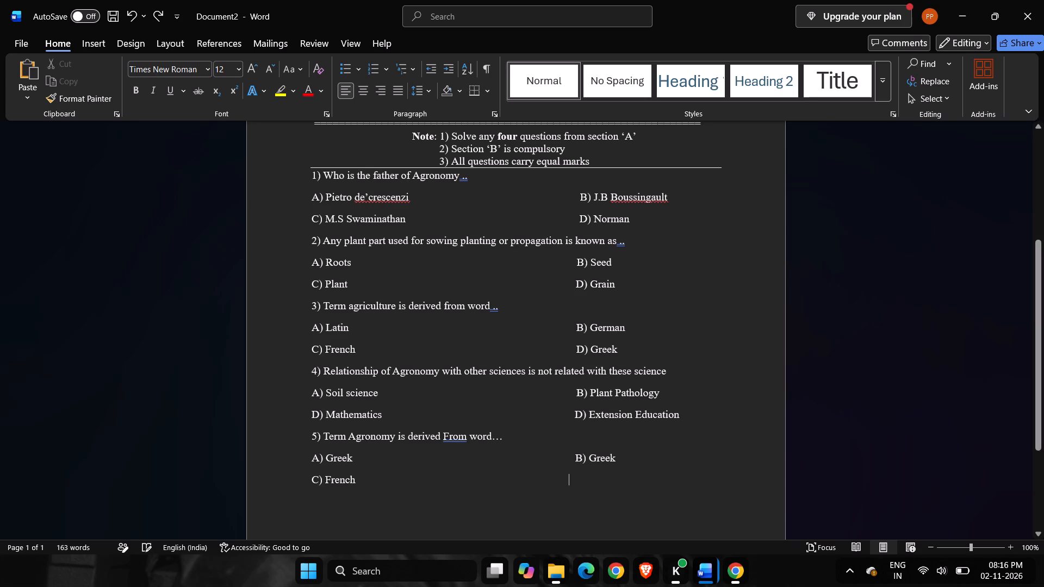
pyautogui.click(580, 476)
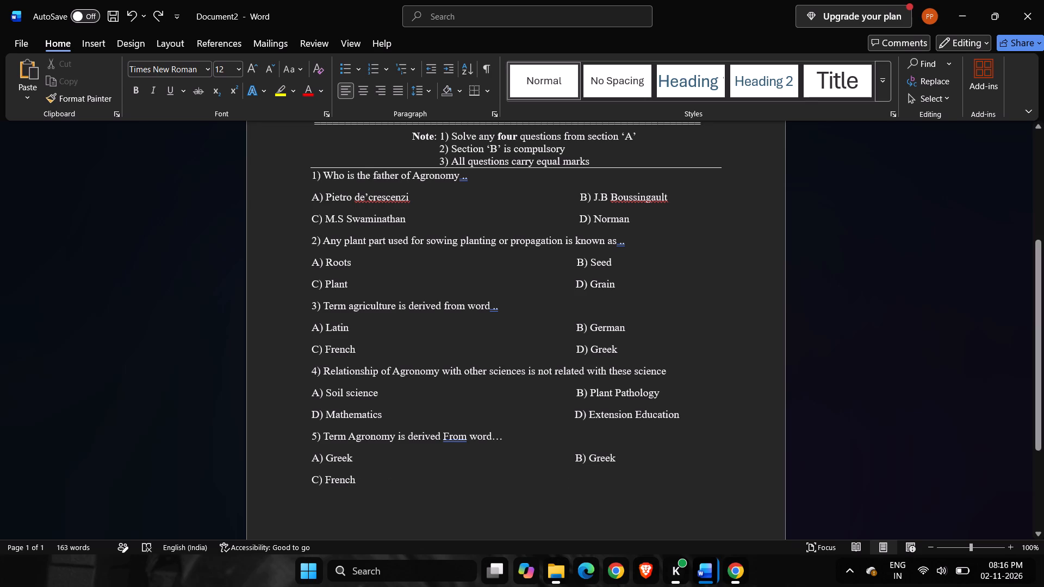
pyautogui.click(580, 476)
pyautogui.click(580, 476)
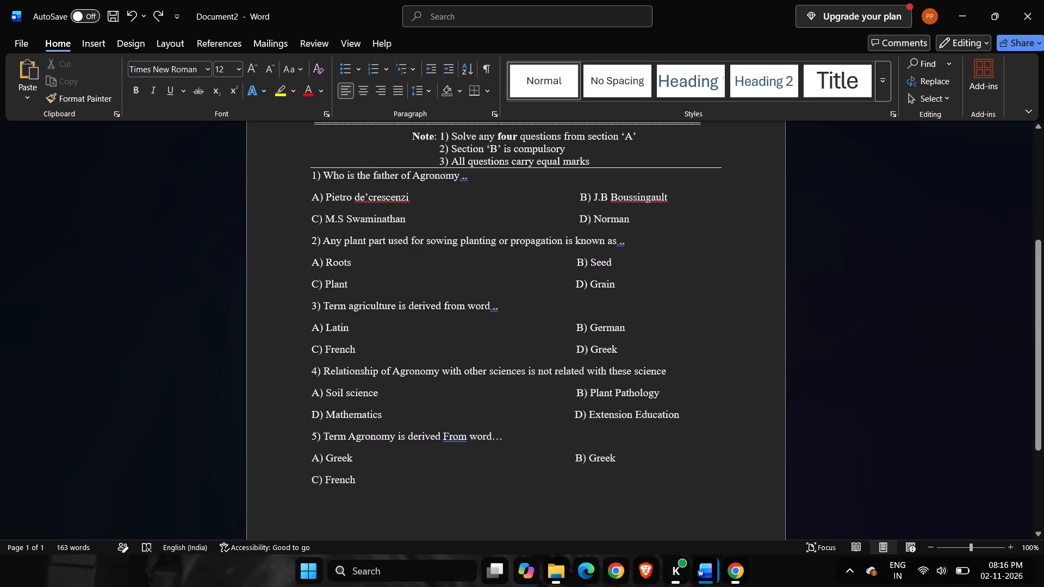
pyautogui.doubleClick(580, 476)
pyautogui.click(580, 476)
pyautogui.click(580, 476)
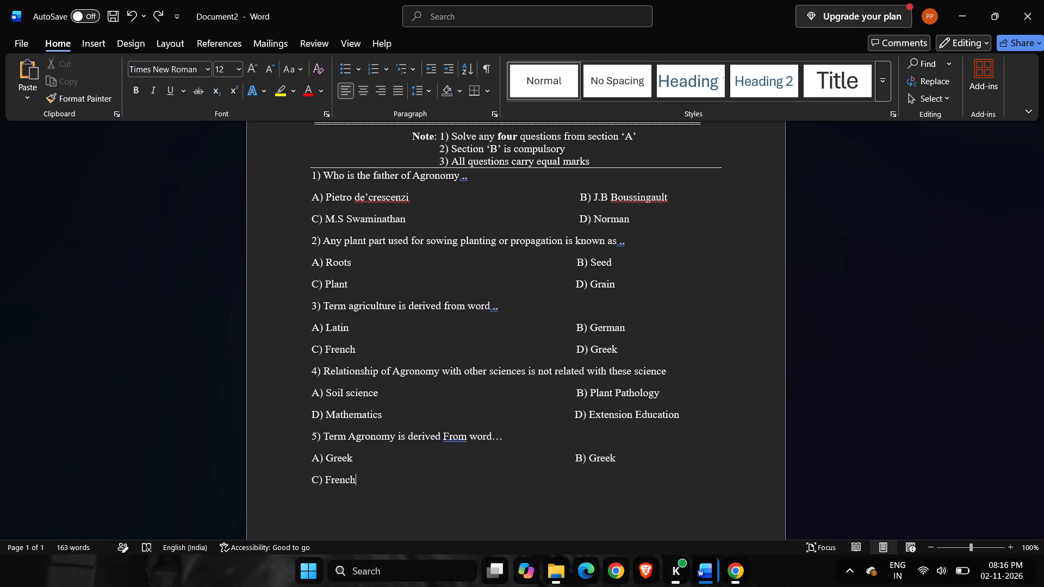
pyautogui.doubleClick(580, 476)
pyautogui.press('space')
pyautogui.press('space')
pyautogui.hotkey('shift', 'd')
pyautogui.hotkey('shift', ')')
pyautogui.press('space')
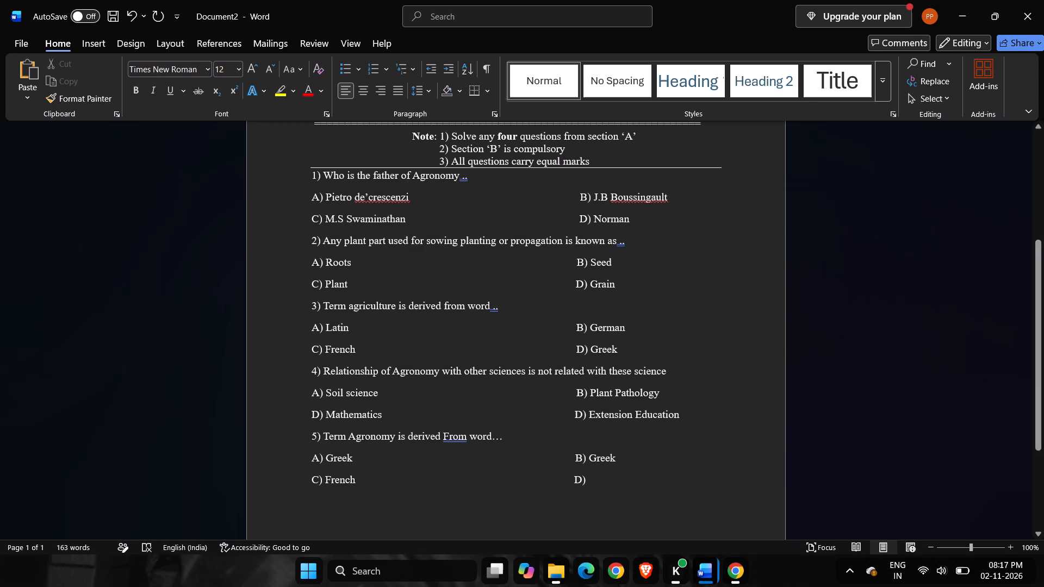
# Change question 5's option B to "German".
pyautogui.click(620, 465)
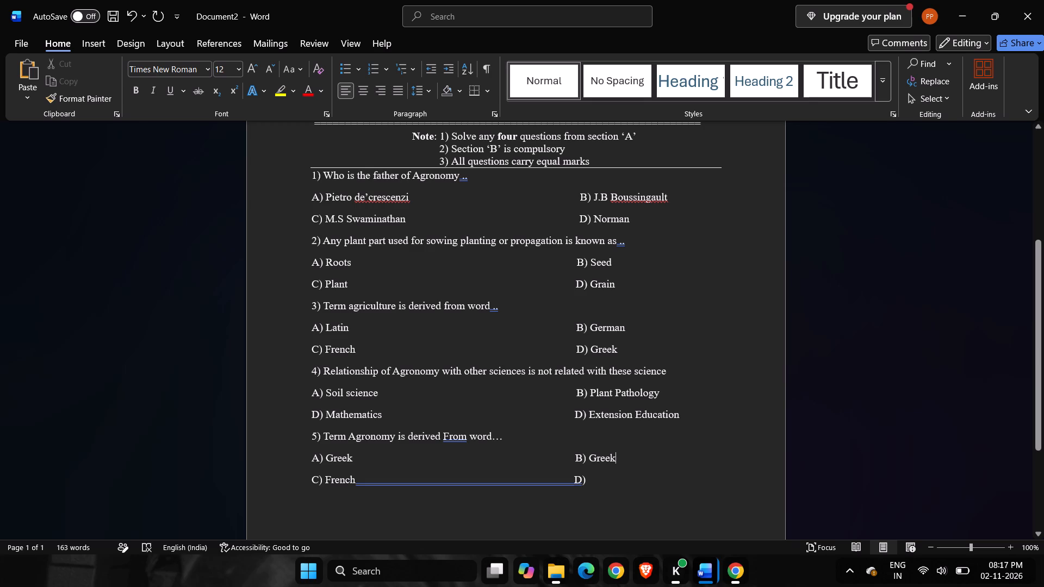
pyautogui.press('BackSpace')
pyautogui.press('BackSpace')
pyautogui.press('BackSpace')
pyautogui.press('BackSpace')
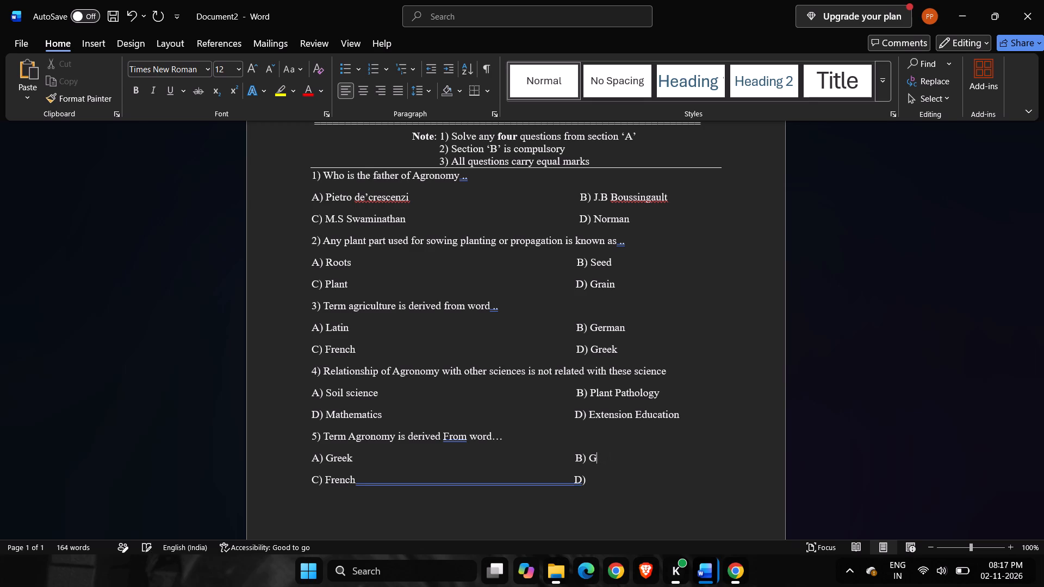
pyautogui.write('erman')
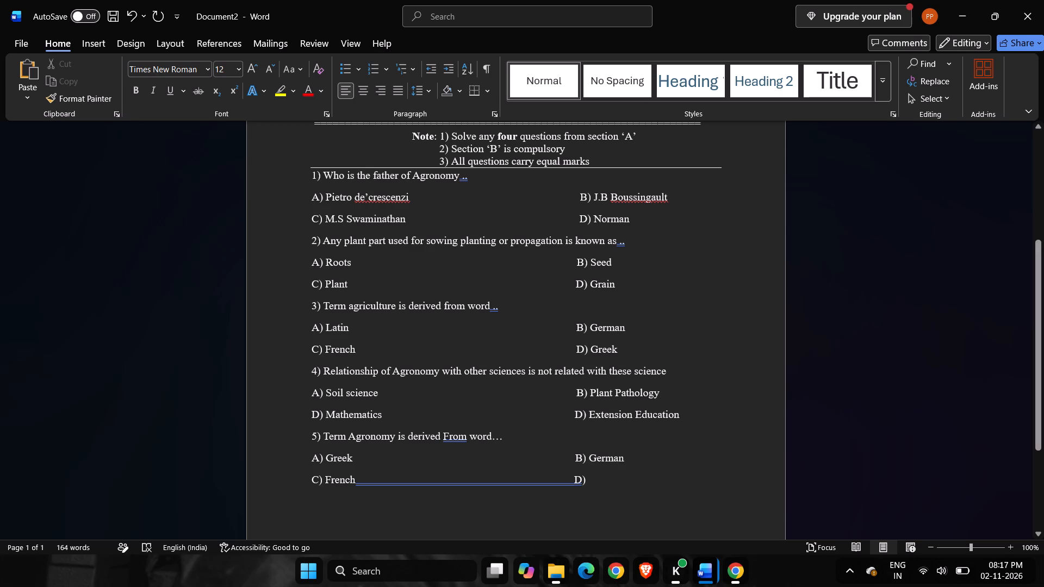
# Change option D of question 3 to "English".
pyautogui.doubleClick(621, 347)
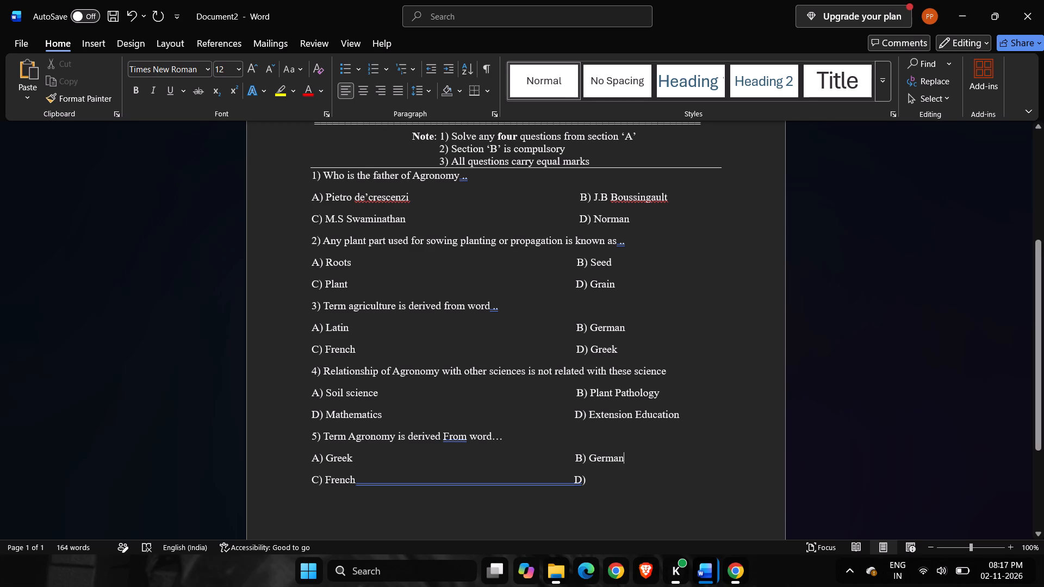
pyautogui.click(621, 347)
pyautogui.press('BackSpace')
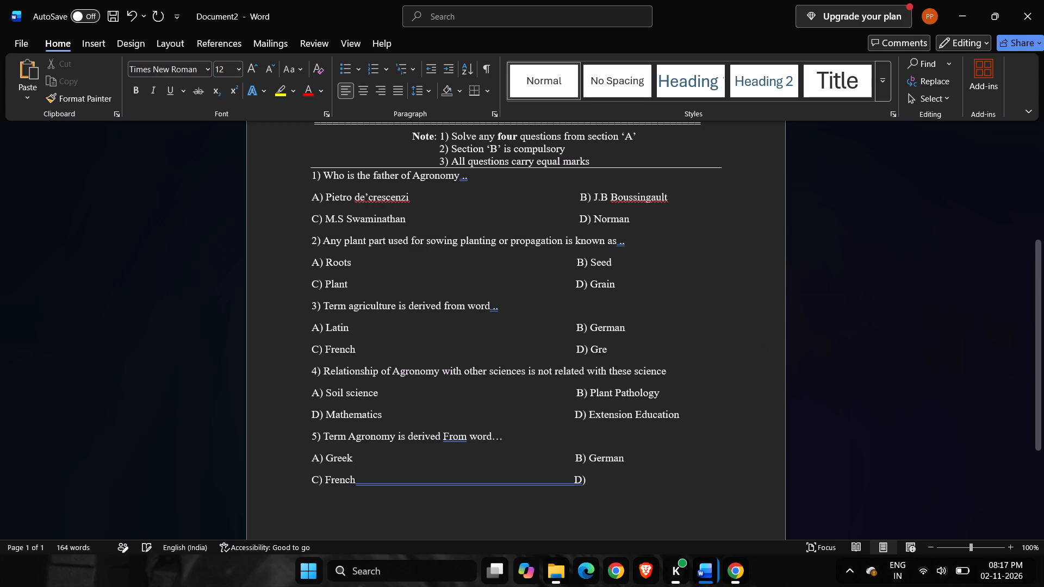
pyautogui.press('BackSpace')
pyautogui.press('BackSpace')
pyautogui.press('BackSpace')
pyautogui.press('BackSpace')
pyautogui.write('English')
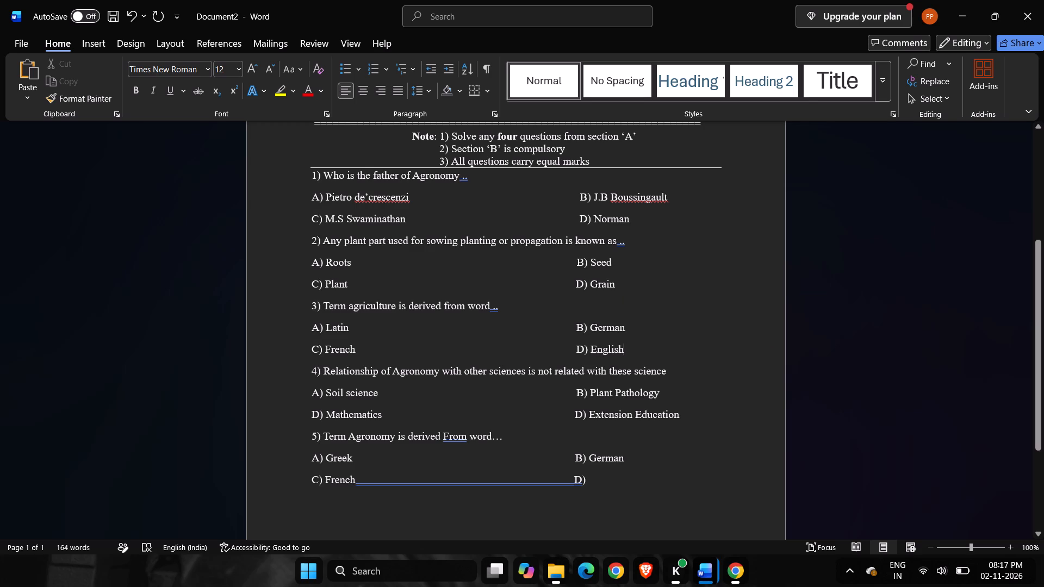
# Complete question 5's option D as "English".
pyautogui.click(595, 485)
pyautogui.hotkey('shift', 'e')
pyautogui.write('nglish')
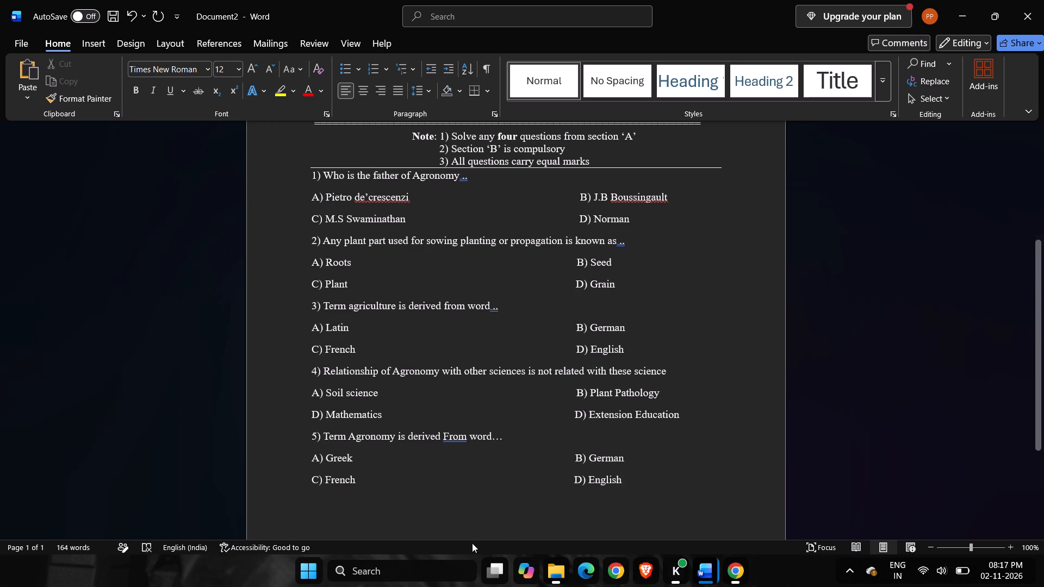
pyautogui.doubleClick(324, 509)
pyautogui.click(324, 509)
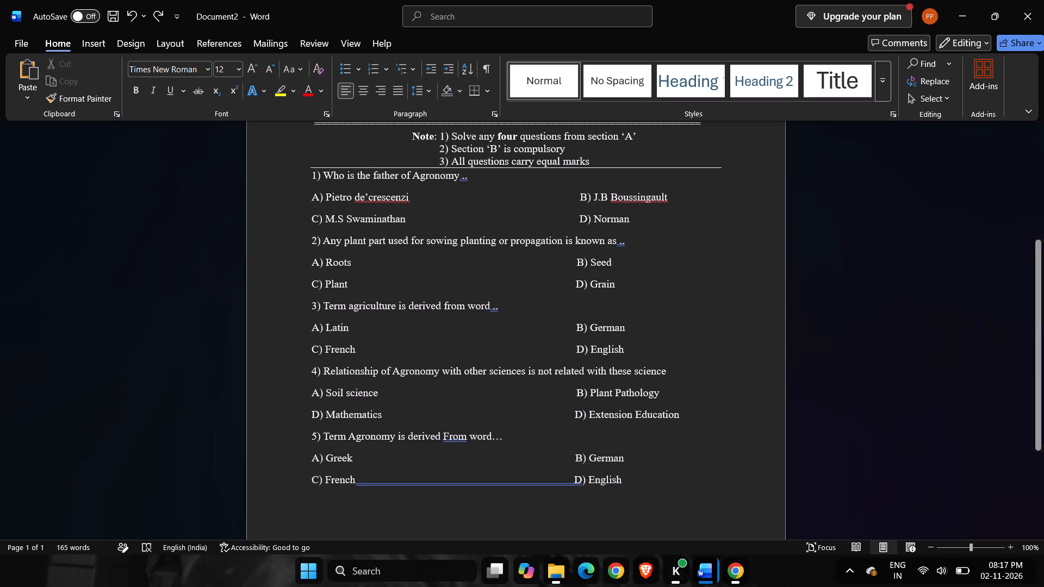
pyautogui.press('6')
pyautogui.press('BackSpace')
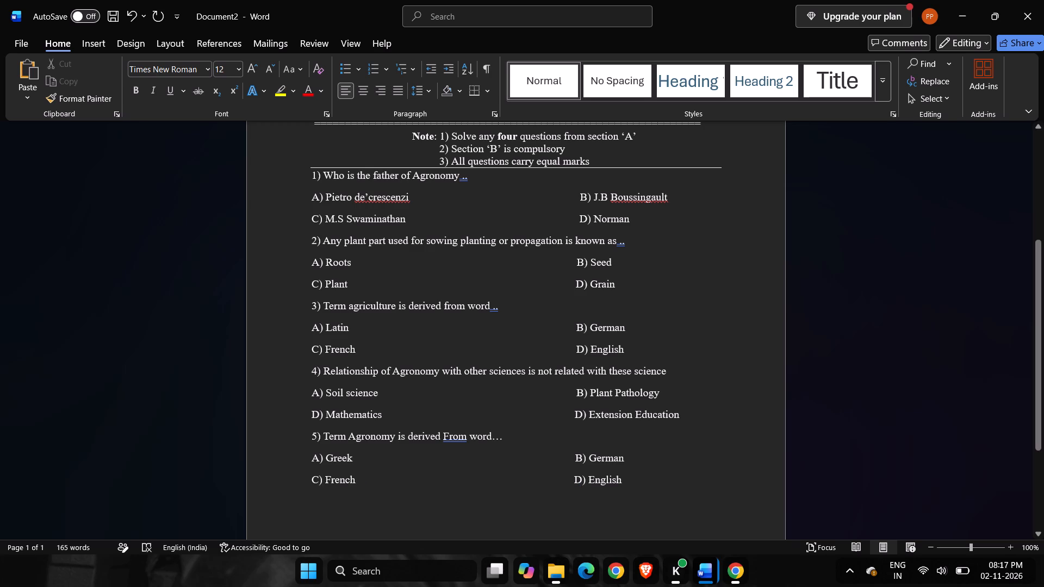
# Start question 6 with the number "6)" on the line below question 5's options C and D.
pyautogui.doubleClick(317, 506)
pyautogui.click(317, 506)
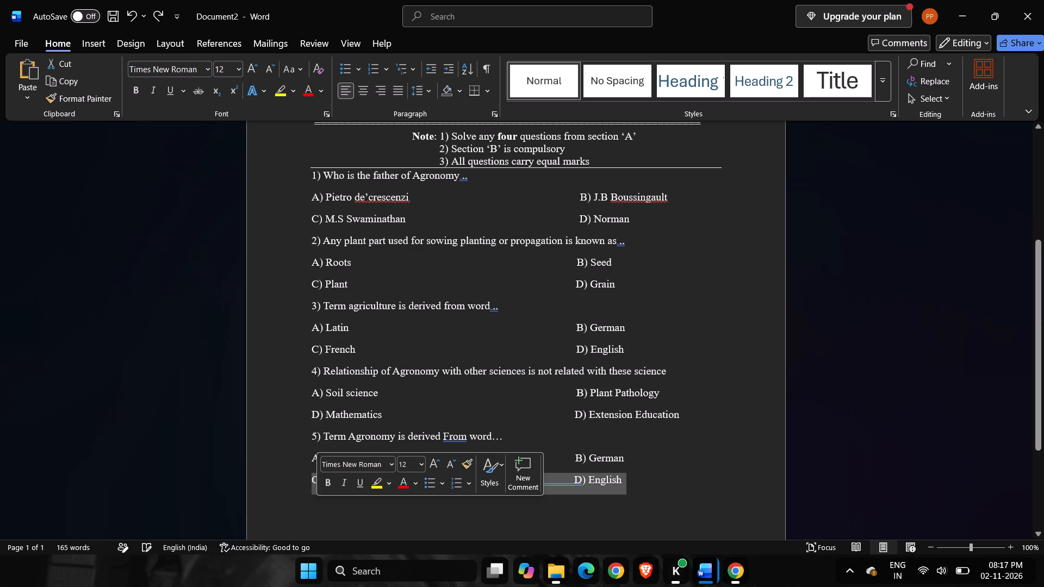
pyautogui.click(317, 506)
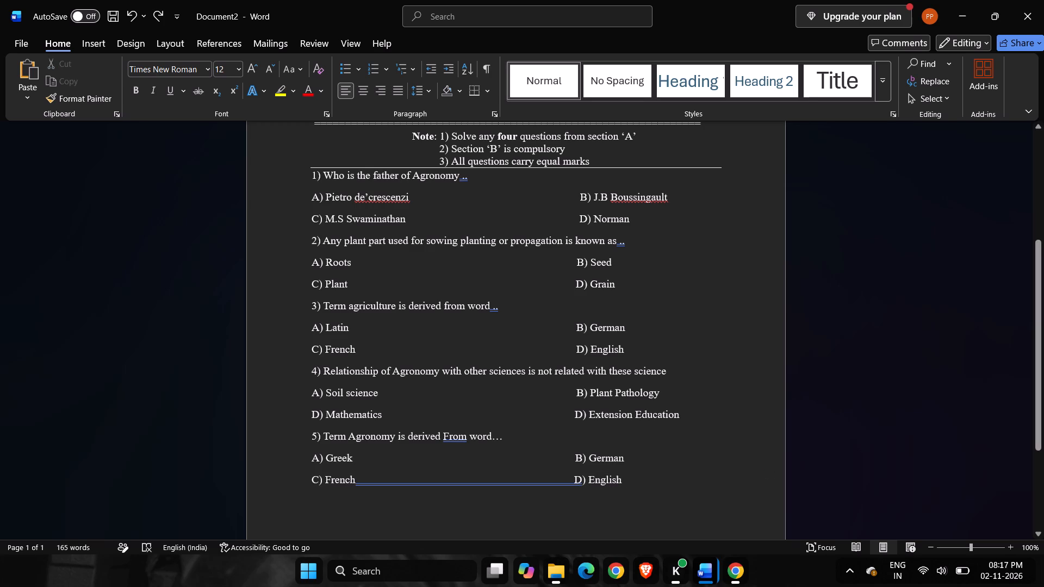
pyautogui.doubleClick(316, 506)
pyautogui.hotkey('shift', '^')
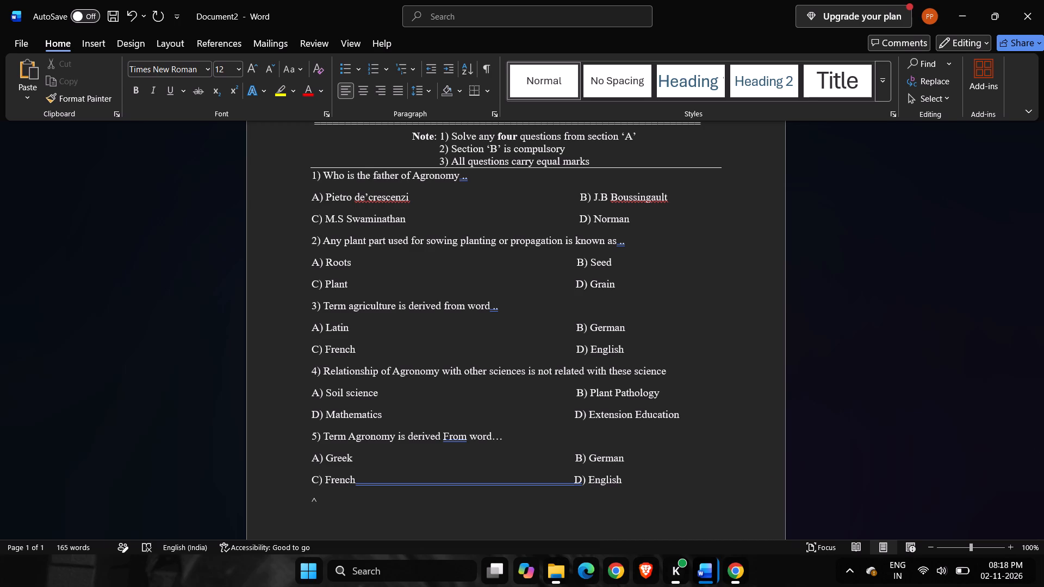
pyautogui.press('BackSpace')
pyautogui.press('6')
pyautogui.hotkey('shift', ')')
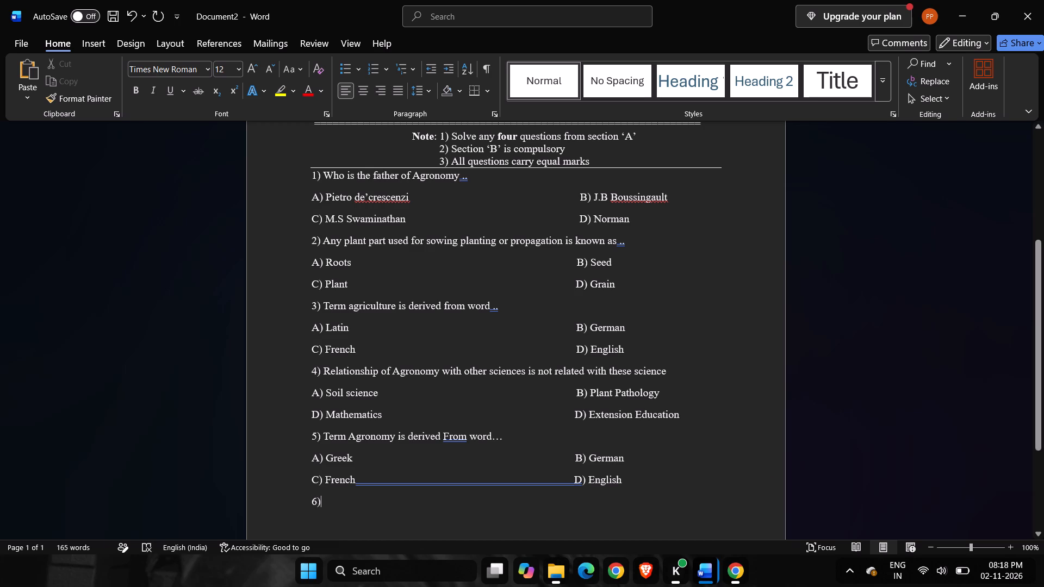
# Add a space after the "6)" question number.
pyautogui.click(309, 502)
pyautogui.doubleClick(343, 509)
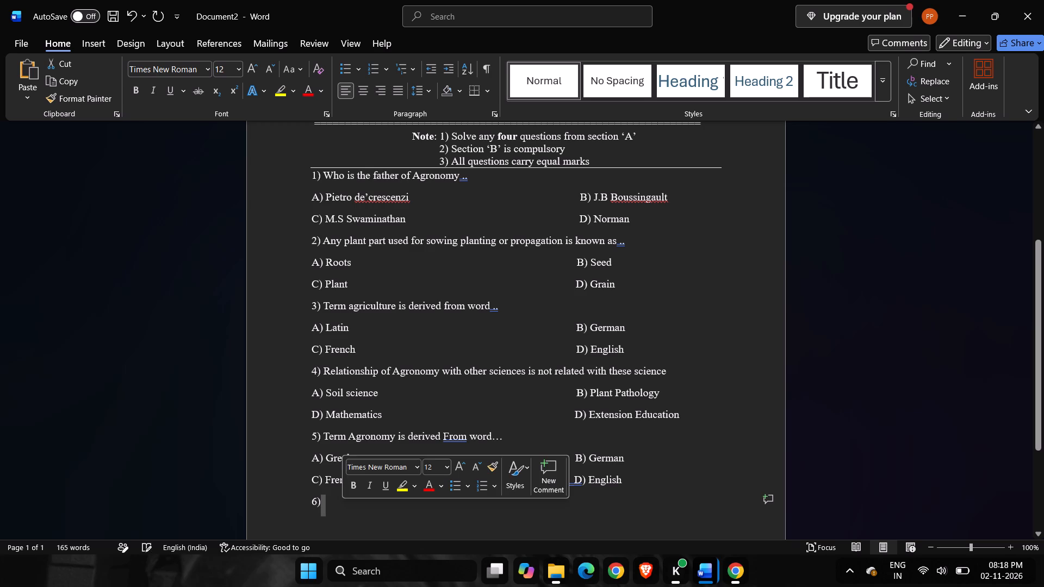
pyautogui.doubleClick(1038, 534)
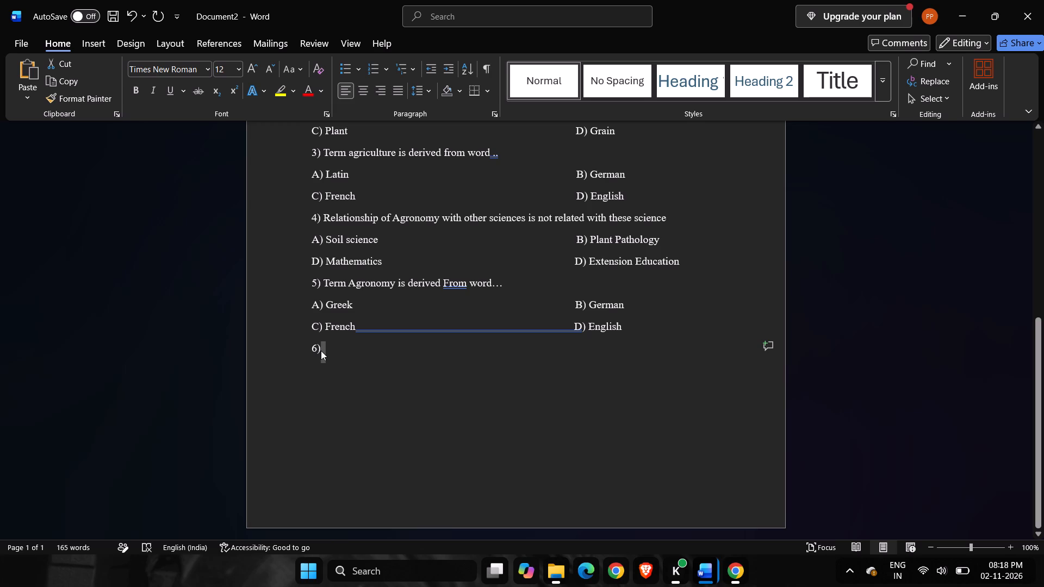
pyautogui.click(321, 351)
pyautogui.moveTo(321, 351); pyautogui.dragTo(328, 350)
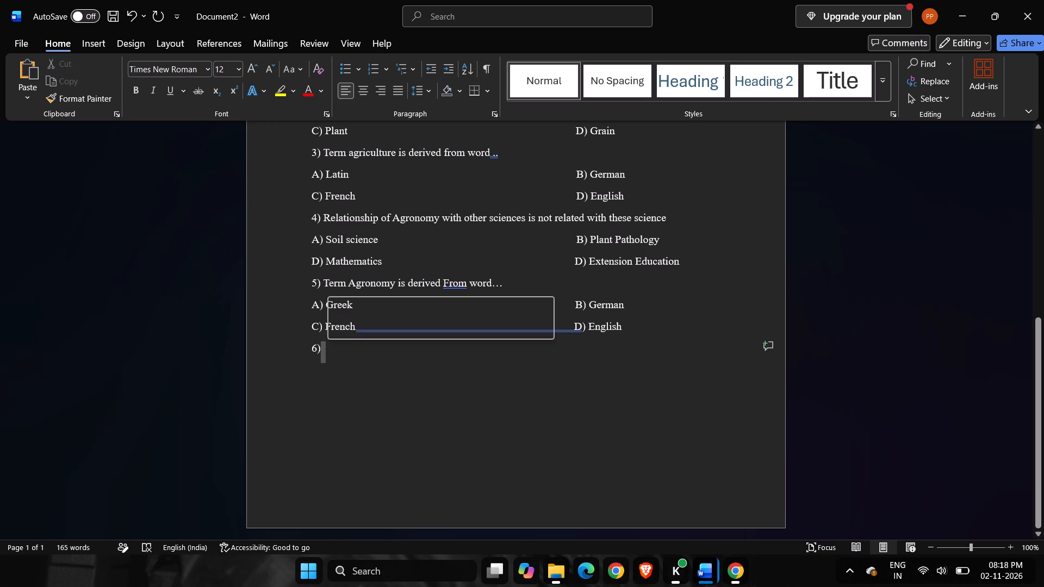
pyautogui.click(328, 350)
pyautogui.doubleClick(328, 350)
pyautogui.click(328, 350)
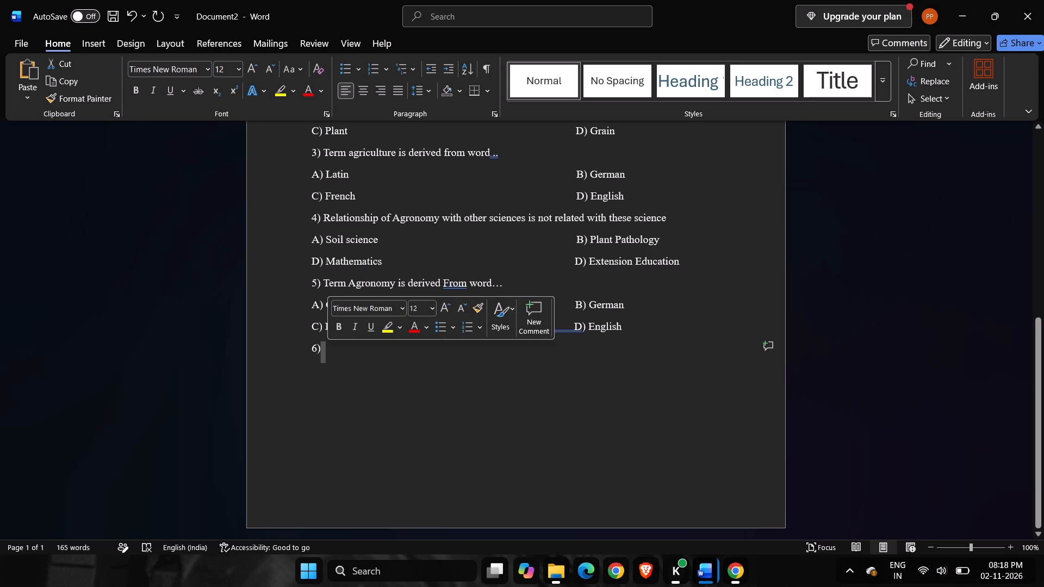
pyautogui.doubleClick(328, 350)
pyautogui.click(328, 350)
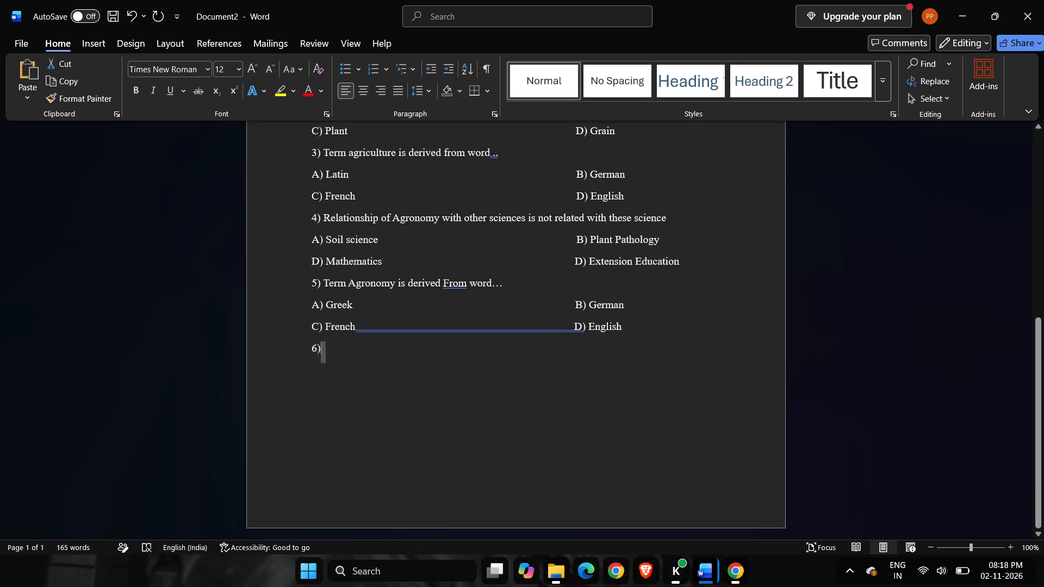
pyautogui.press('space')
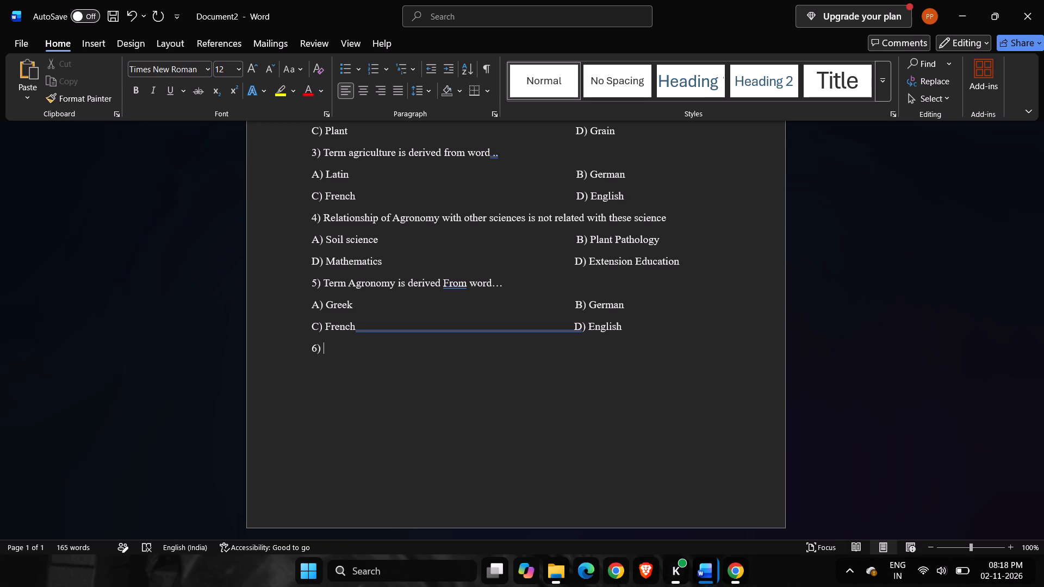
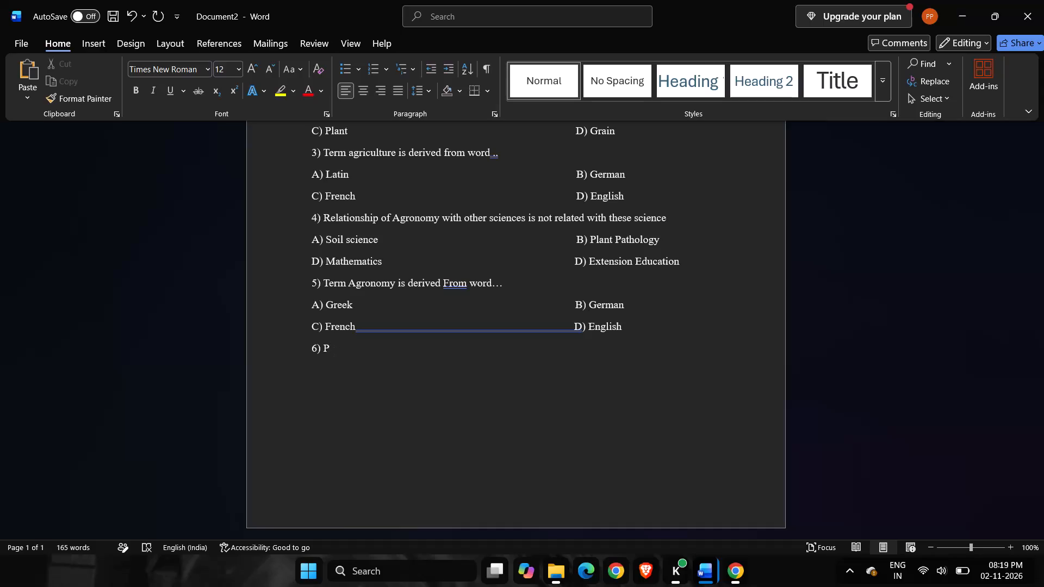
# Begin question 6's text with "Pants which compllets" after its number.
pyautogui.press('BackSpace')
pyautogui.write('ants')
pyautogui.press('space')
pyautogui.write('wg')
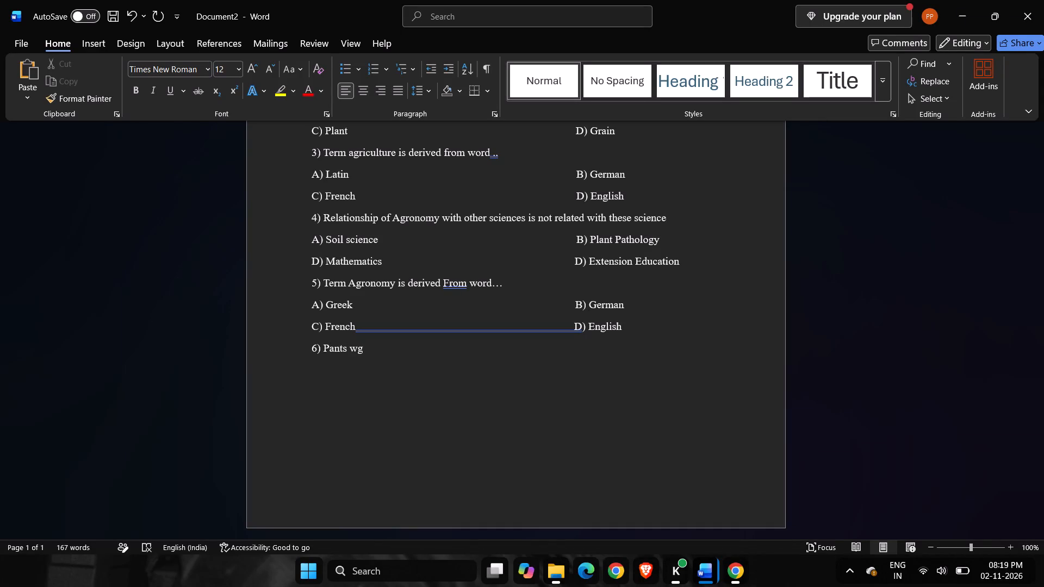
pyautogui.press('BackSpace')
pyautogui.write('hich compllets')
pyautogui.press('space')
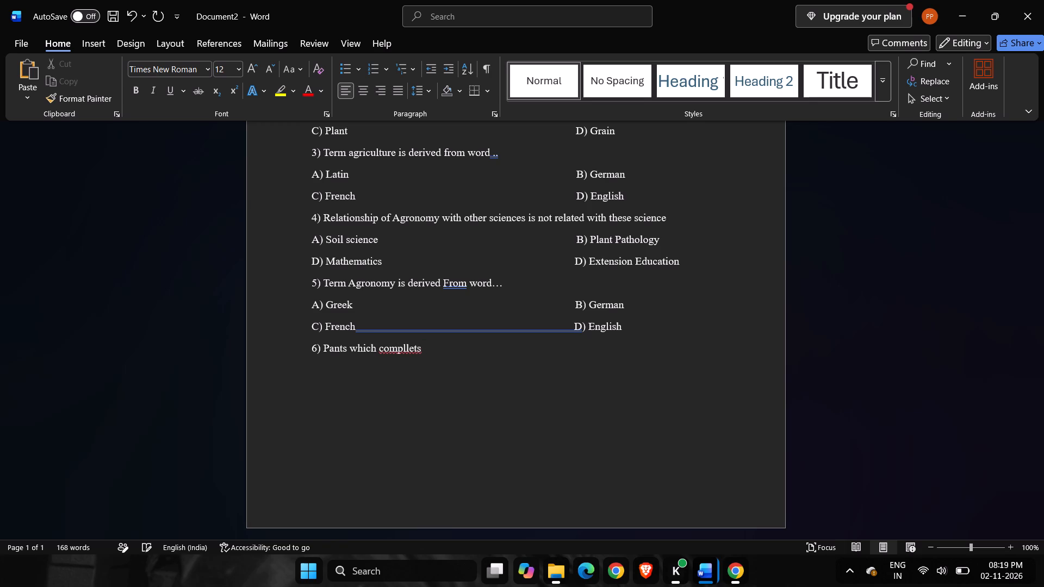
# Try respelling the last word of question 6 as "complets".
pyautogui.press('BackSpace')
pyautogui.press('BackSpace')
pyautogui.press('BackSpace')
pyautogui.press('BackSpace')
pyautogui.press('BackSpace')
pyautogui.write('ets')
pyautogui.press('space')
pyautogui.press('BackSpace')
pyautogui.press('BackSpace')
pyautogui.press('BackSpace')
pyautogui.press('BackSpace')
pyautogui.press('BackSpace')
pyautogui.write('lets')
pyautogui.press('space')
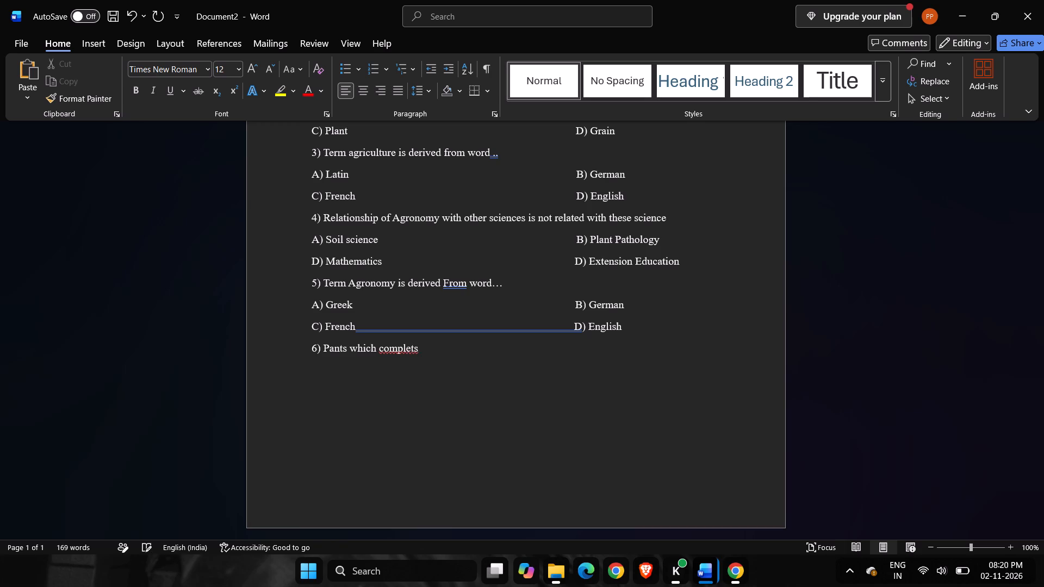
# Delete the misspelled last word of question 6 so the text ends at "which".
pyautogui.press('BackSpace')
pyautogui.press('BackSpace')
pyautogui.press('BackSpace')
pyautogui.press('BackSpace')
pyautogui.press('BackSpace')
pyautogui.press('BackSpace')
pyautogui.press('BackSpace')
pyautogui.press('BackSpace')
pyautogui.press('BackSpace')
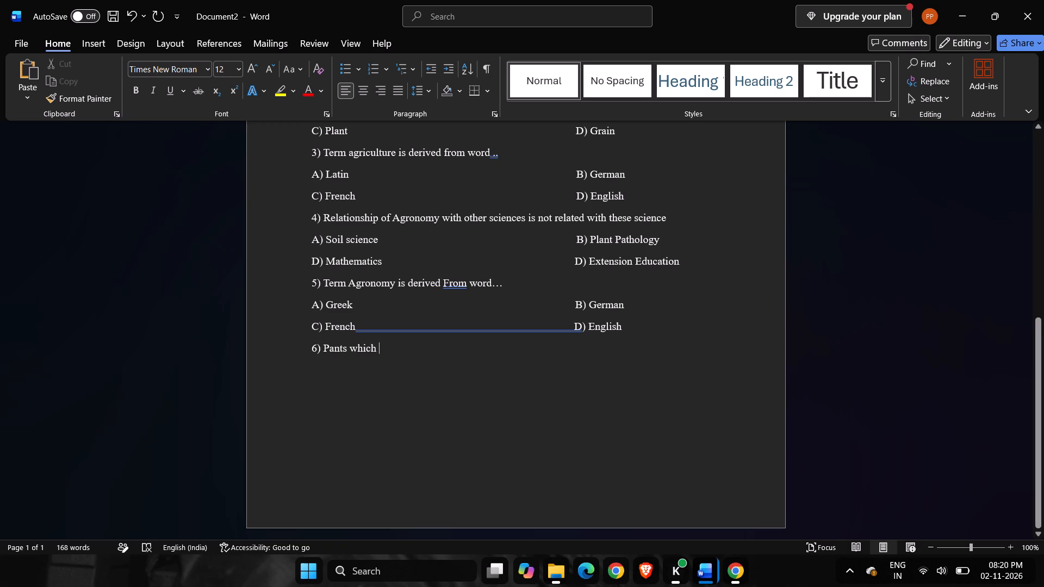
# Correct "Pants" to "Plants" in question 6.
pyautogui.click(331, 348)
pyautogui.press('l')
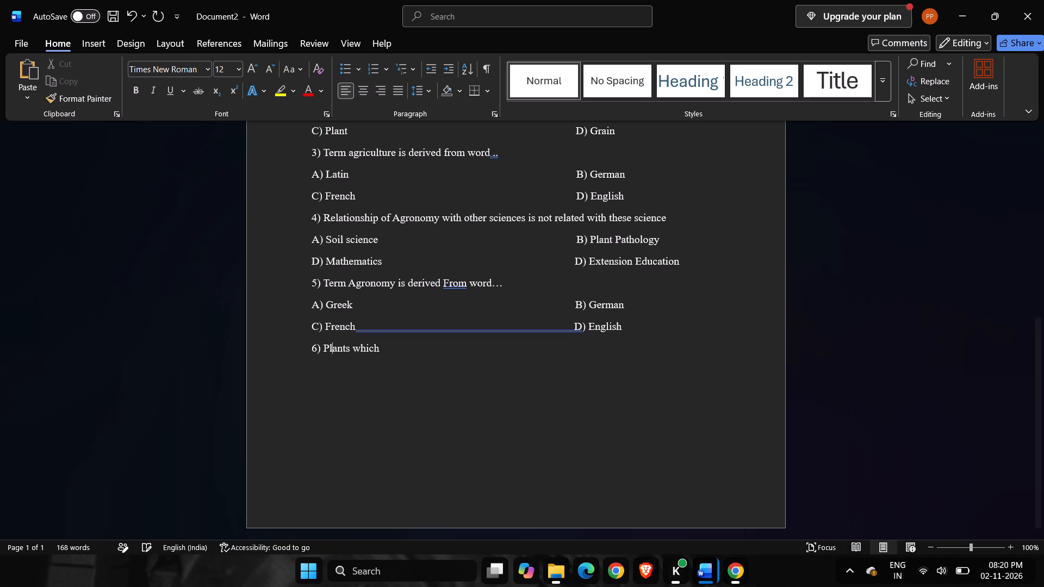
# Replace the flagged blank gap between question 5's options C and D with spaces that align option D under option B.
pyautogui.click(393, 333)
pyautogui.doubleClick(393, 333)
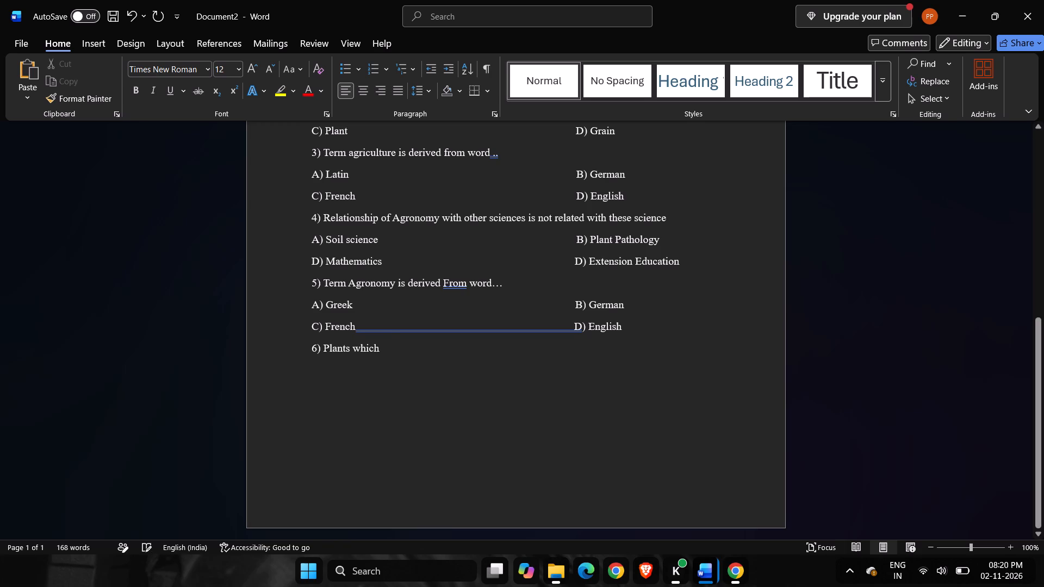
pyautogui.click(413, 376)
pyautogui.click(555, 322)
pyautogui.press('BackSpace')
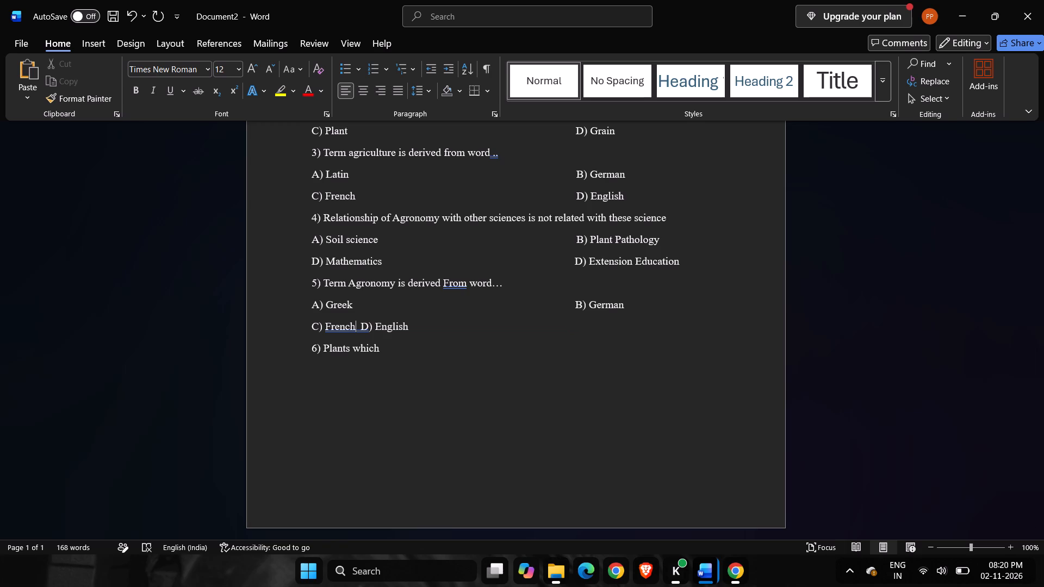
pyautogui.press('space')
pyautogui.press('space')
pyautogui.press('space')
pyautogui.press('space')
pyautogui.press('space')
pyautogui.press('space')
pyautogui.press('space')
pyautogui.press('space')
pyautogui.press('space')
pyautogui.press('space')
pyautogui.press('space')
pyautogui.press('space')
pyautogui.press('space')
pyautogui.press('space')
pyautogui.press('space')
pyautogui.press('space')
pyautogui.press('space')
pyautogui.press('space')
pyautogui.press('space')
pyautogui.press('space')
pyautogui.press('space')
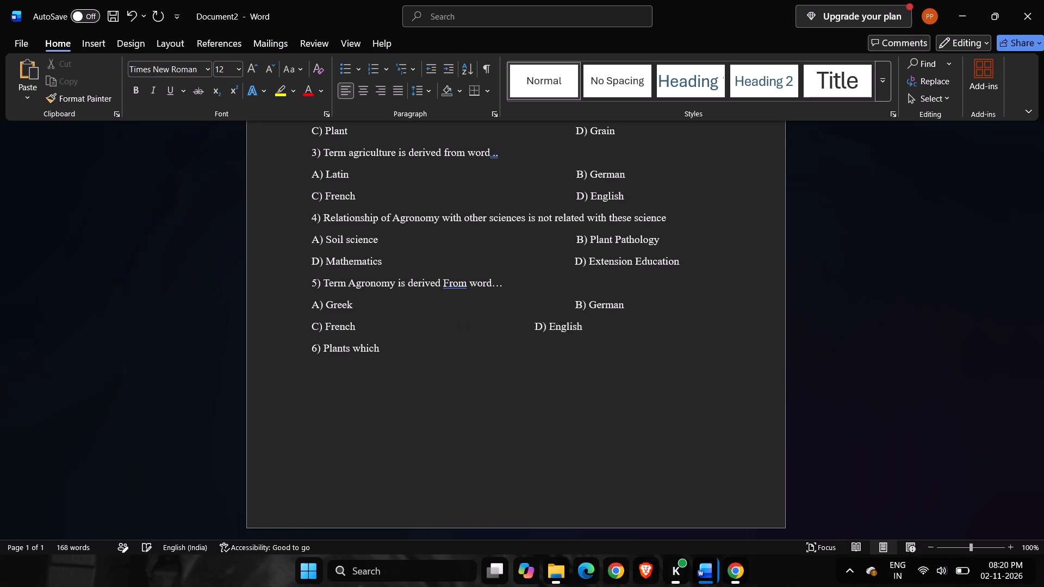
pyautogui.press('space')
pyautogui.press('space')
# Continue question 6 after "Plants which" with "completes its life cucle".
pyautogui.click(401, 345)
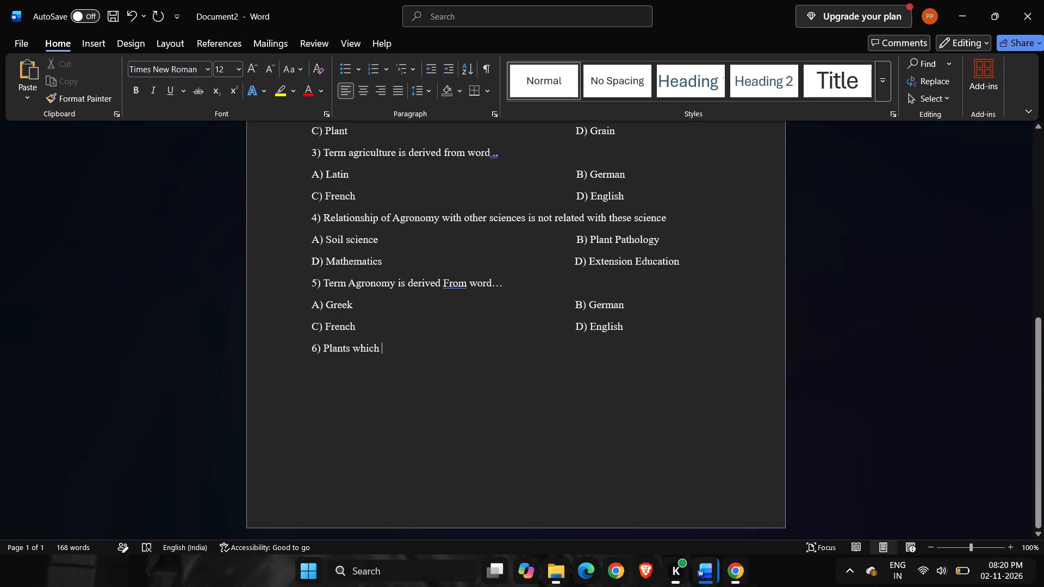
pyautogui.write('com')
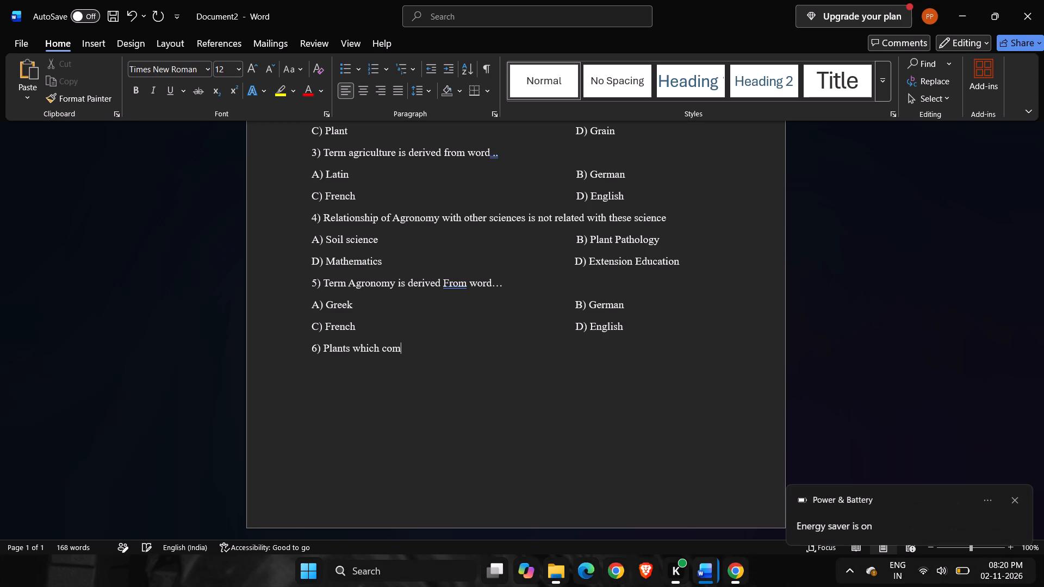
pyautogui.write('pl')
pyautogui.write('etes')
pyautogui.press('space')
pyautogui.write('its life')
pyautogui.press('space')
pyautogui.write('cucle')
pyautogui.press('space')
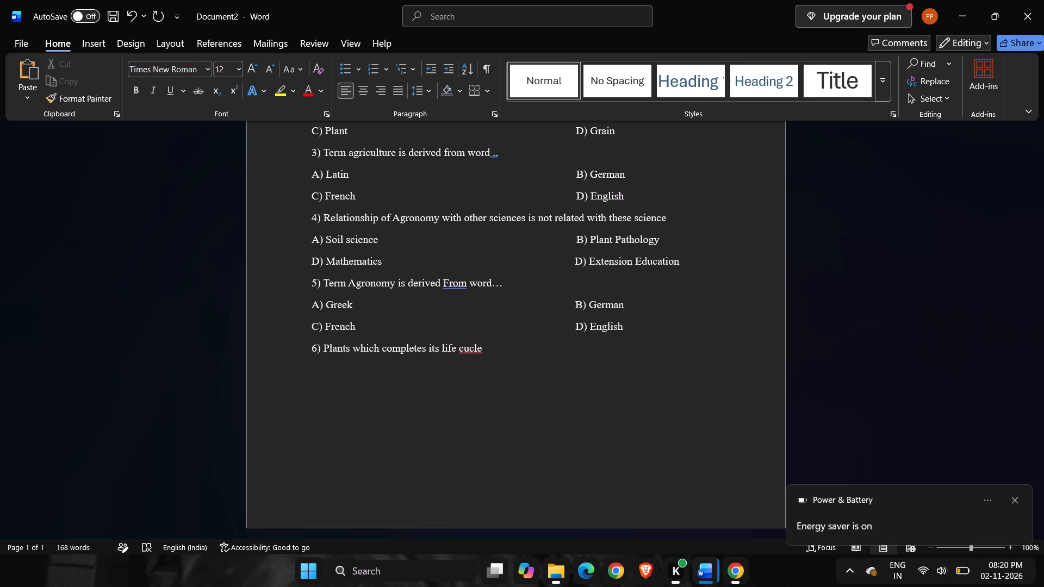
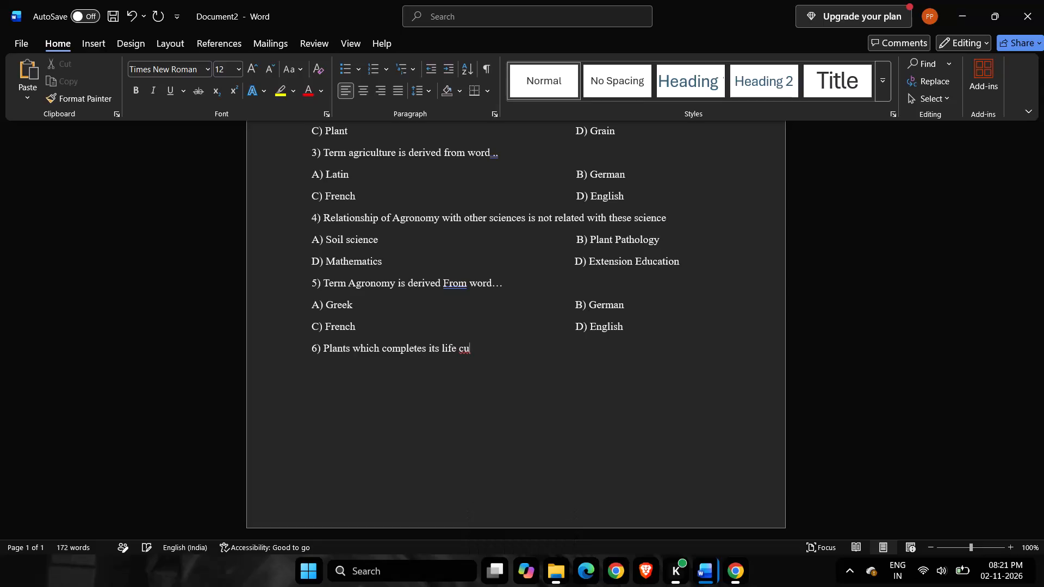
# Complete question 6 so it reads "Plants which completes its life cycle is 2 years are known as...".
pyautogui.press('BackSpace')
pyautogui.write('ycle')
pyautogui.press('space')
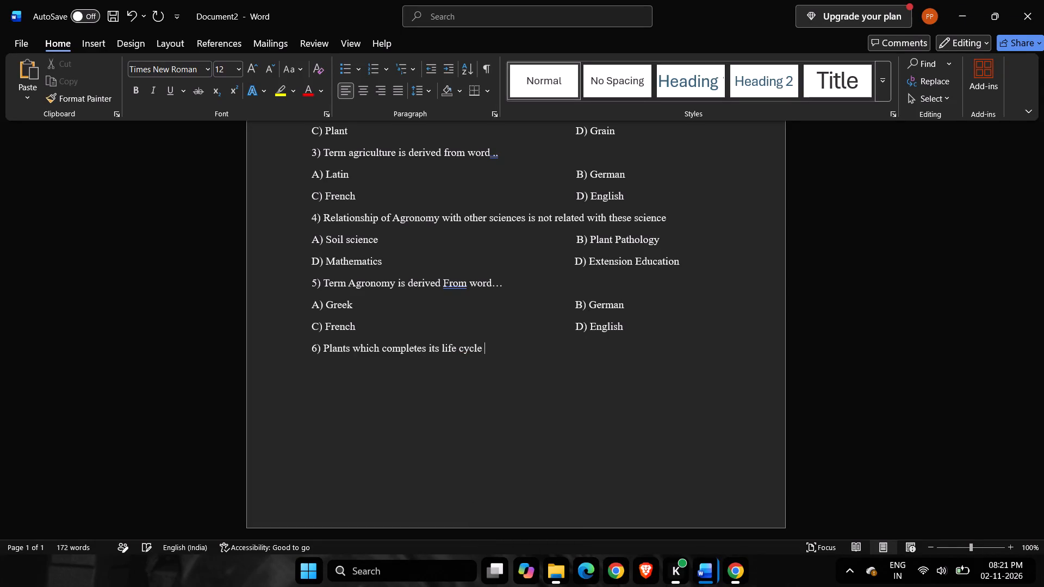
pyautogui.write('is')
pyautogui.press('space')
pyautogui.write('2 years are')
pyautogui.press('space')
pyautogui.write('known as')
pyautogui.press('/')
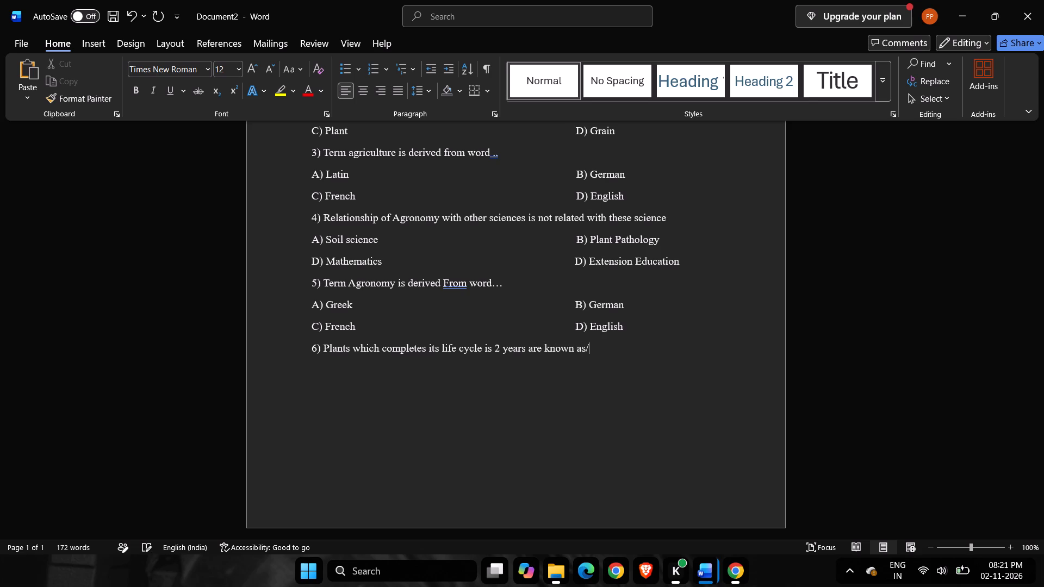
pyautogui.press('BackSpace')
pyautogui.write(',,')
pyautogui.press('BackSpace')
pyautogui.press('BackSpace')
pyautogui.write('...')
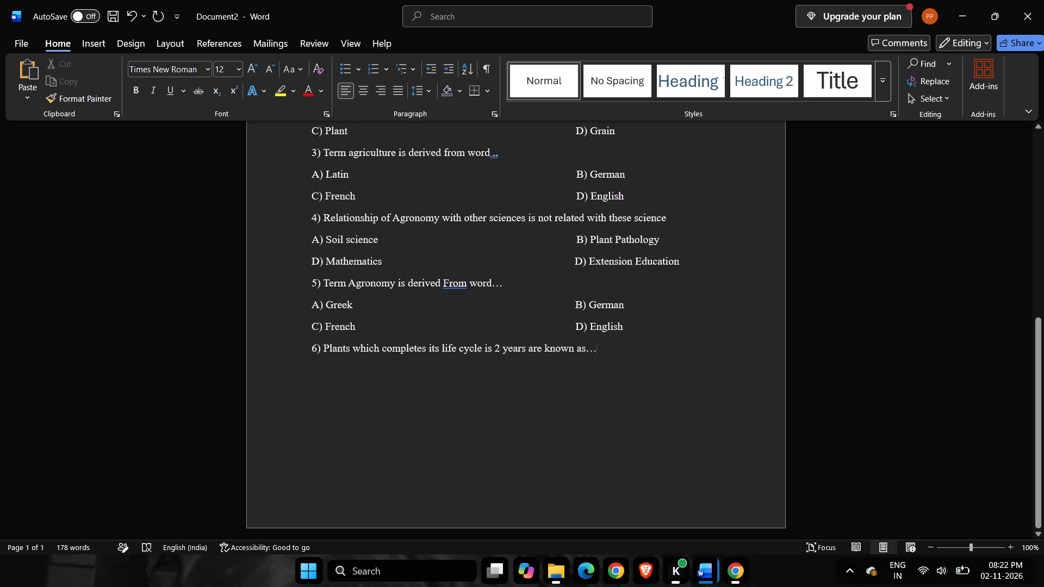
# Add option "A) Perennial" on the line below question 6.
pyautogui.doubleClick(314, 369)
pyautogui.hotkey('shift', 'a')
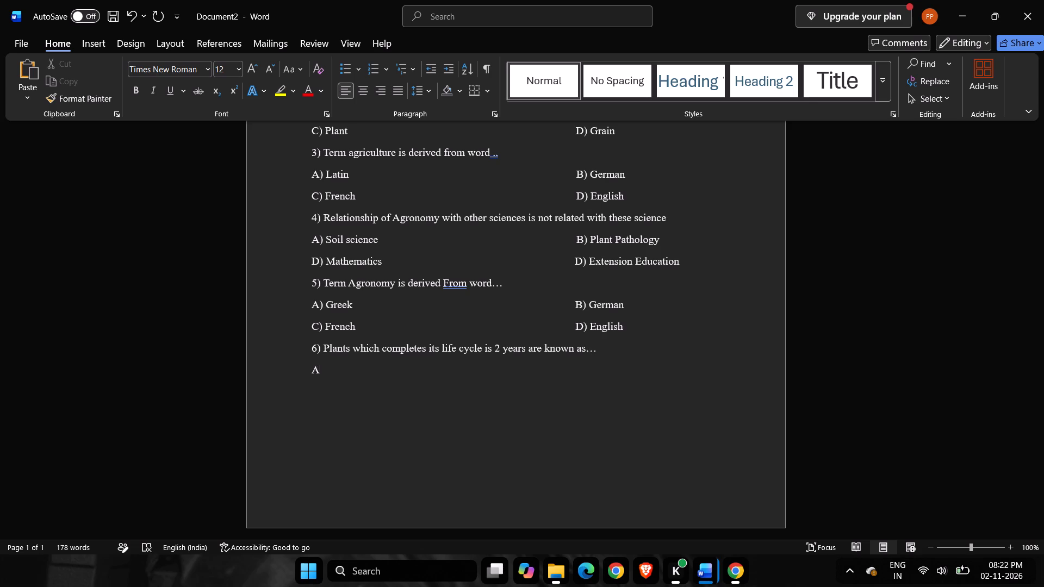
pyautogui.hotkey('shift', ')')
pyautogui.press('space')
pyautogui.write('Pere')
pyautogui.write('nnial')
# Add option "B) Seasonal" on question 6's option A line, spaced across to align with the second-column options above.
pyautogui.press('space')
pyautogui.press('space')
pyautogui.press('space')
pyautogui.press('space')
pyautogui.press('space')
pyautogui.press('space')
pyautogui.press('space')
pyautogui.press('space')
pyautogui.press('space')
pyautogui.press('space')
pyautogui.press('space')
pyautogui.press('space')
pyautogui.press('space')
pyautogui.press('space')
pyautogui.press('space')
pyautogui.press('space')
pyautogui.press('space')
pyautogui.press('space')
pyautogui.press('space')
pyautogui.press('space')
pyautogui.press('space')
pyautogui.press('space')
pyautogui.press('space')
pyautogui.press('space')
pyautogui.press('space')
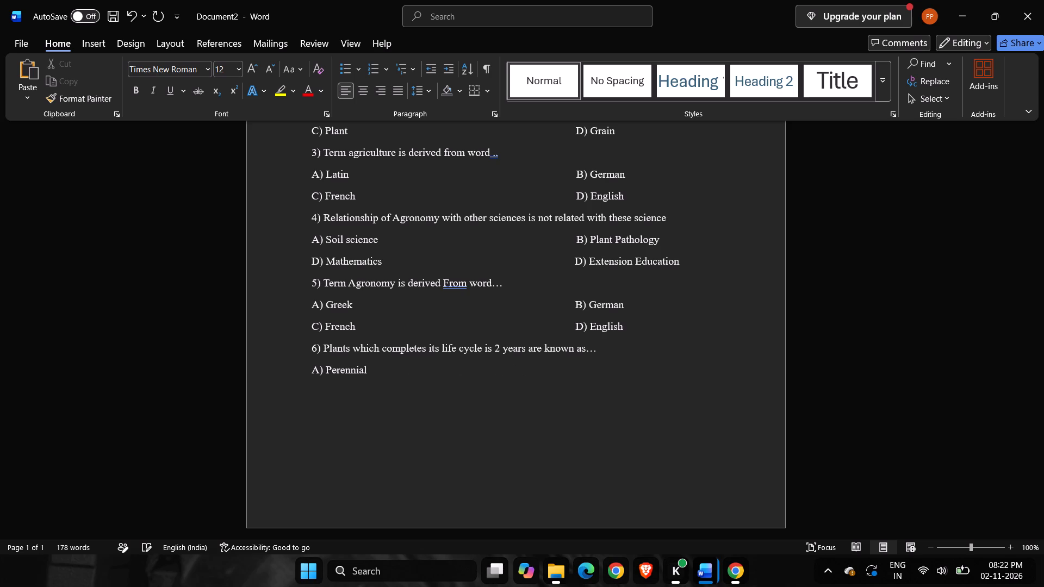
pyautogui.press('space')
pyautogui.press('space')
pyautogui.press('space')
pyautogui.press('space')
pyautogui.press('space')
pyautogui.press('space')
pyautogui.press('space')
pyautogui.press('space')
pyautogui.write('B)')
pyautogui.press('space')
pyautogui.write('Ssea')
pyautogui.press('BackSpace')
pyautogui.press('BackSpace')
pyautogui.press('BackSpace')
pyautogui.write('easonsl')
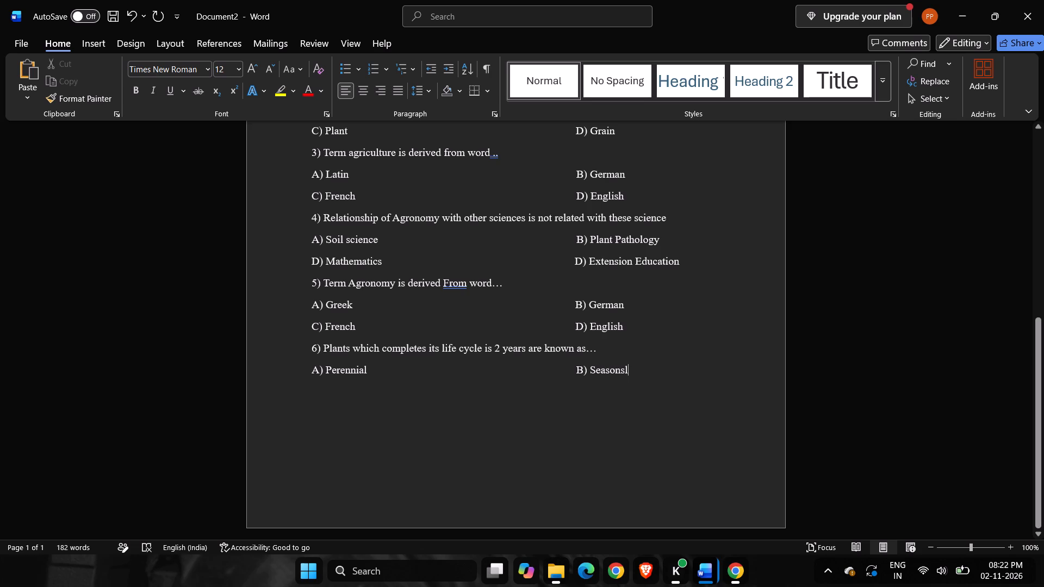
pyautogui.press('BackSpace')
pyautogui.press('BackSpace')
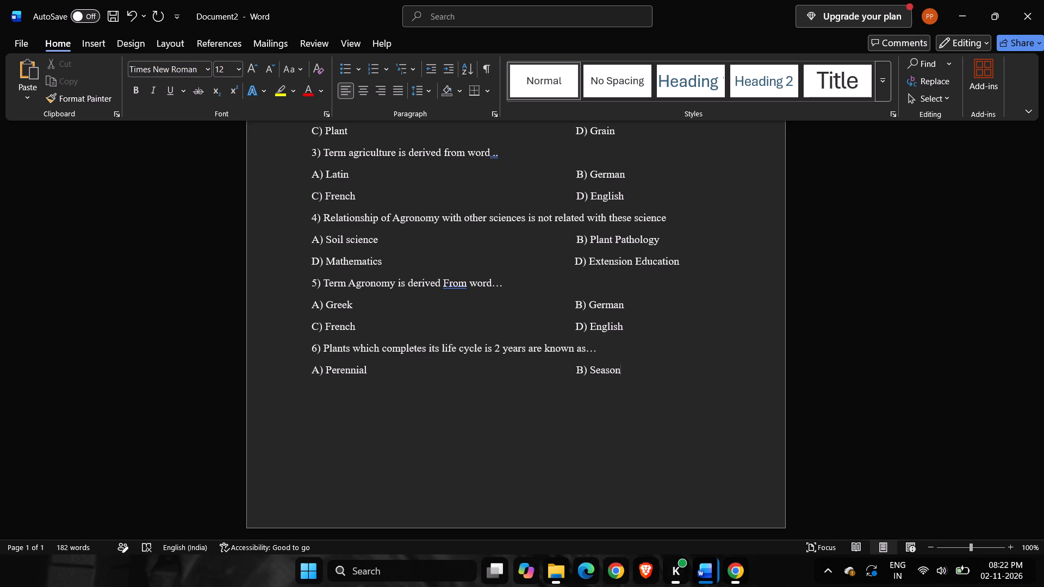
pyautogui.write('al')
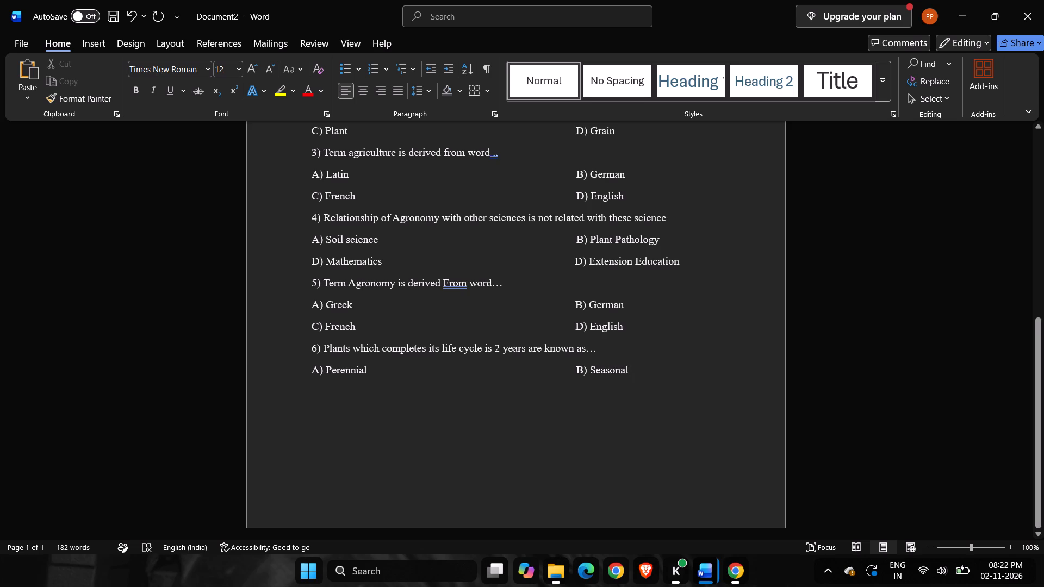
# Add option "C) Annaul" on the line below question 6's option A.
pyautogui.doubleClick(314, 395)
pyautogui.write('C)')
pyautogui.press('space')
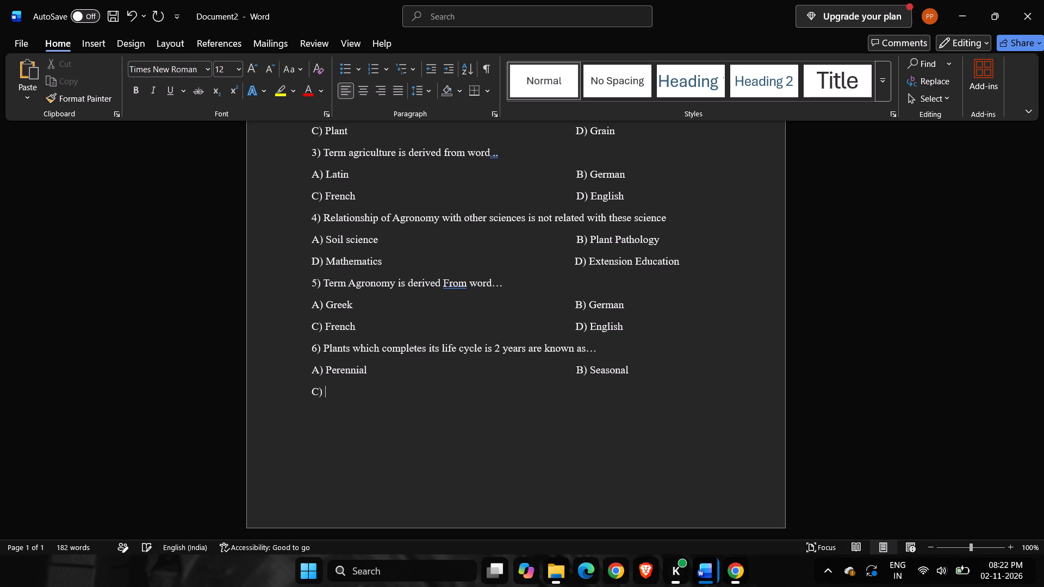
pyautogui.write('Annaul')
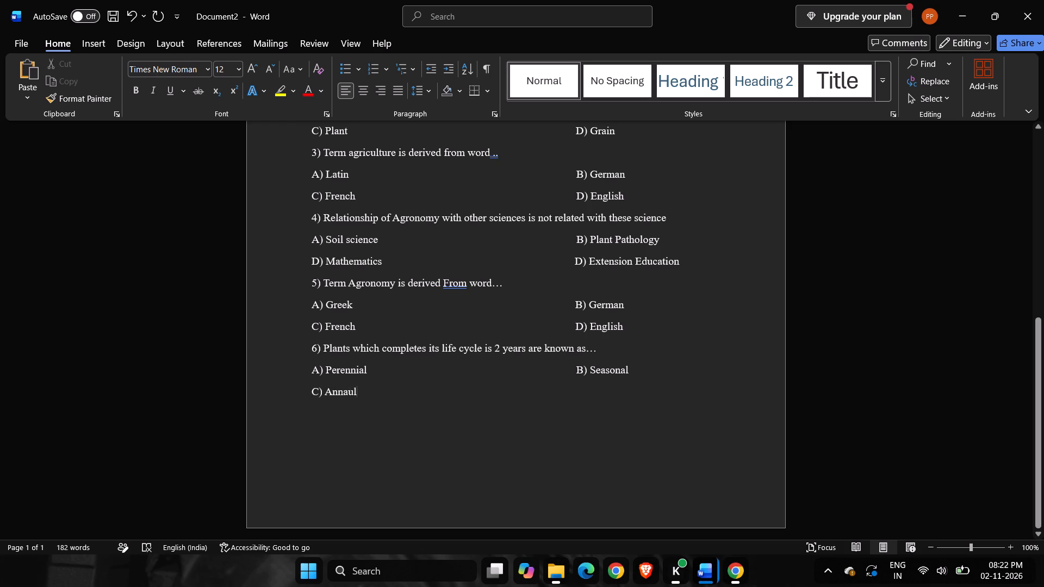
# Add the option label "D)" on question 6's option C line, aligned under option B.
pyautogui.click(583, 404)
pyautogui.click(582, 401)
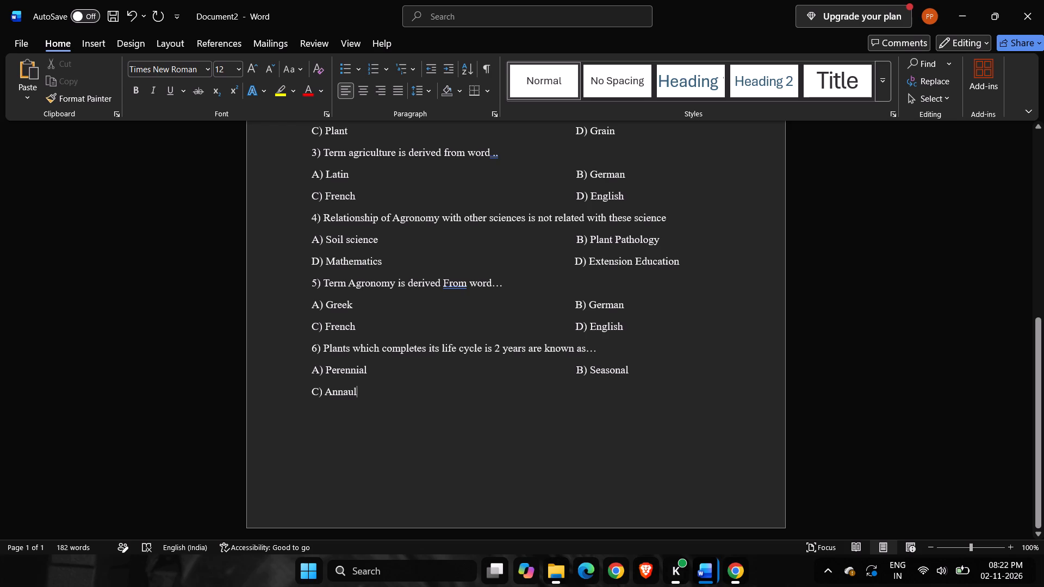
pyautogui.doubleClick(582, 401)
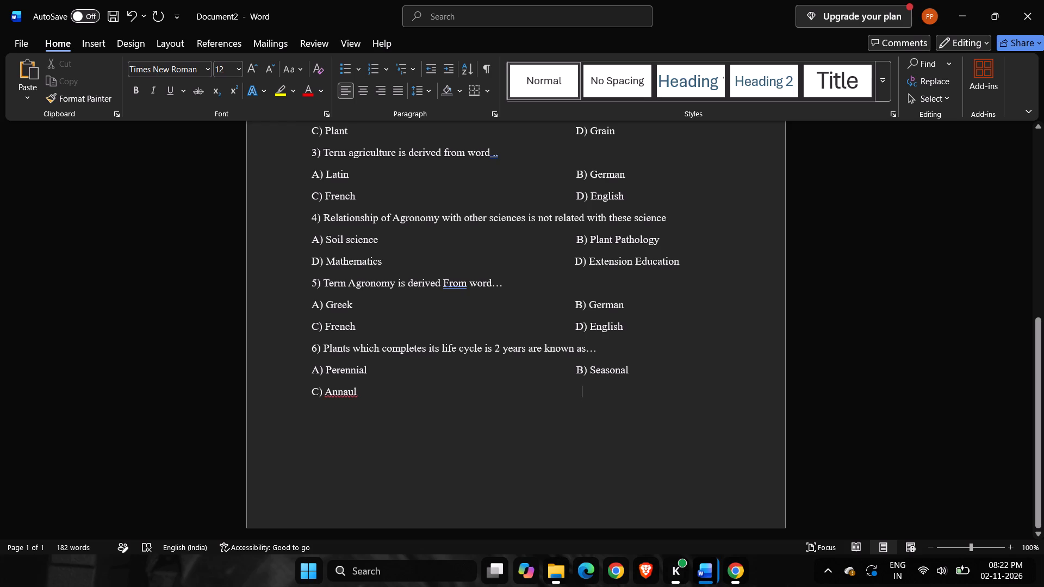
pyautogui.doubleClick(578, 398)
pyautogui.write('D)')
pyautogui.press('space')
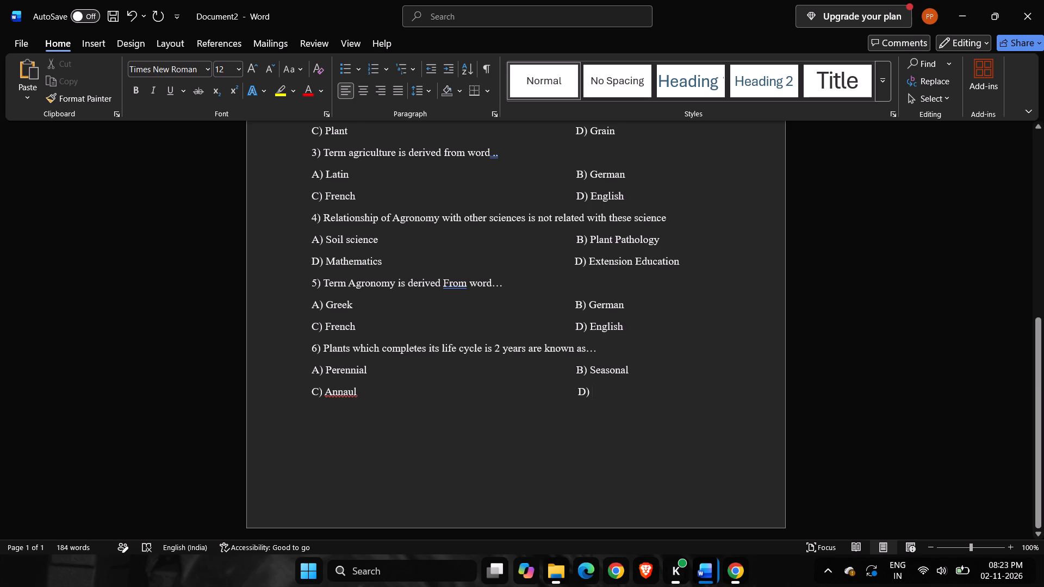
pyautogui.doubleClick(576, 394)
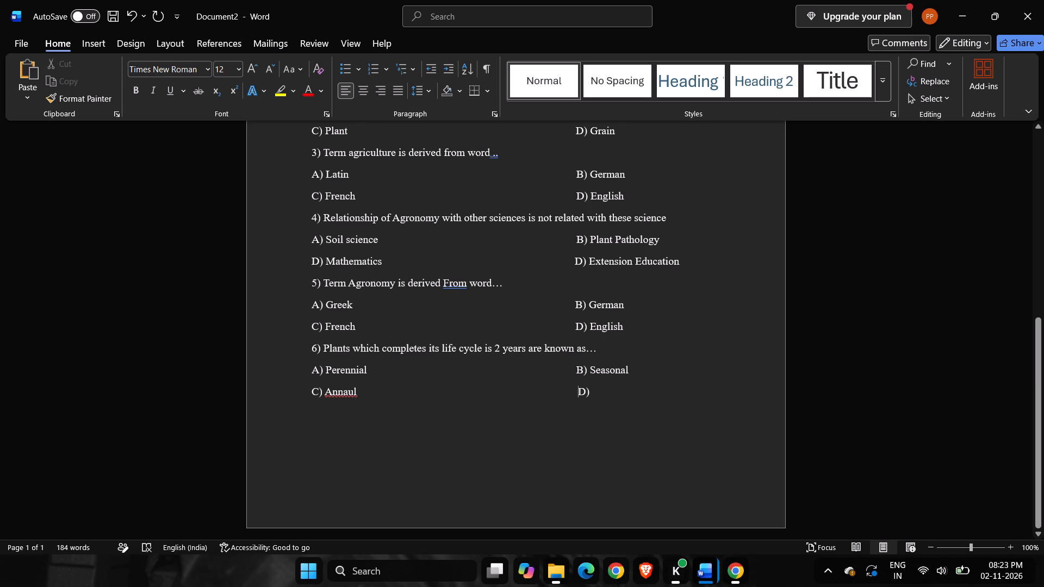
pyautogui.doubleClick(576, 394)
pyautogui.press('BackSpace')
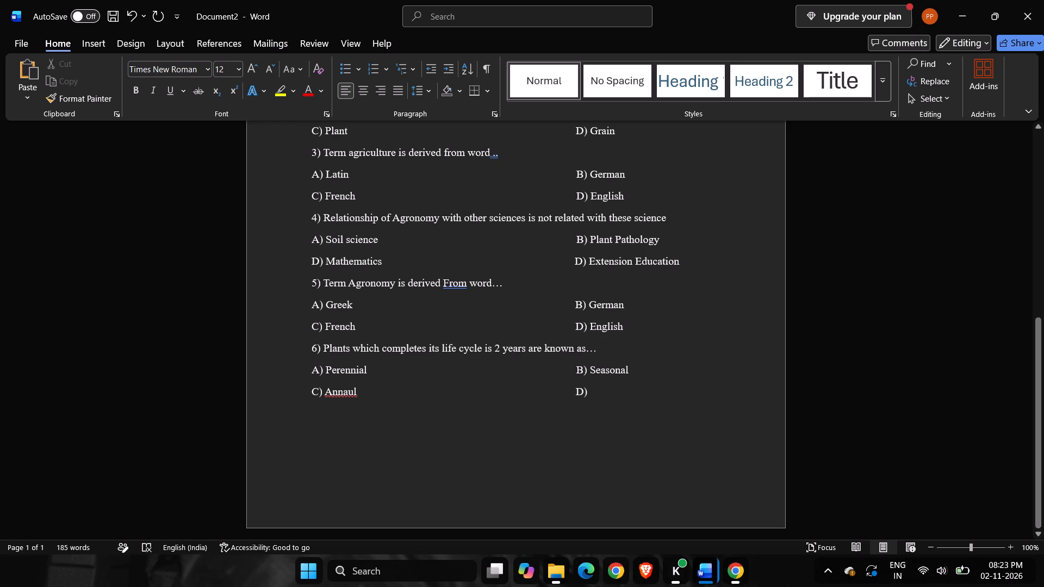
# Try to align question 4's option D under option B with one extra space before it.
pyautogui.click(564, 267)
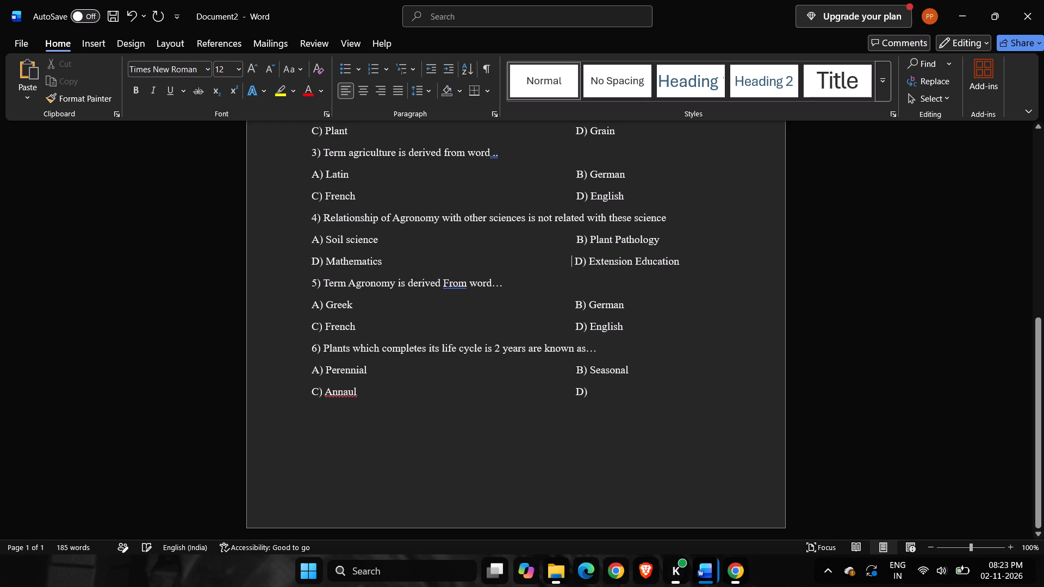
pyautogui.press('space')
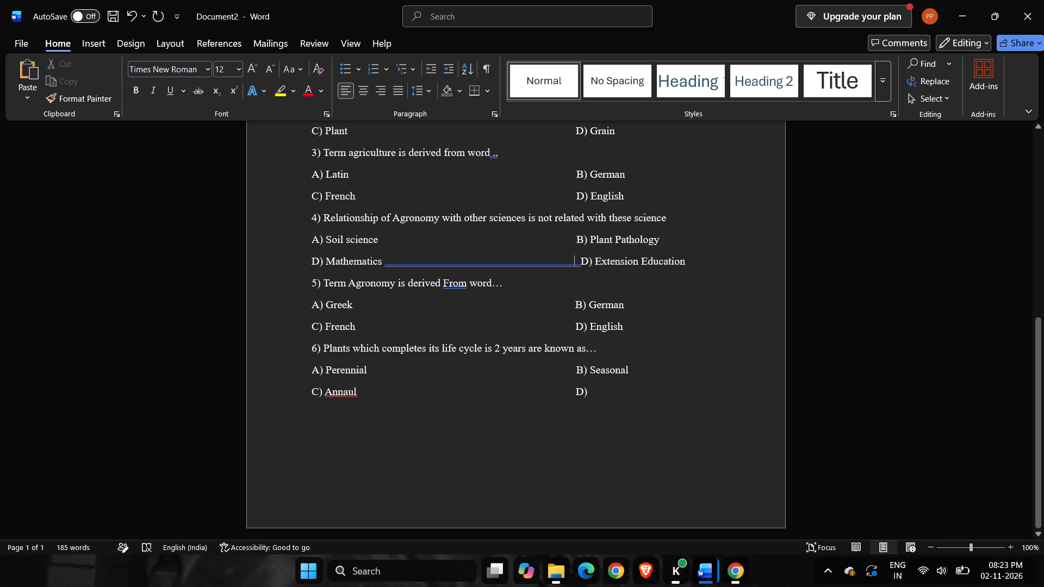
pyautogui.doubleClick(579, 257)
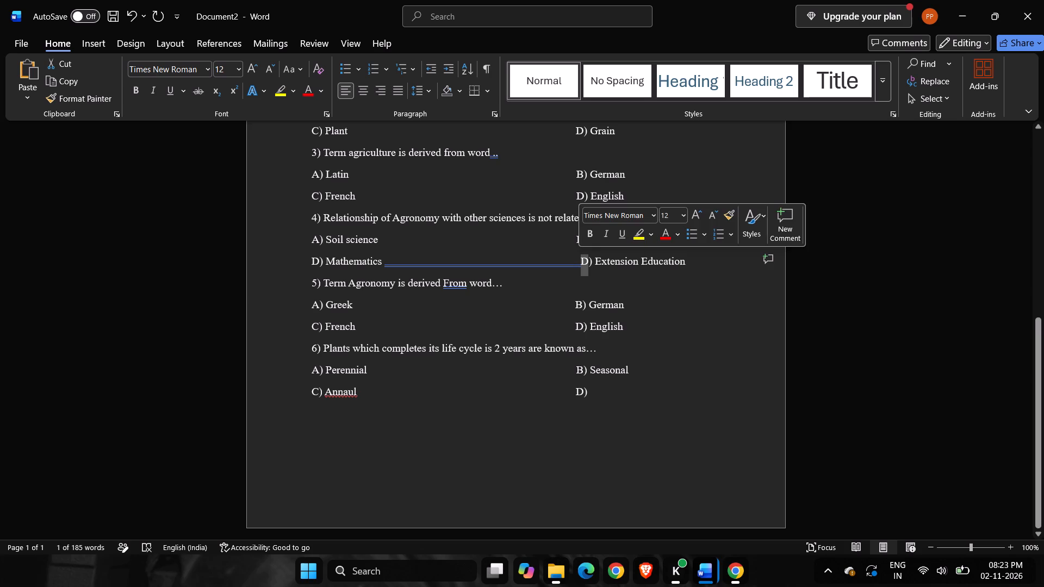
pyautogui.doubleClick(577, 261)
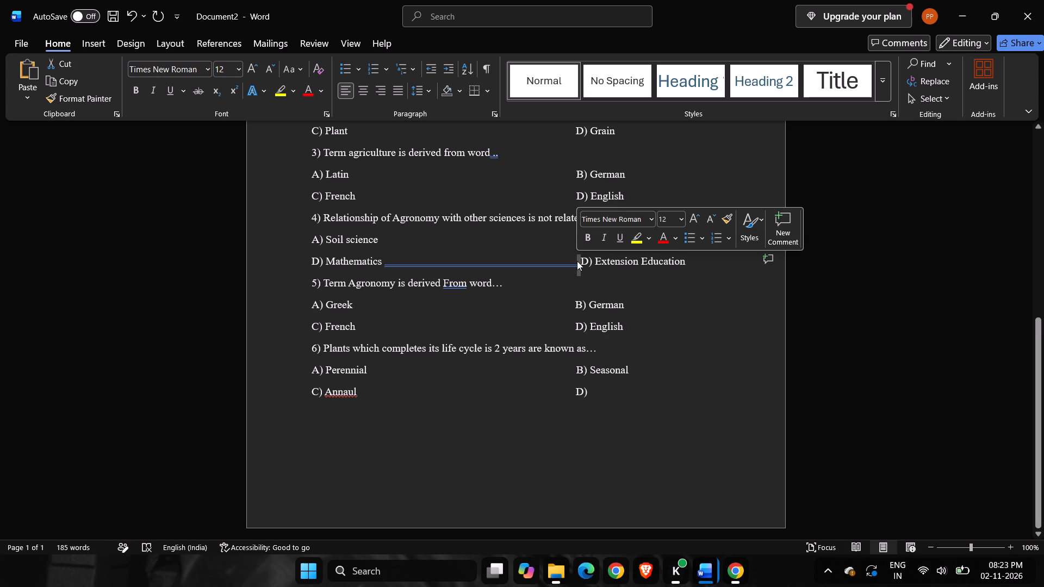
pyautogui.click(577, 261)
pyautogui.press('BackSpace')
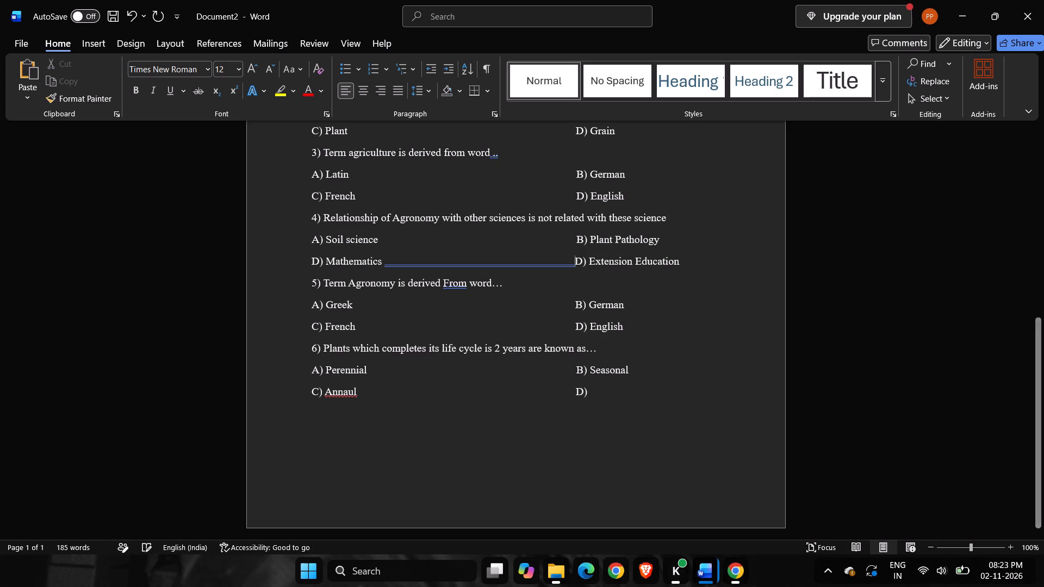
# Enter "Binnual" as the text of question 6's option D.
pyautogui.doubleClick(605, 401)
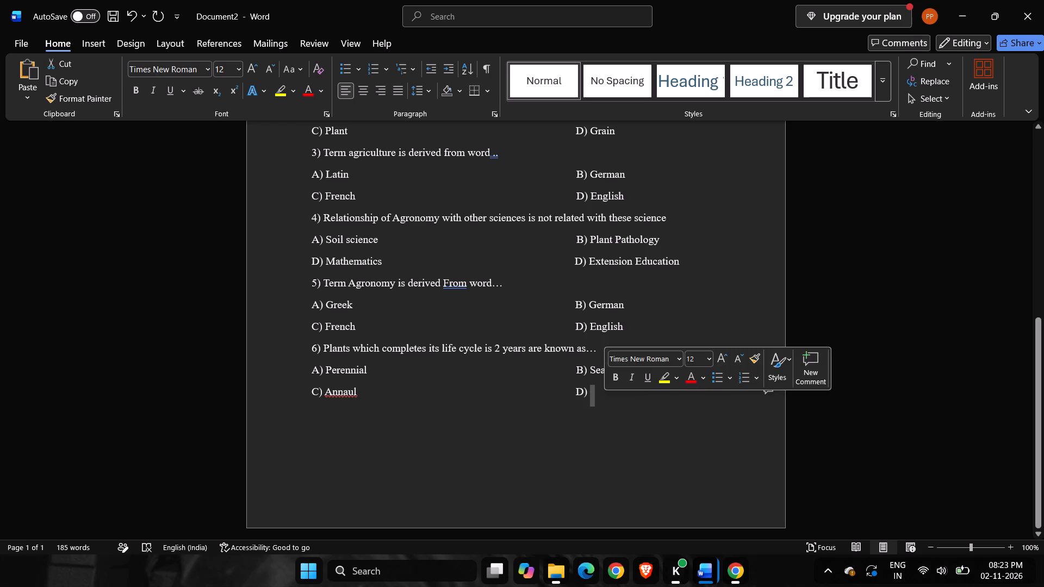
pyautogui.click(605, 401)
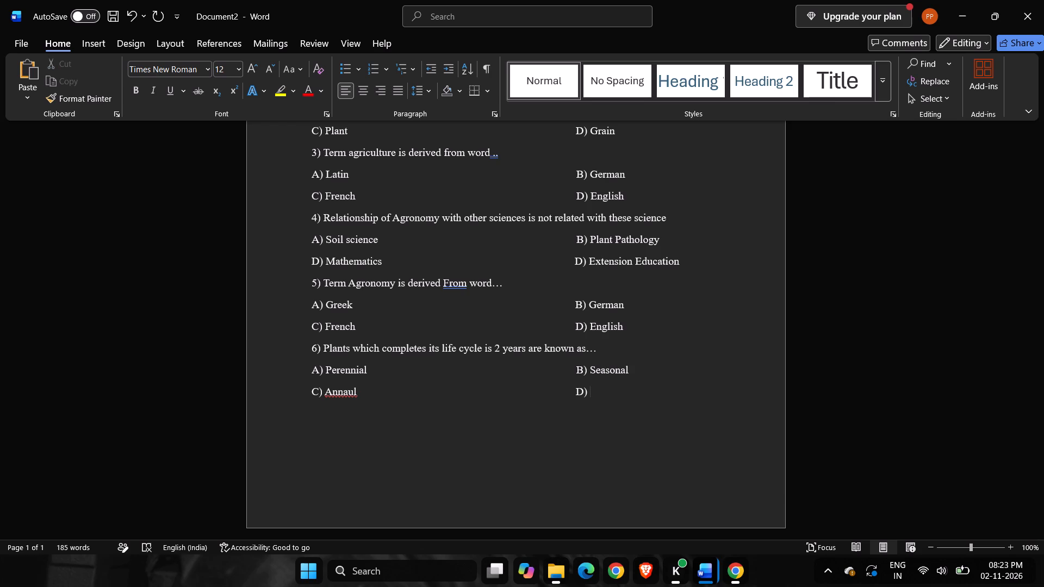
pyautogui.write('BI')
pyautogui.press('BackSpace')
pyautogui.press('i')
pyautogui.write('nnual')
pyautogui.click(607, 416)
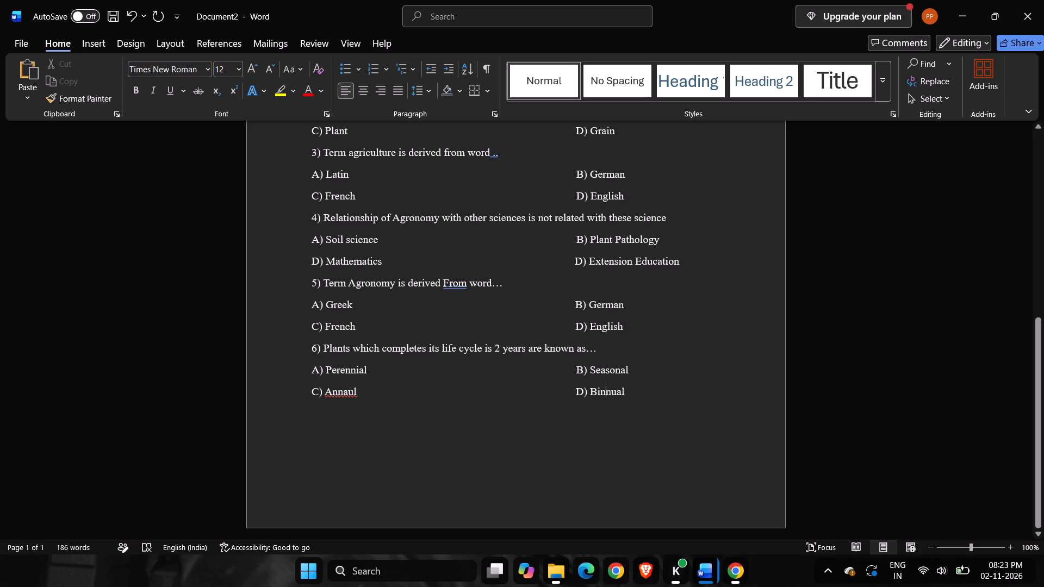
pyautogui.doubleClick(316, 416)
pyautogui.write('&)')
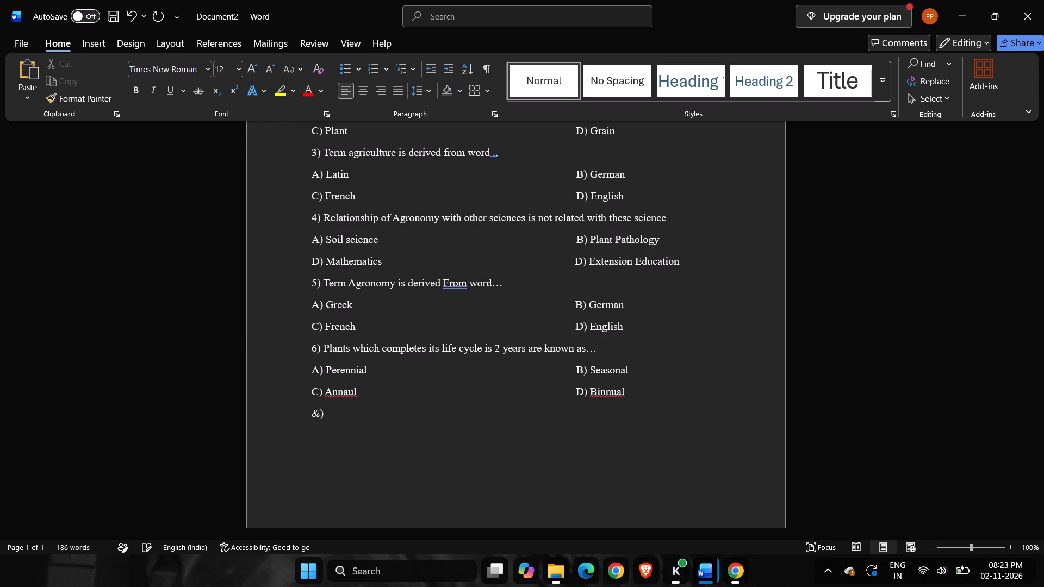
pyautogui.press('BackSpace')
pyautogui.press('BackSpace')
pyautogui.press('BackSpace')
# Add the question number "7)" on a new line below question 6's options C and D.
pyautogui.press('Return')
pyautogui.press('7')
pyautogui.write(')')
pyautogui.press('space')
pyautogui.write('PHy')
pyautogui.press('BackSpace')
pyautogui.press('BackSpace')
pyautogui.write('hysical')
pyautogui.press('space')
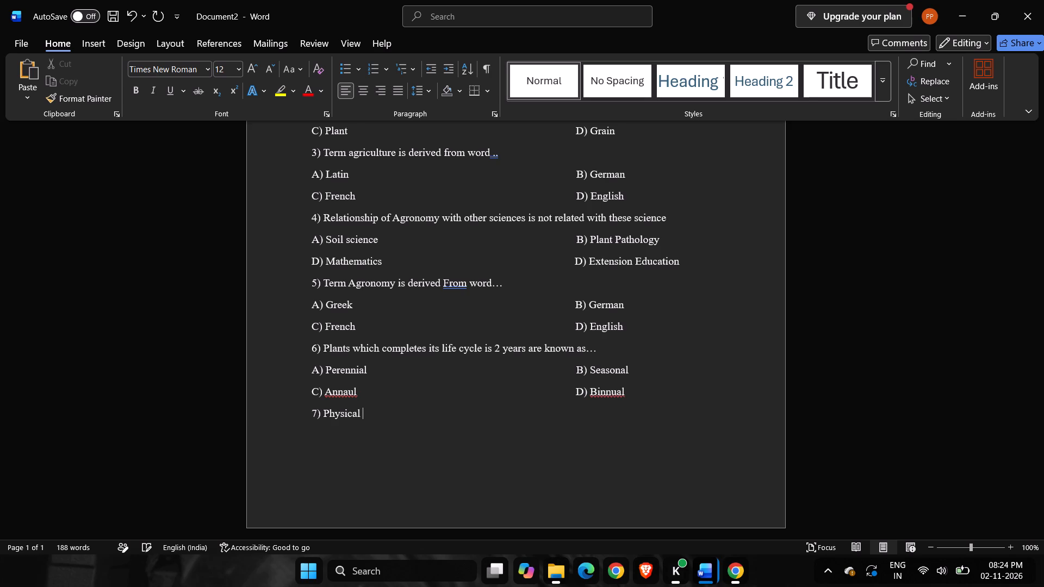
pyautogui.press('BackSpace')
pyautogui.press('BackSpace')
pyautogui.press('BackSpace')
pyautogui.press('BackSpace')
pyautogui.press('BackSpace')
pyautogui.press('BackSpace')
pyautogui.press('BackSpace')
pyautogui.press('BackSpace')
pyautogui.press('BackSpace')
# Begin question 7's text with "physical or mechanical manupula" after its number.
pyautogui.write('physical')
pyautogui.press('space')
pyautogui.write('or')
pyautogui.press('space')
pyautogui.write('mecanical')
pyautogui.press('space')
pyautogui.write('man')
pyautogui.write('upu')
pyautogui.write('la')
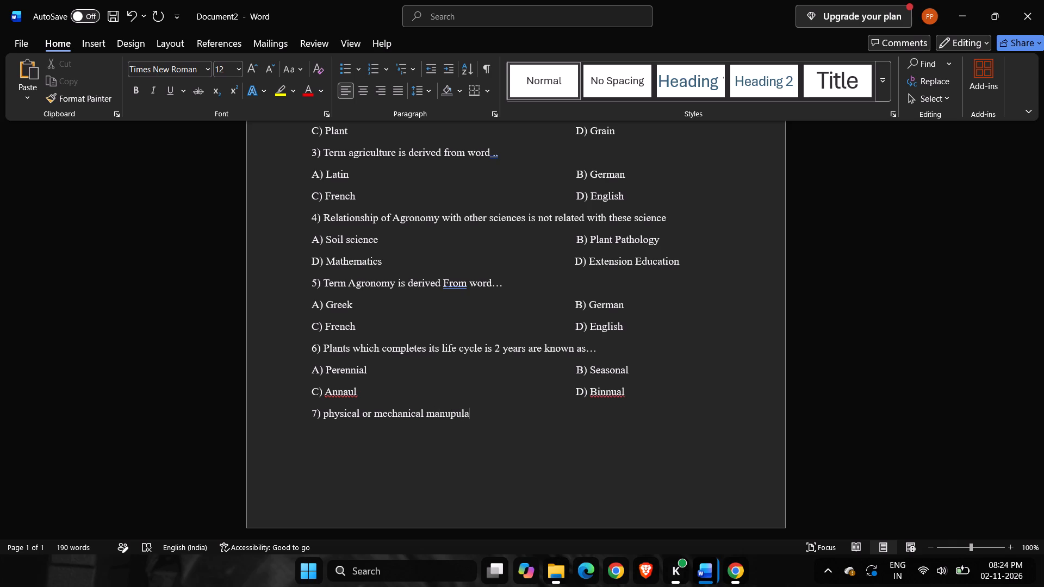
# Correct the spelling of question 6's option C to "Annual".
pyautogui.click(352, 389)
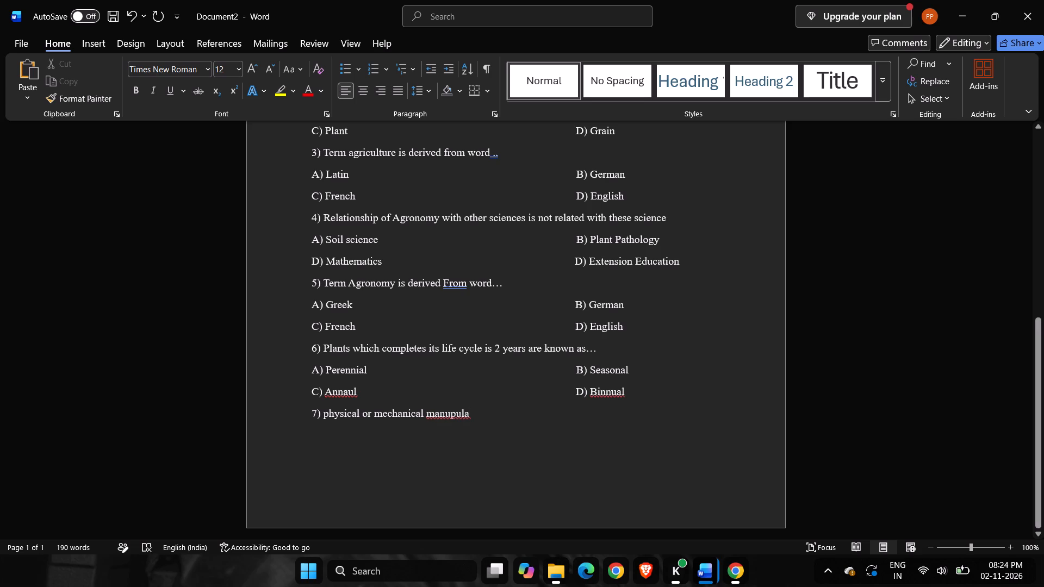
pyautogui.press('BackSpace')
pyautogui.press('BackSpace')
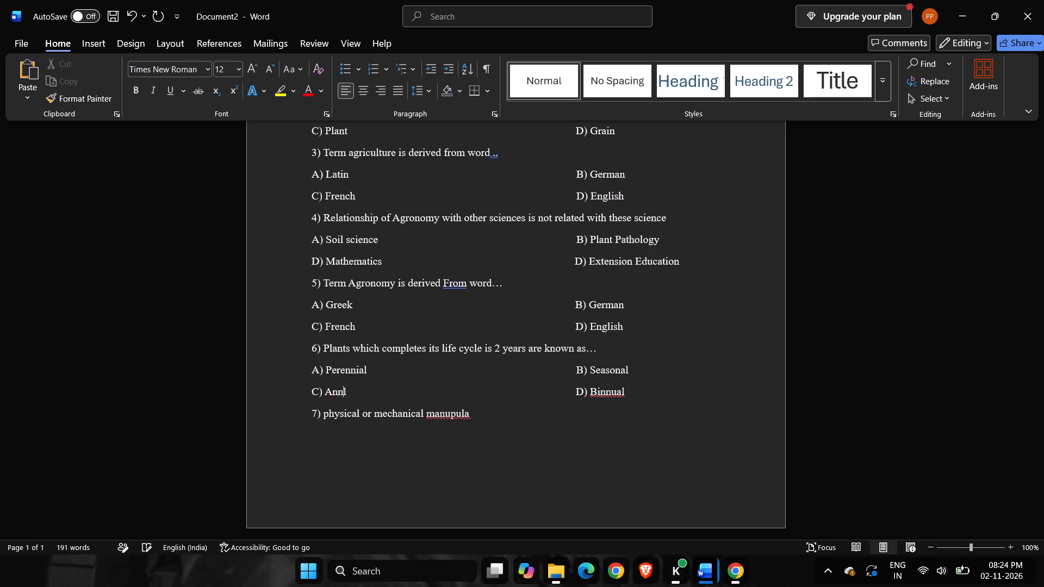
pyautogui.write('ua')
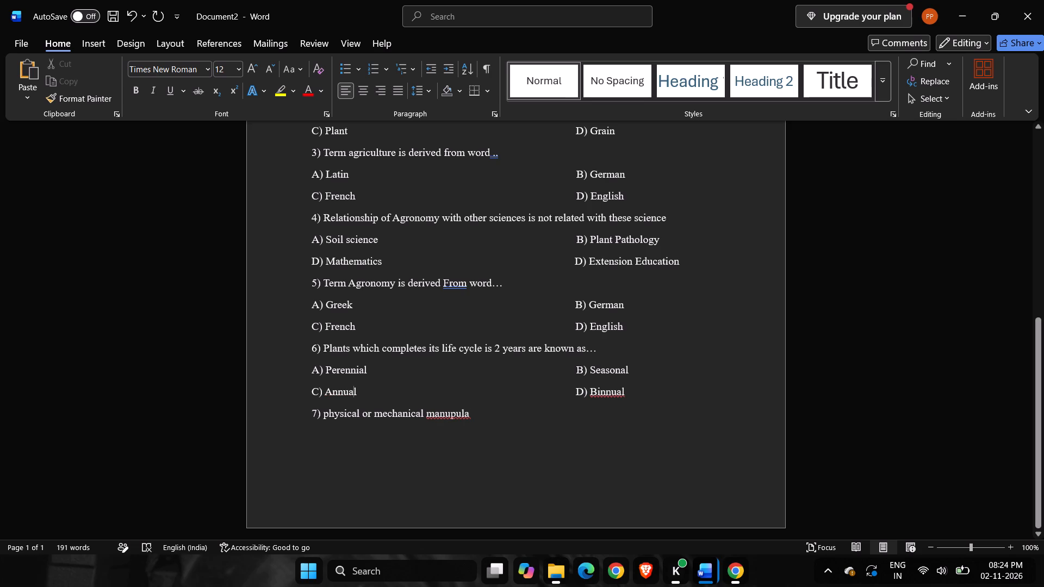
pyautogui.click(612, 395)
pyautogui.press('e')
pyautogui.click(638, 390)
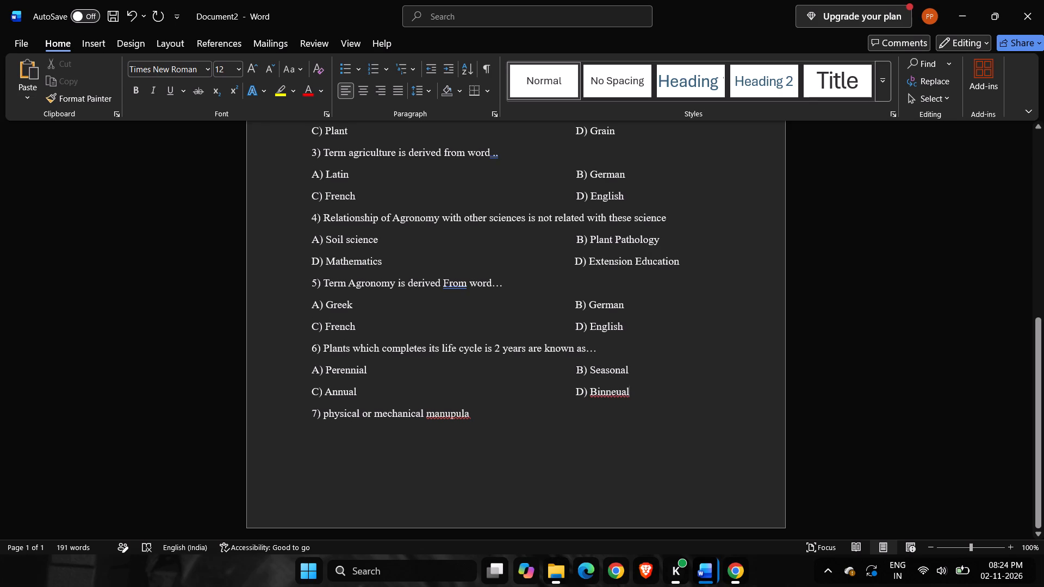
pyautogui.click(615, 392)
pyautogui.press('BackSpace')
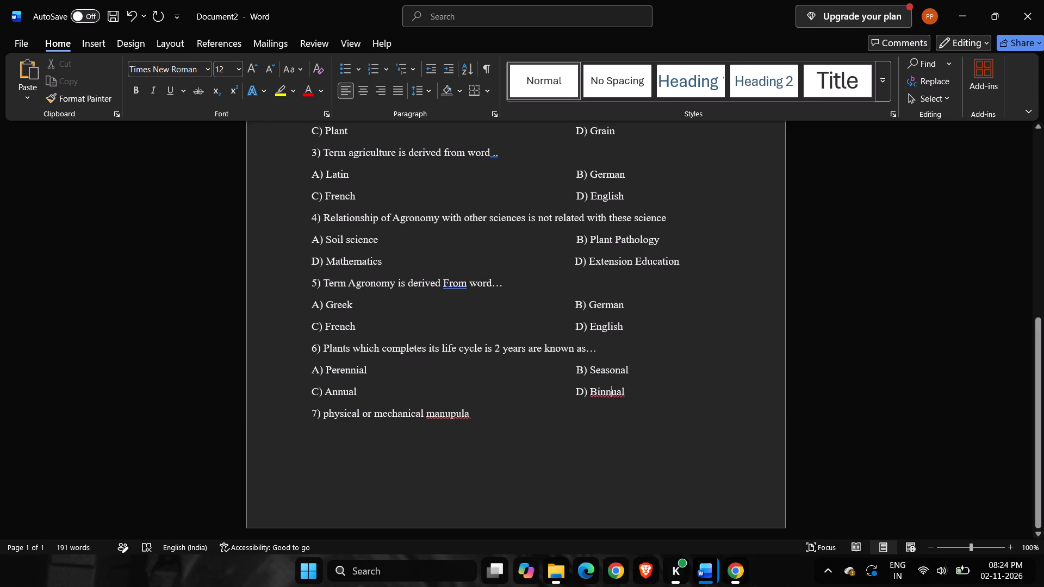
# Change the spelling of question 6's option D to "Biennual".
pyautogui.click(600, 392)
pyautogui.press('e')
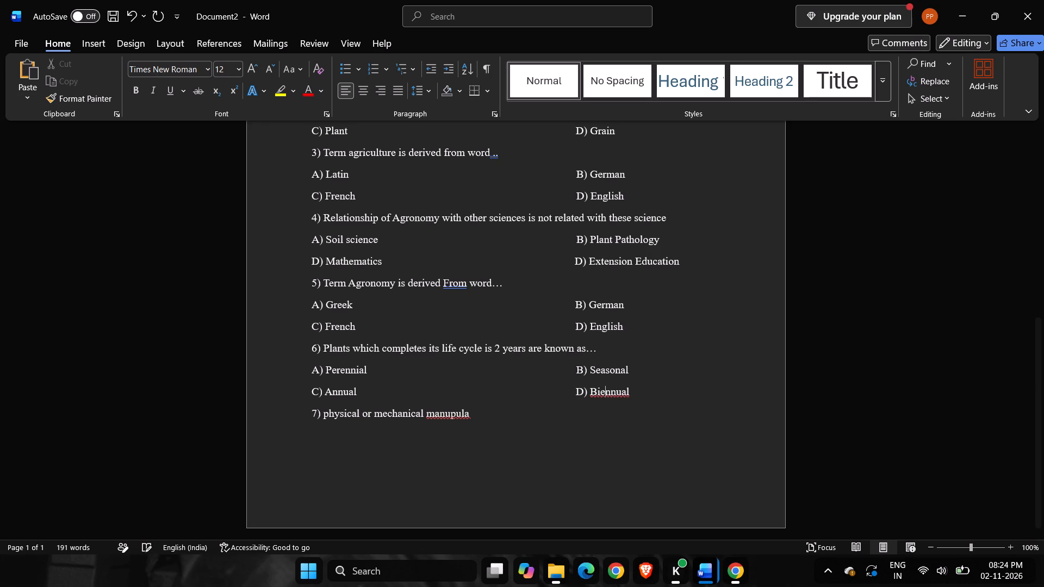
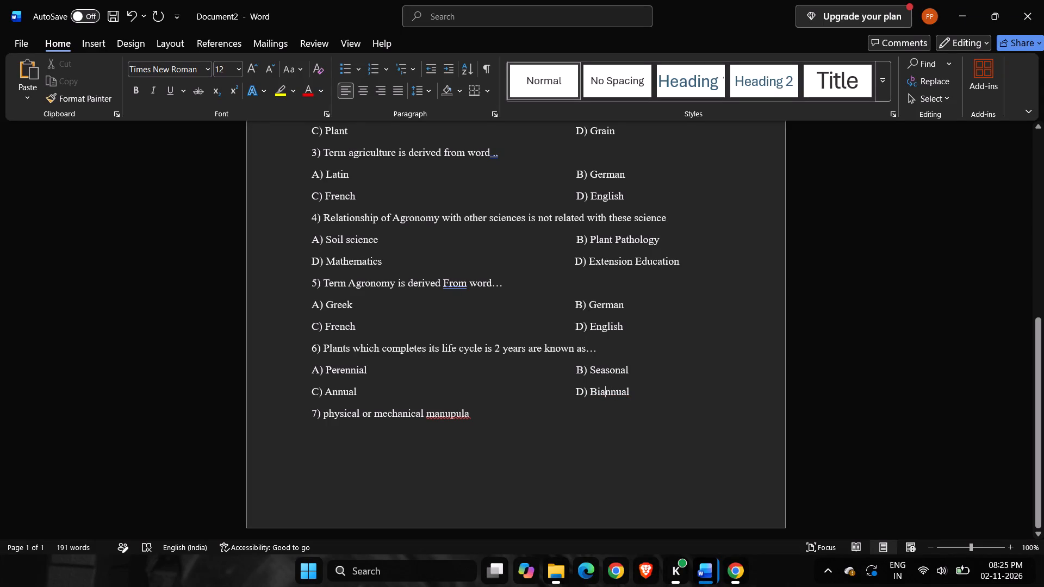
# Complete question 7's text so it reads "physical or mechanical manipulation of soil is known as..".
pyautogui.click(468, 414)
pyautogui.write('tion')
pyautogui.press('space')
pyautogui.write('of soil')
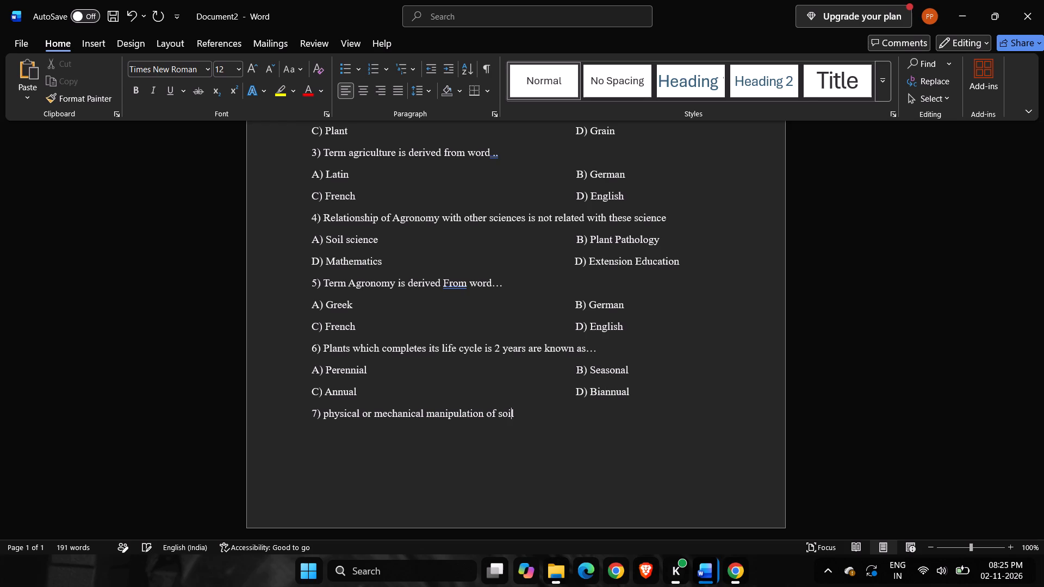
pyautogui.press('space')
pyautogui.write('is')
pyautogui.press('space')
pyautogui.write('known aas')
pyautogui.press('space')
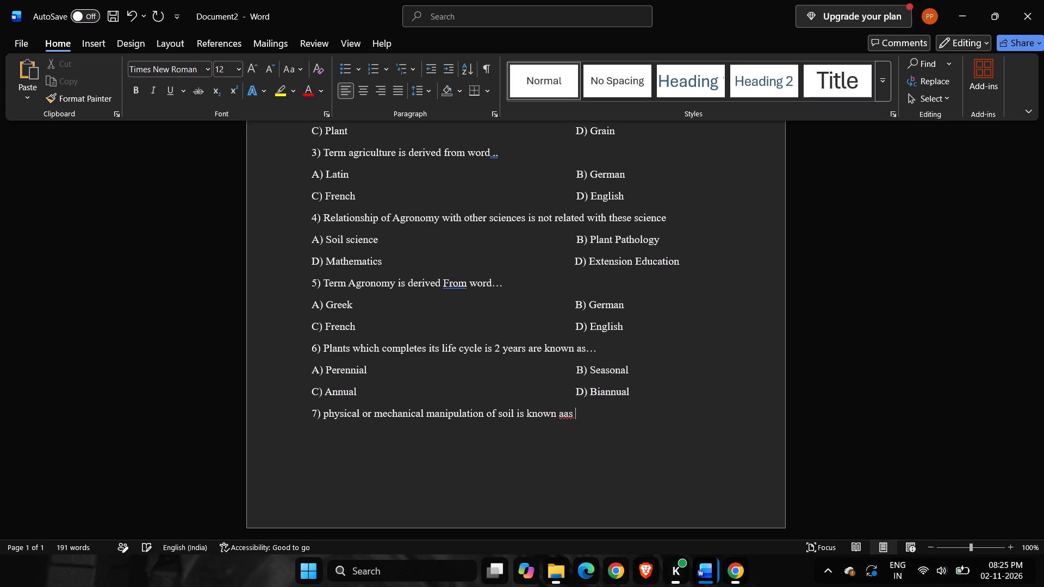
pyautogui.press('BackSpace')
pyautogui.press('BackSpace')
pyautogui.press('BackSpace')
pyautogui.write('s..')
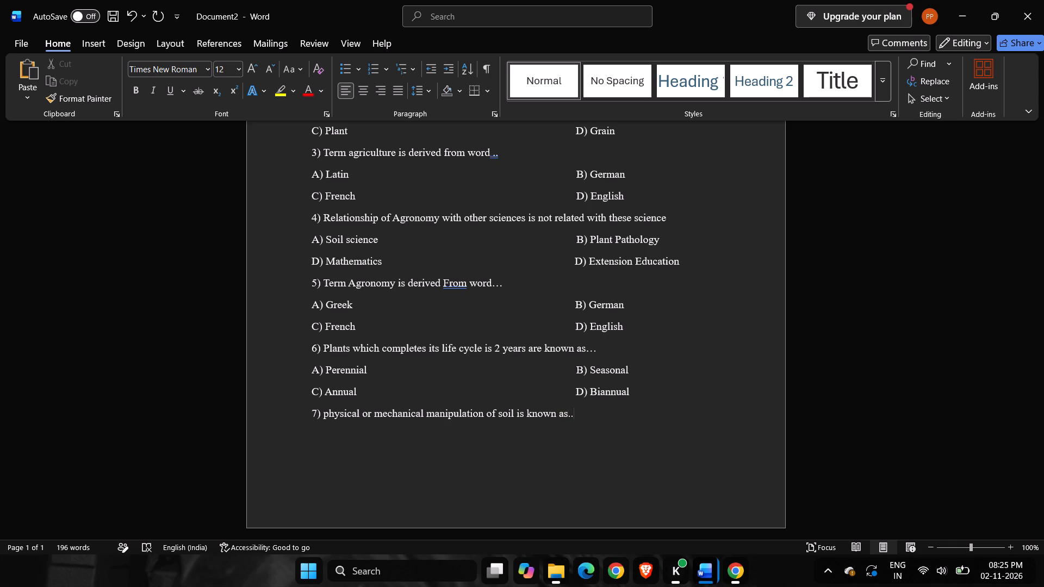
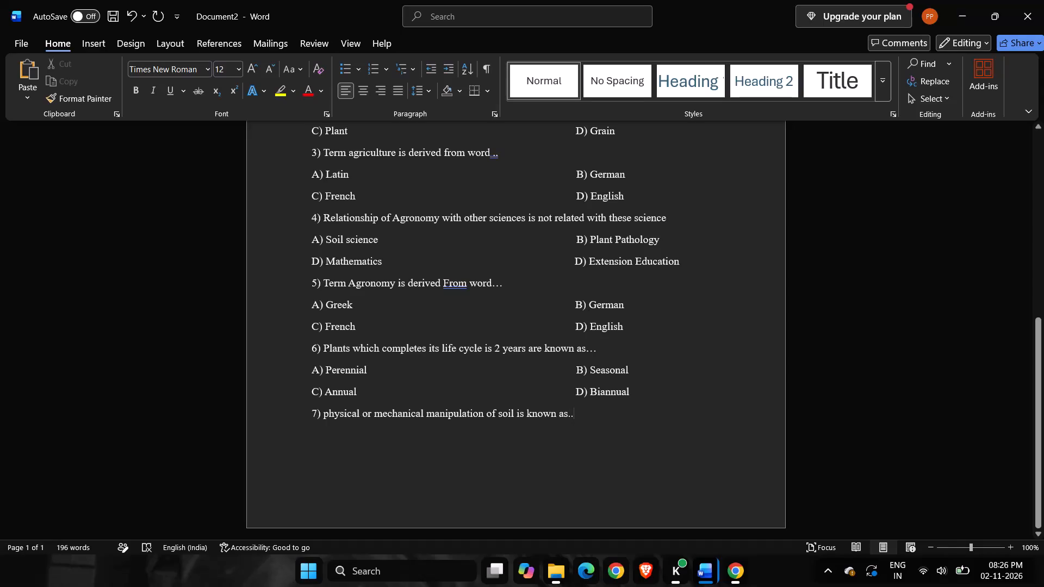
# Start a new line below question 7 with the option label "A)" followed by a space.
pyautogui.click(310, 436)
pyautogui.click(317, 434)
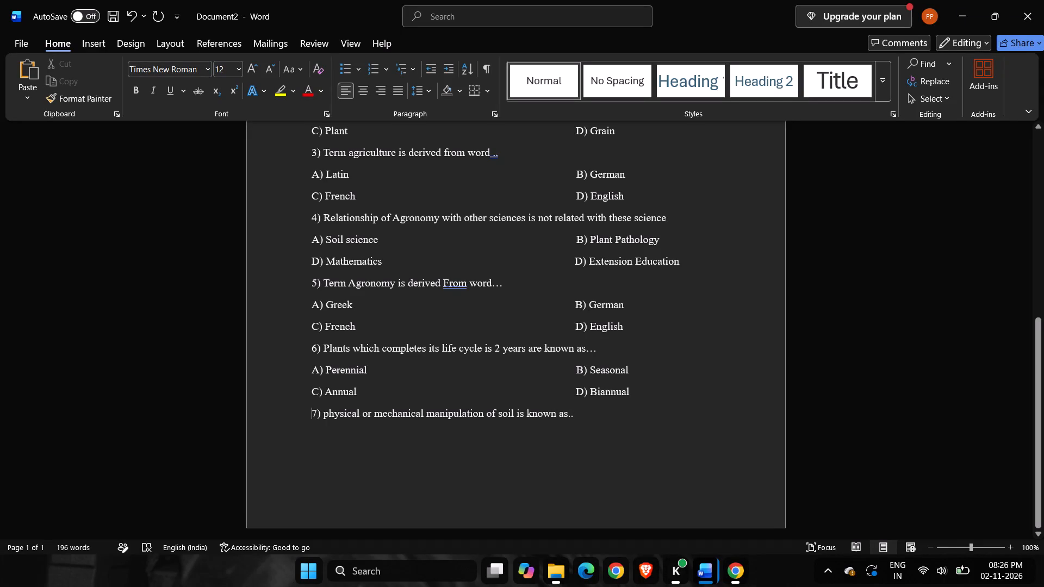
pyautogui.doubleClick(317, 434)
pyautogui.hotkey('shift', 'a')
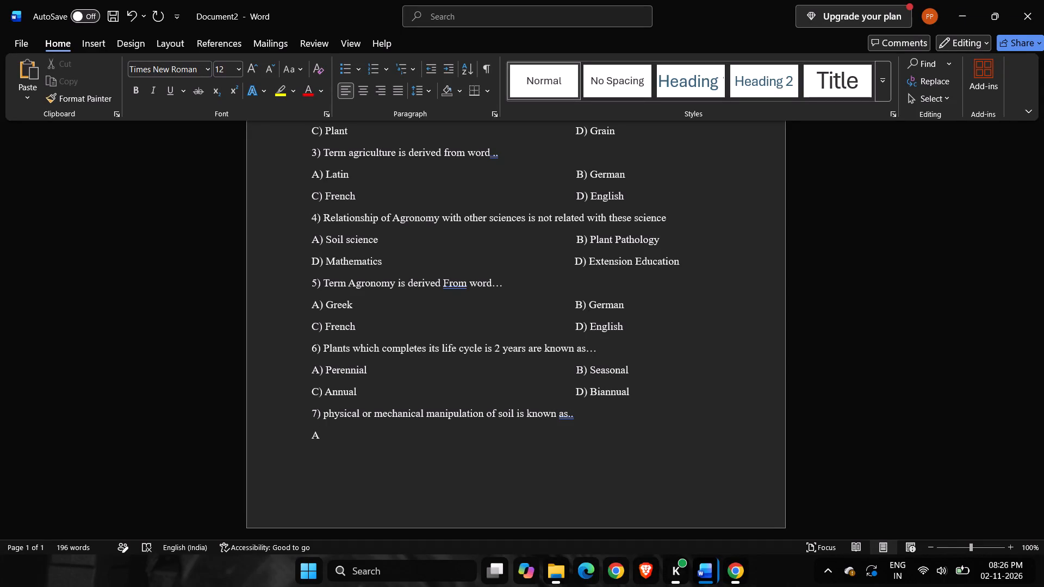
pyautogui.hotkey('shift', ')')
pyautogui.click(331, 438)
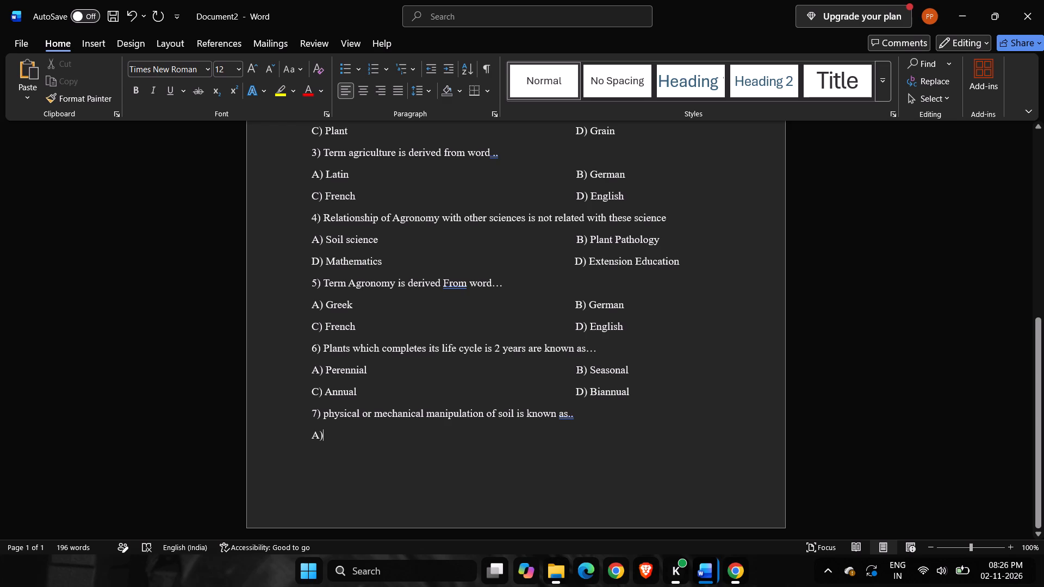
pyautogui.press('space')
# Correct the ending of question 7 to "known as..." with three dots and return to the end of the option A line.
pyautogui.click(568, 417)
pyautogui.press('space')
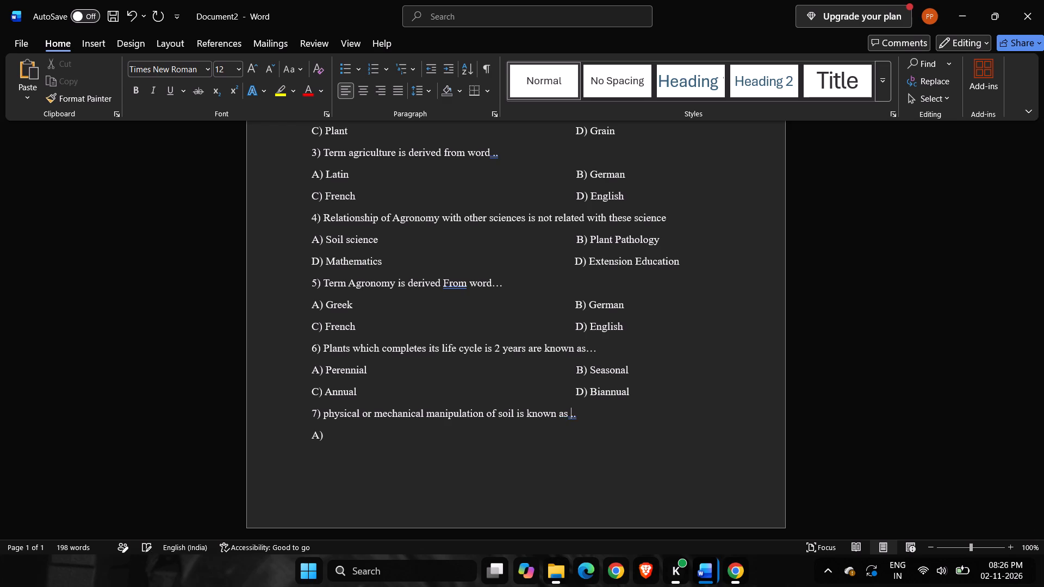
pyautogui.click(573, 417)
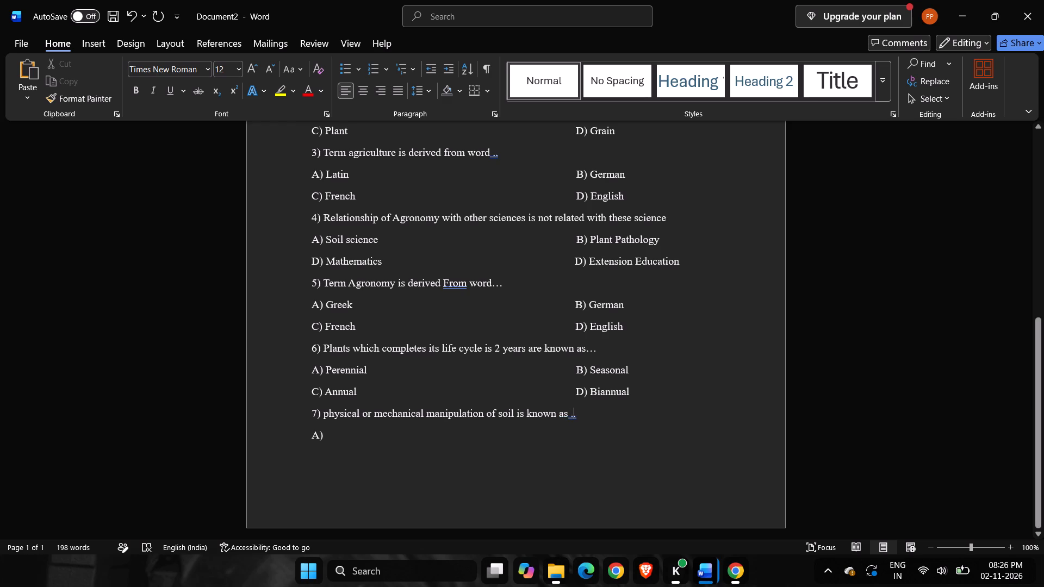
pyautogui.press('BackSpace')
pyautogui.press('BackSpace')
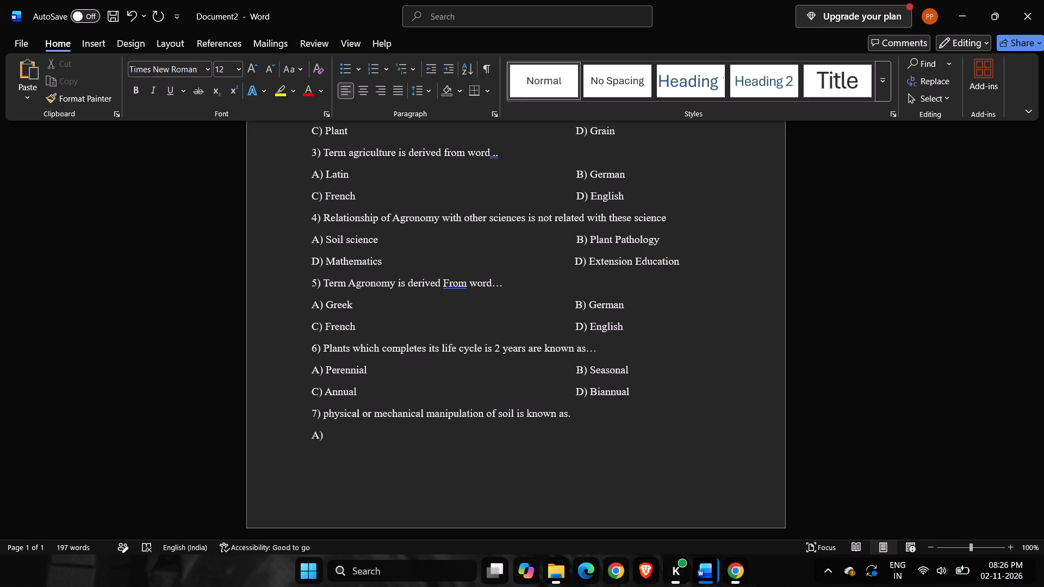
pyautogui.write('..')
pyautogui.click(369, 439)
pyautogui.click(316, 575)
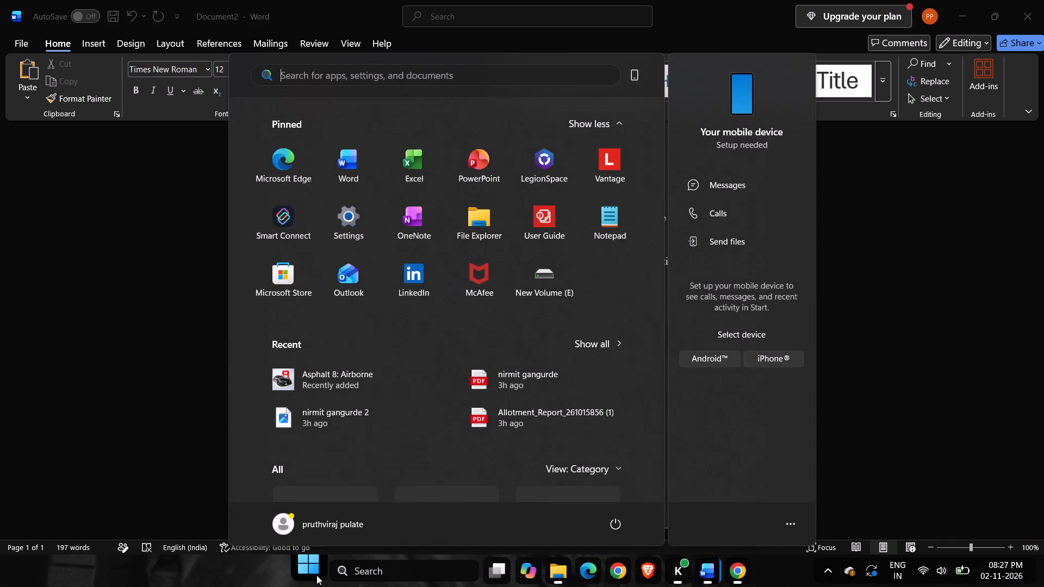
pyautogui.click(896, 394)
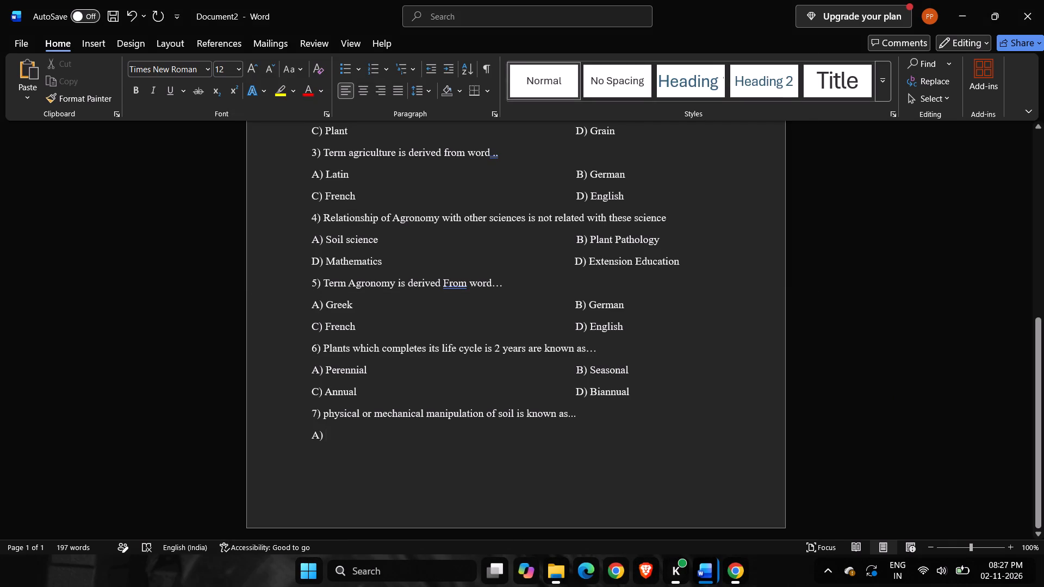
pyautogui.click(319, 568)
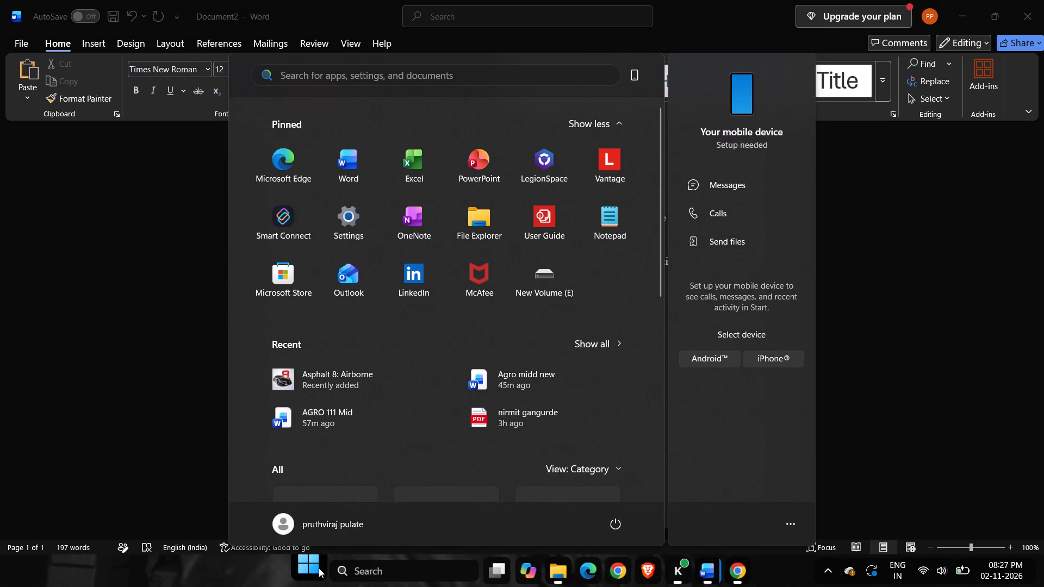